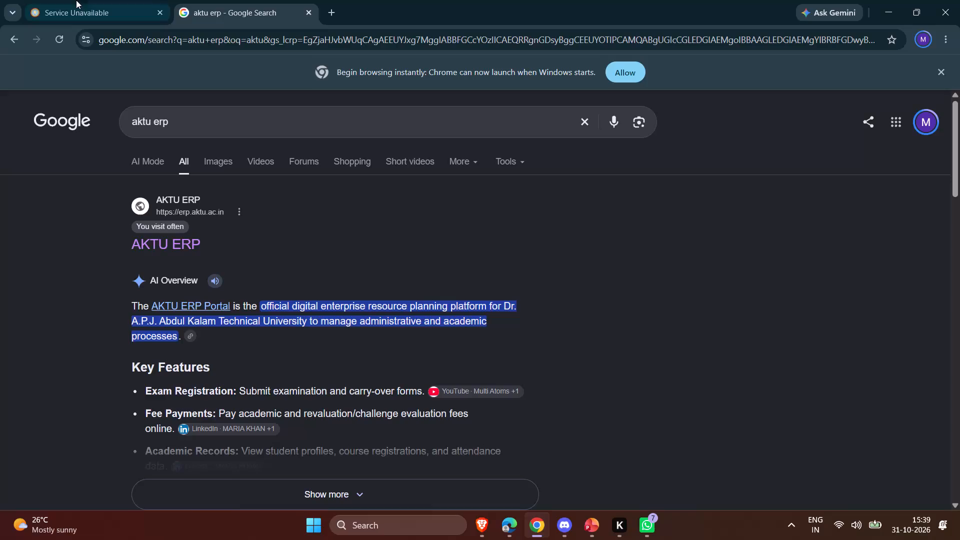
Open the AKTU ERP site (erp.aktu.ac.in) from the search results.
left_click(161, 239)
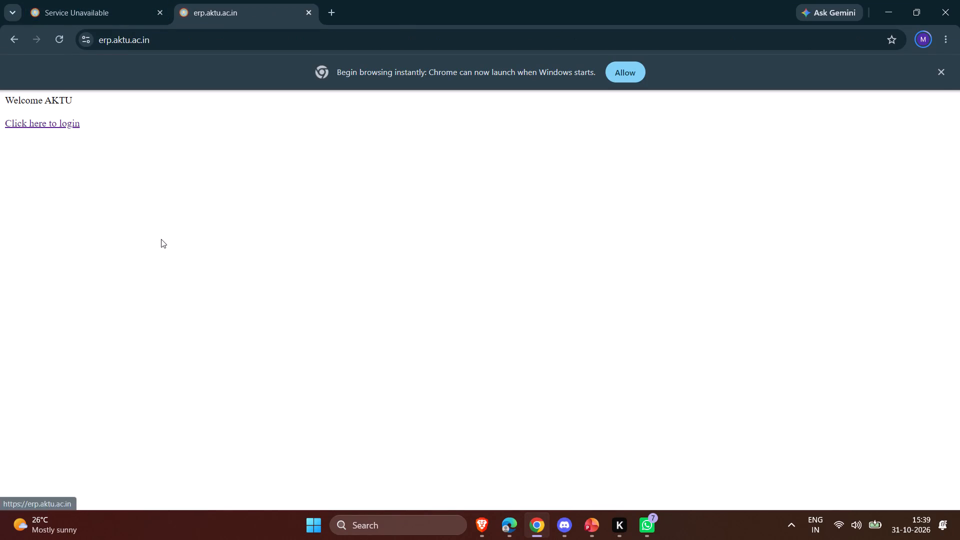
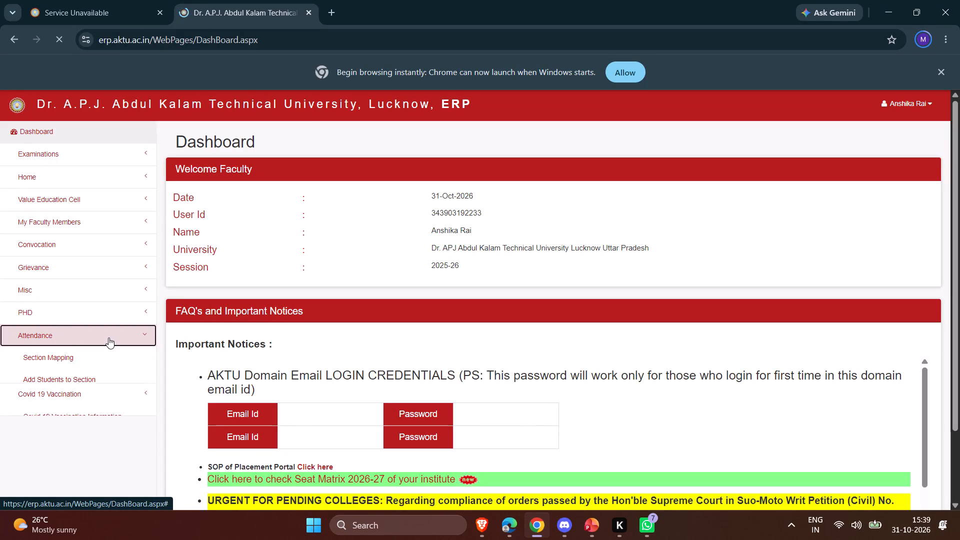
In the attendance Register list, search for Bachelor of Technology, Computer Science and Engineering, semester 7, subject BOE077 (Design Thinking).
left_click(83, 397)
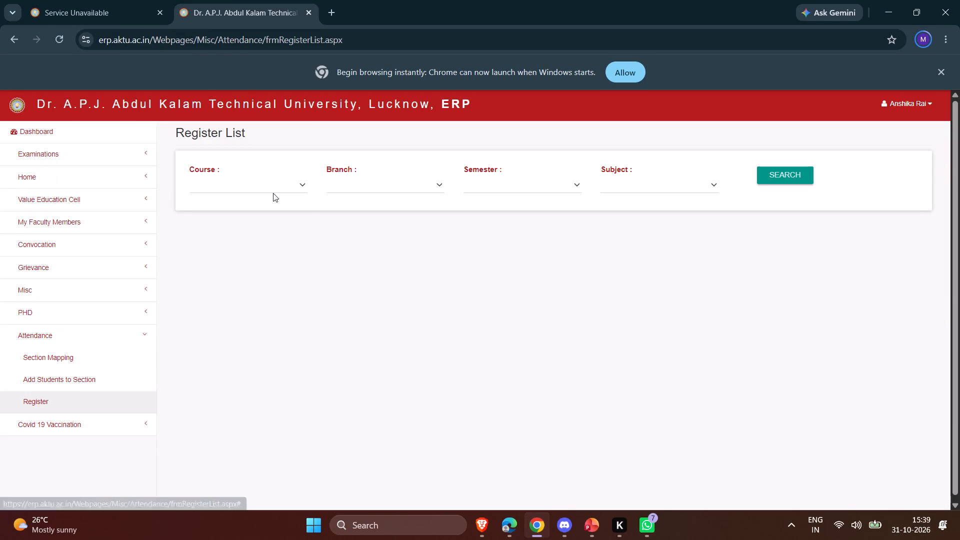
left_click(273, 193)
left_click(267, 218)
left_click(374, 178)
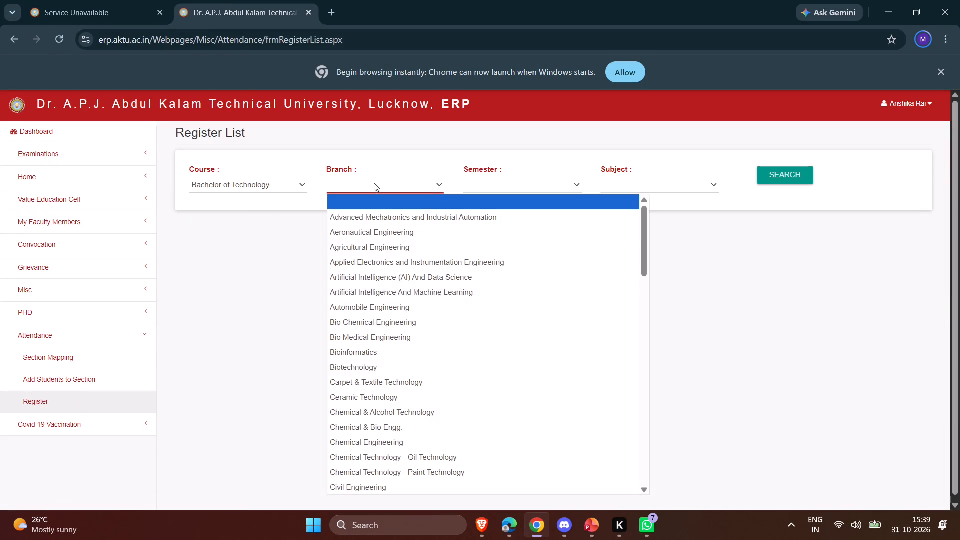
scroll(494, 378, "down", 2)
scroll(447, 432, "down", 1)
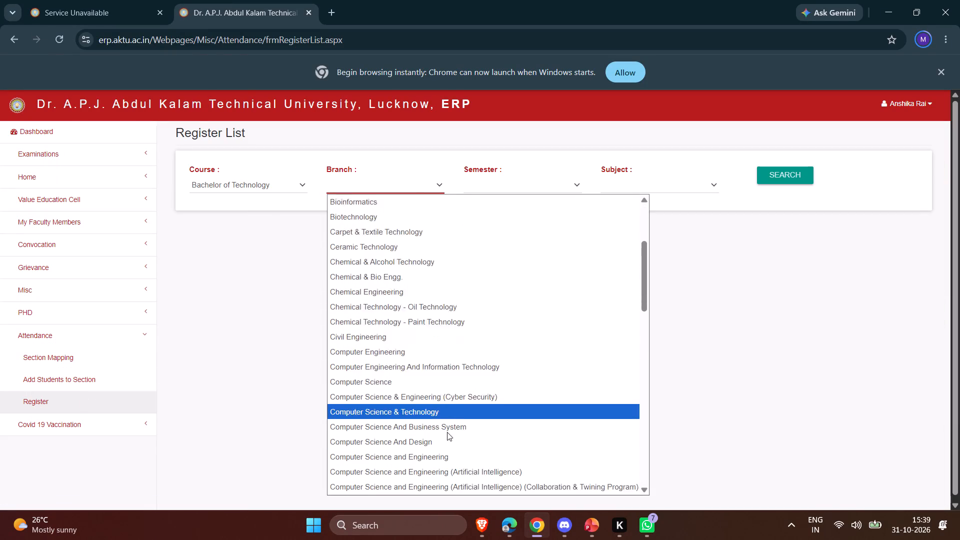
scroll(447, 432, "down", 1)
left_click(490, 404)
left_click(550, 195)
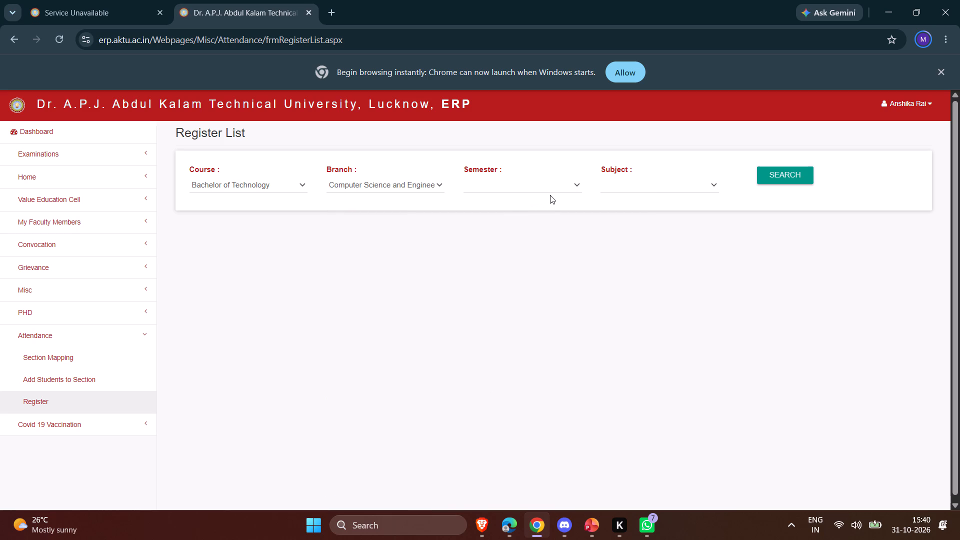
left_click(561, 189)
left_click(503, 305)
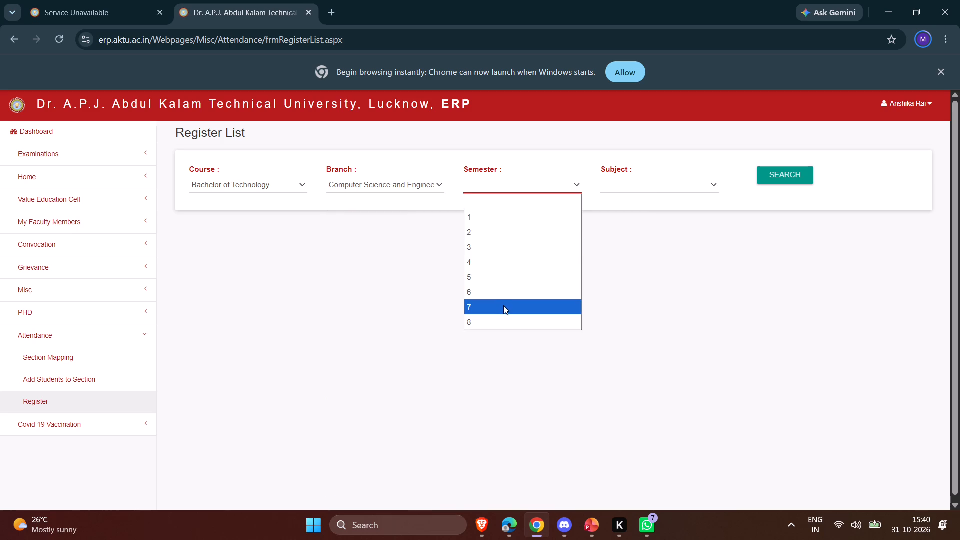
left_click(632, 182)
scroll(678, 323, "down", 2)
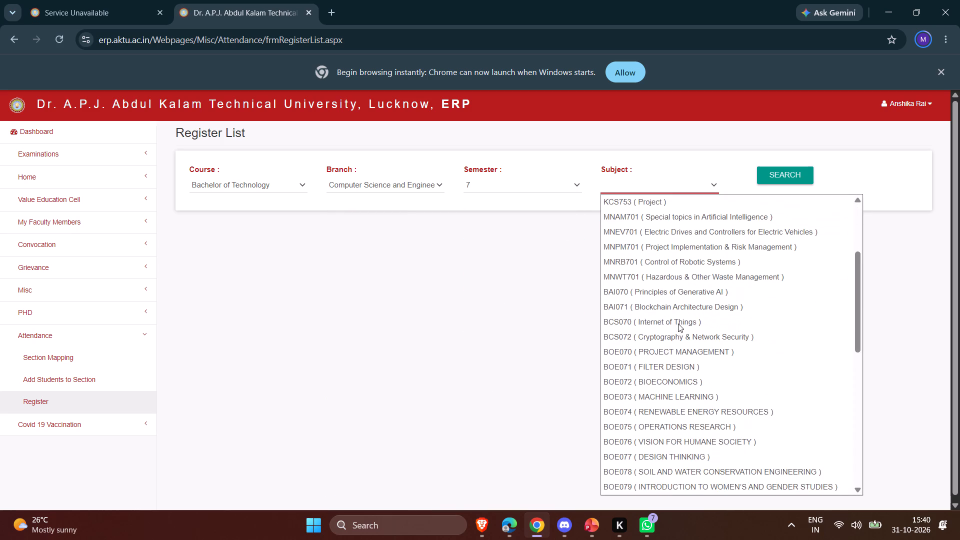
scroll(654, 386, "down", 1)
left_click(675, 359)
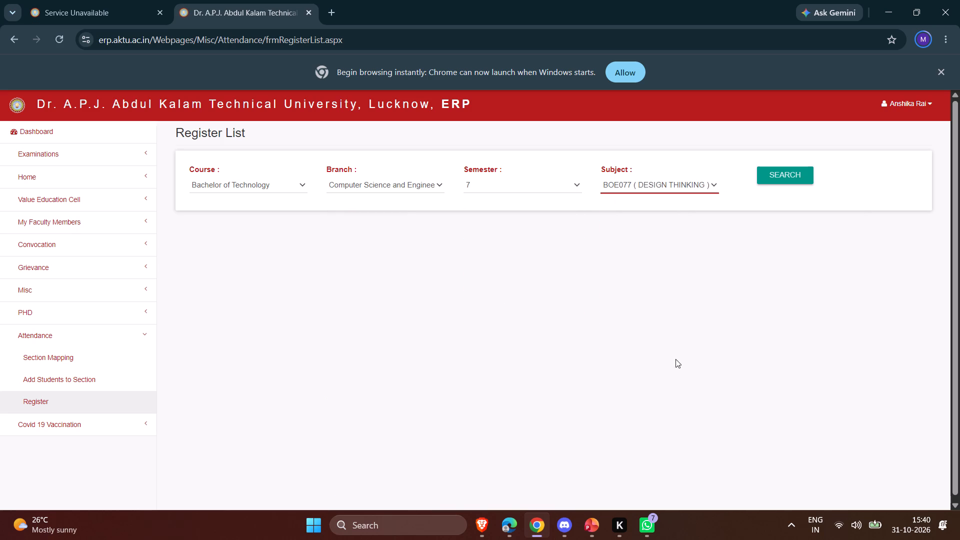
left_click(792, 177)
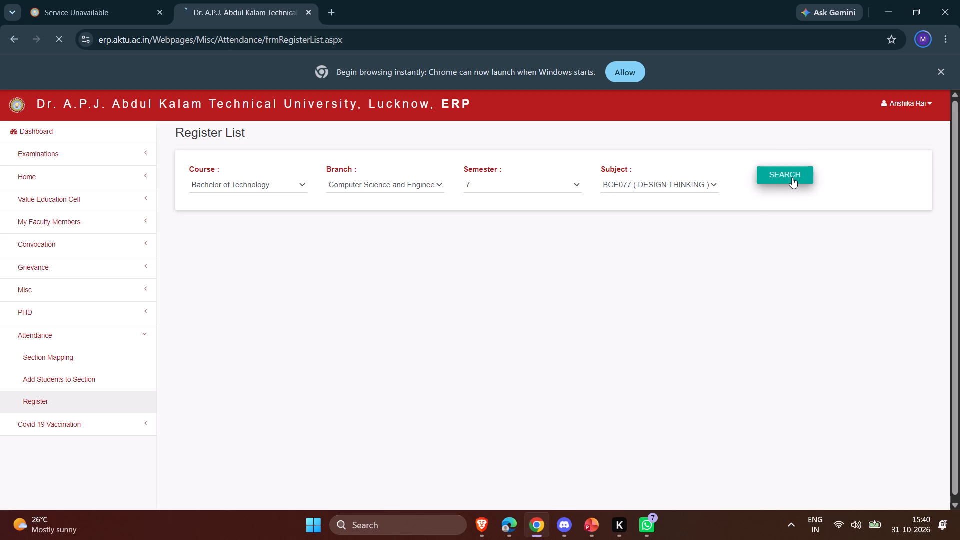
Open attendance marking for register BOE077_04_7_4 and set the attendance date to 12 August 2026.
left_click(805, 255)
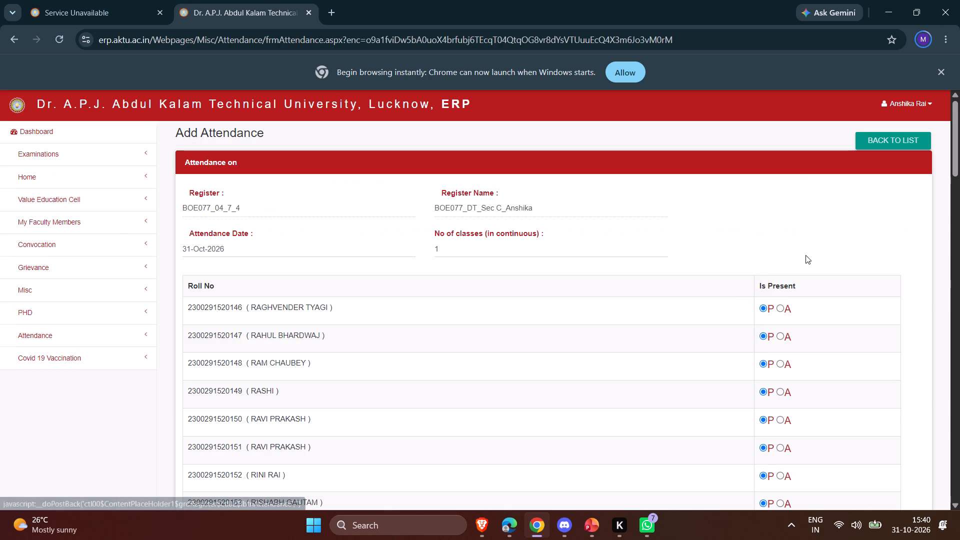
left_click(345, 237)
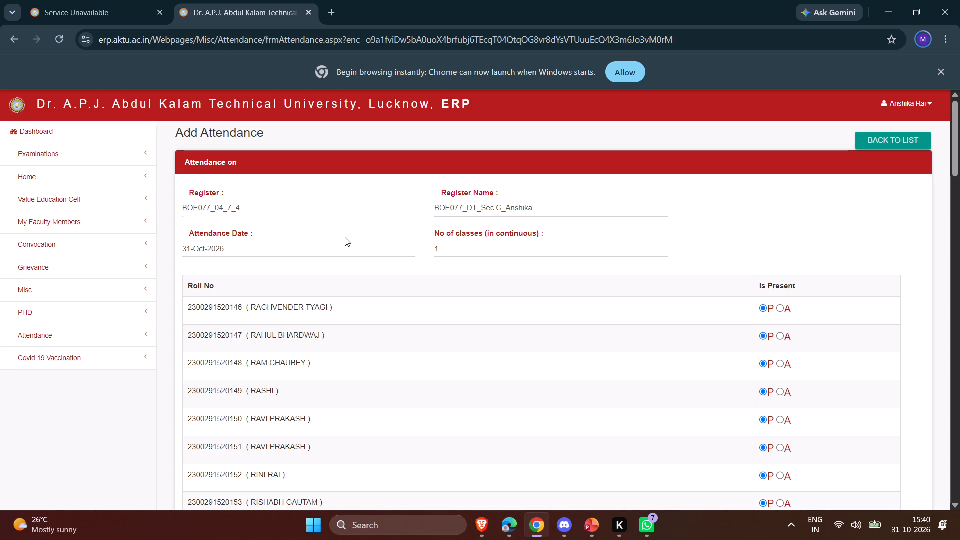
left_click(249, 253)
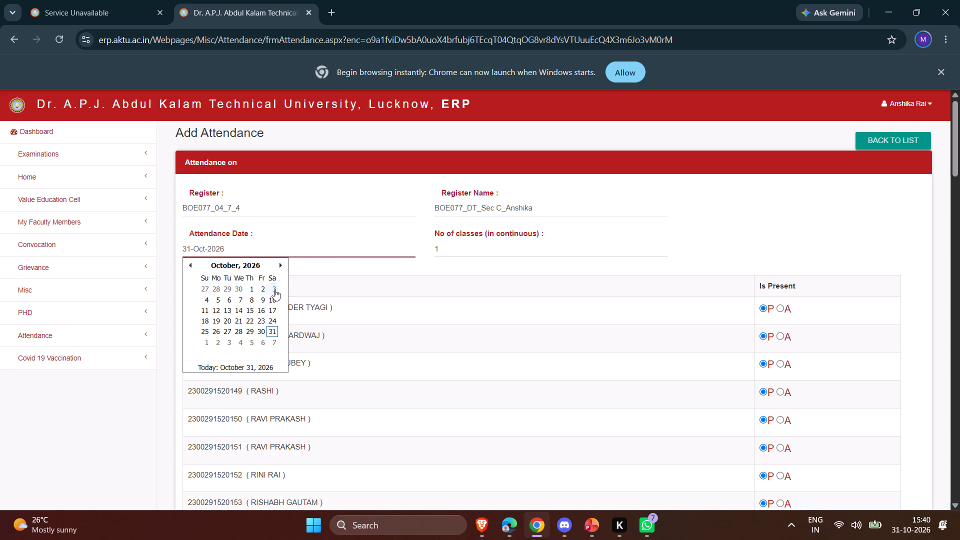
double_click(191, 264)
left_click(191, 264)
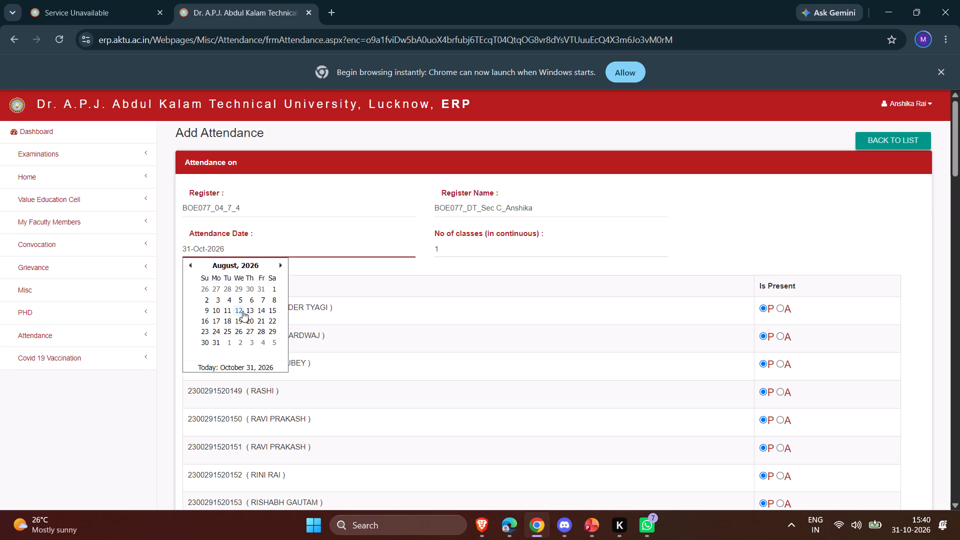
left_click(242, 311)
Mark a mid-roster student and the students with roll numbers ending in 207 and 212 as absent.
scroll(487, 386, "down", 3)
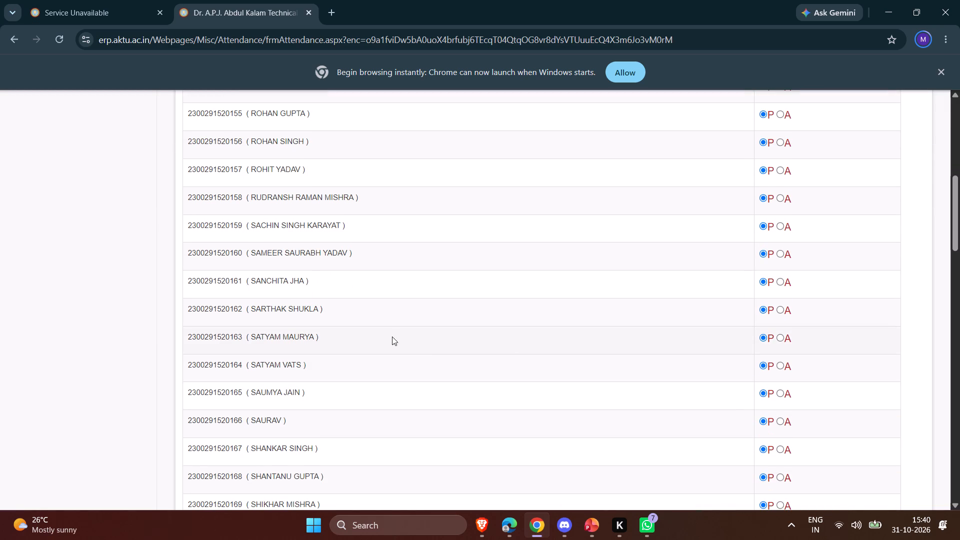
left_click(781, 335)
scroll(781, 335, "down", 8)
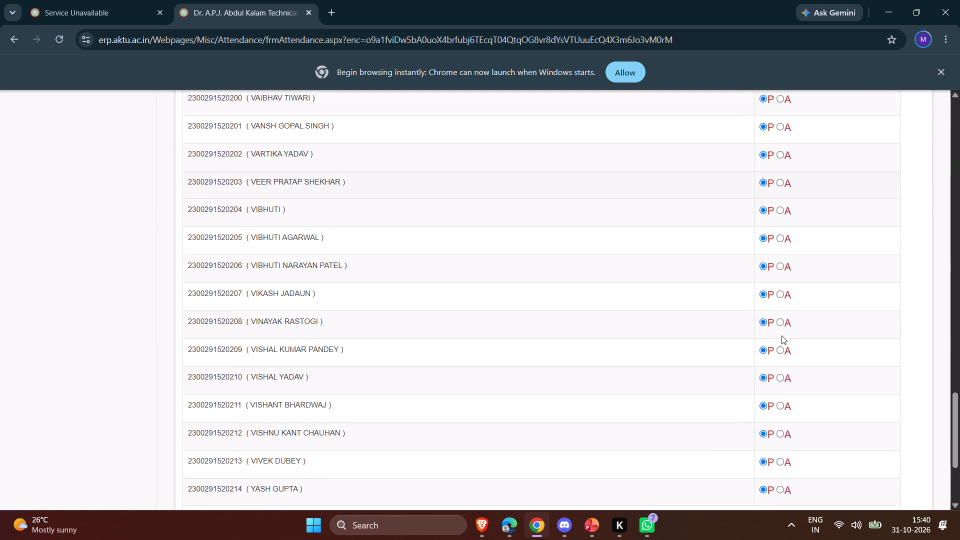
scroll(781, 335, "down", 2)
left_click(780, 290)
scroll(780, 290, "down", 7)
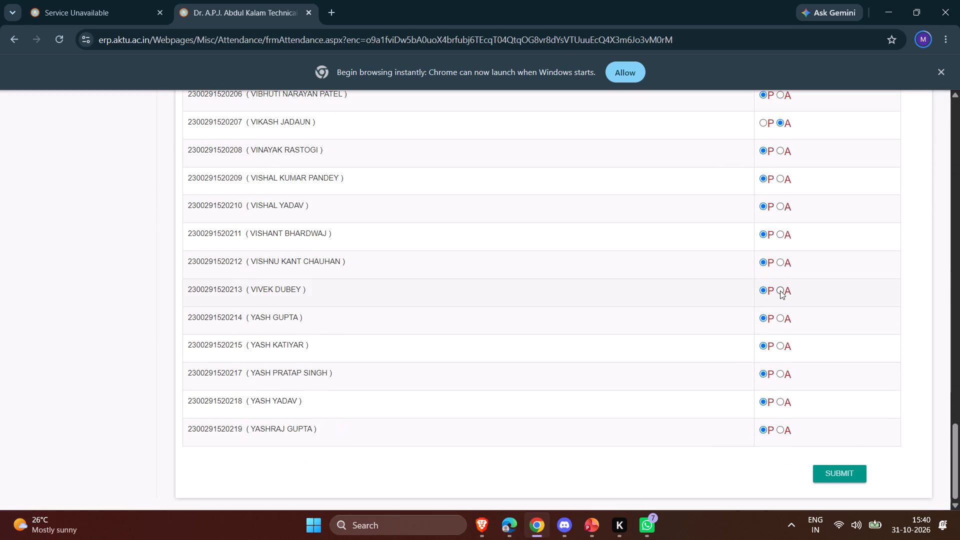
left_click(781, 262)
scroll(781, 262, "down", 2)
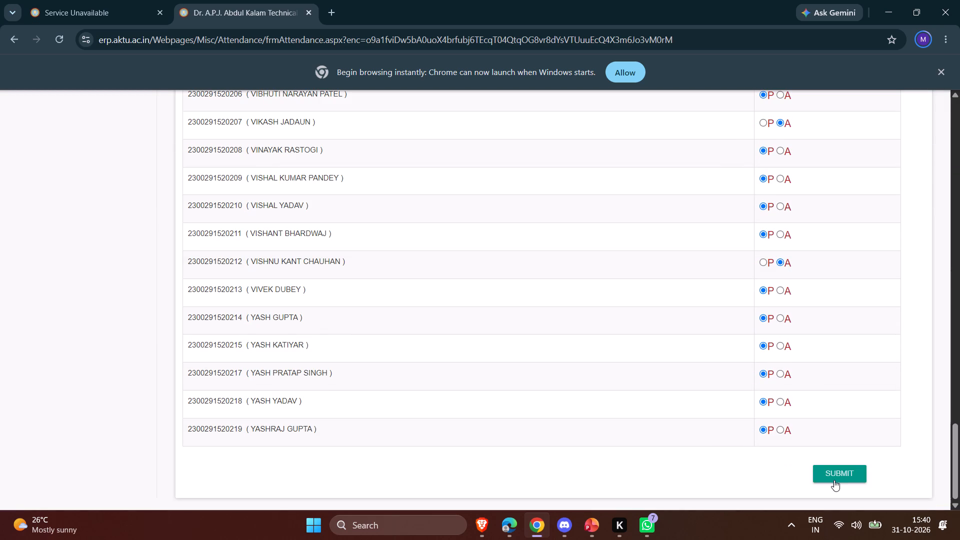
Submit the attendance for 12 August 2026 and return to the register list.
left_click(834, 480)
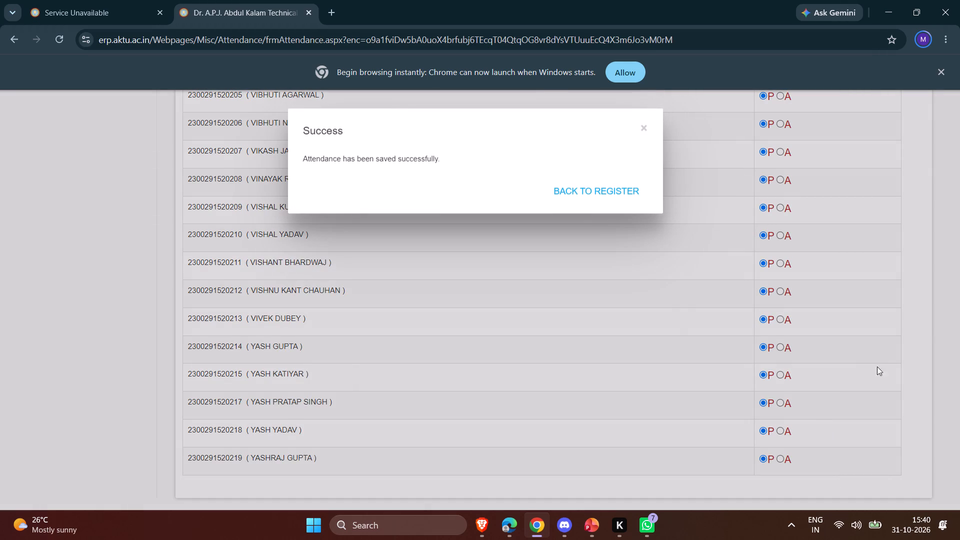
left_click(628, 188)
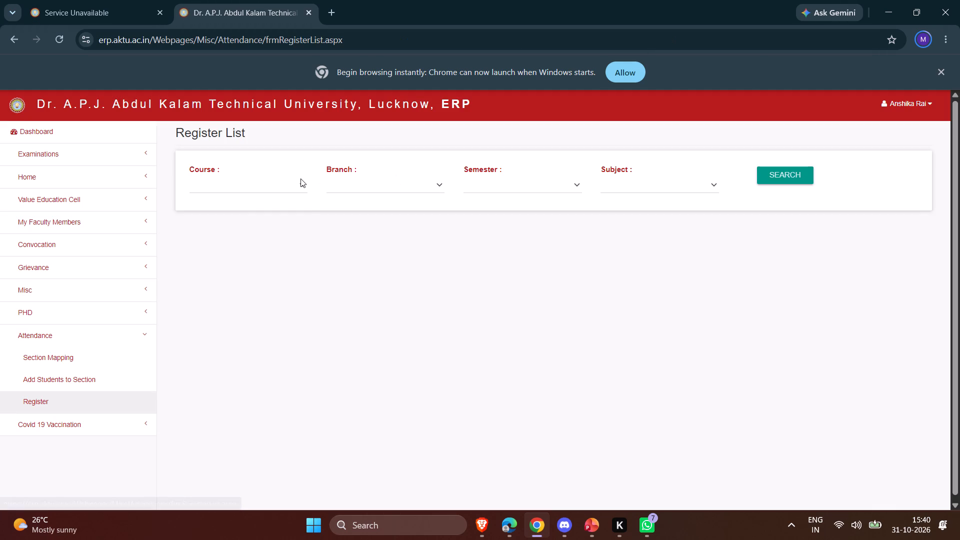
Search the register list for Bachelor of Technology, Computer Science and Engineering, semester 7, subject BOE077 (Design Thinking).
left_click(300, 178)
left_click(279, 223)
left_click(359, 190)
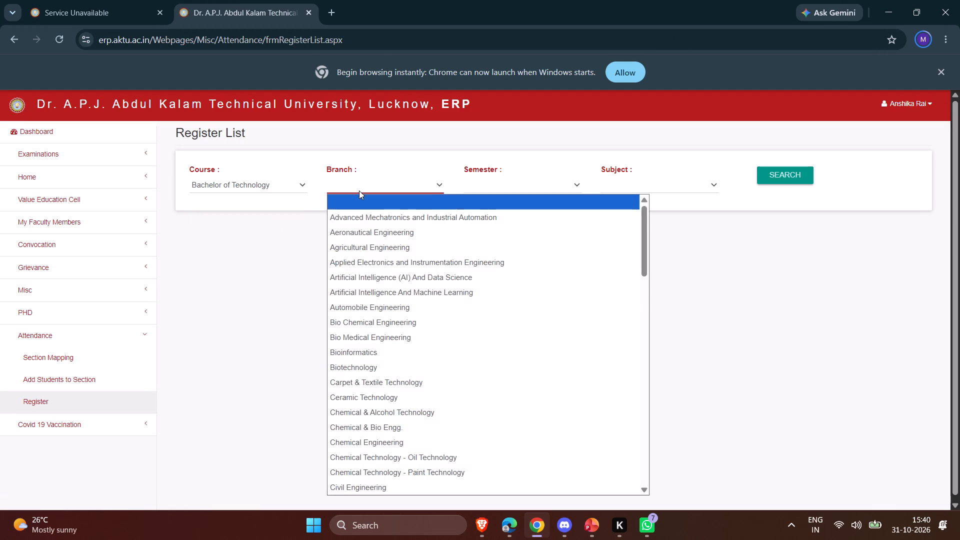
scroll(417, 324, "down", 3)
left_click(455, 426)
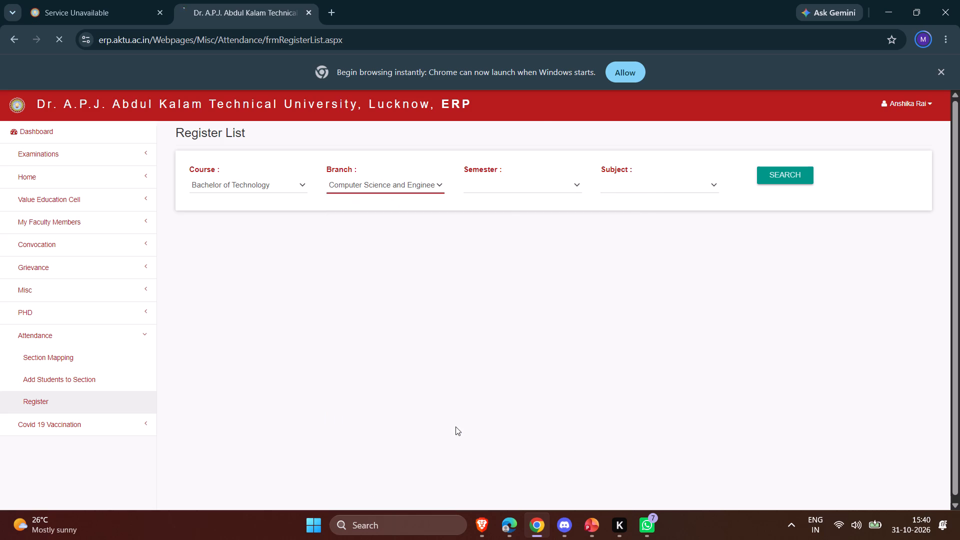
left_click(555, 193)
left_click(478, 305)
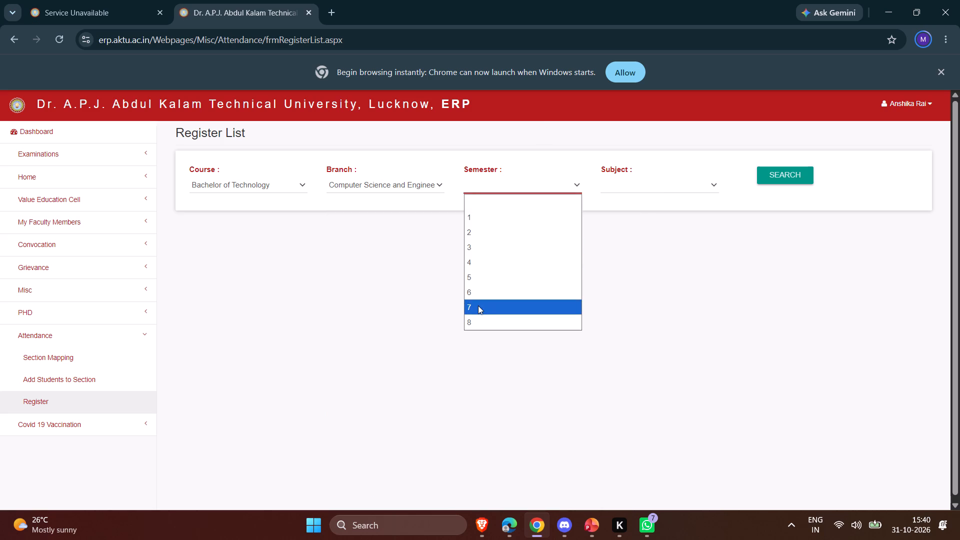
left_click(614, 184)
scroll(680, 386, "down", 2)
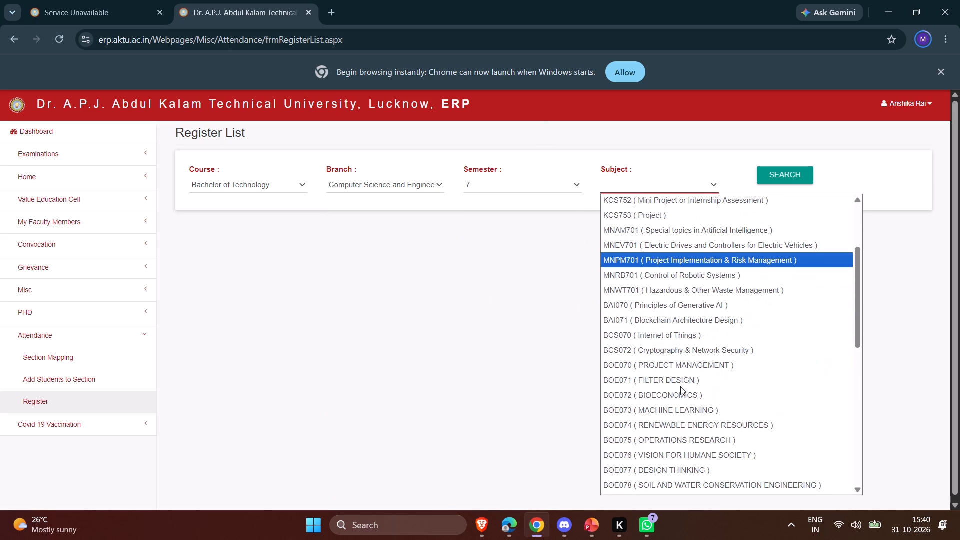
left_click(647, 469)
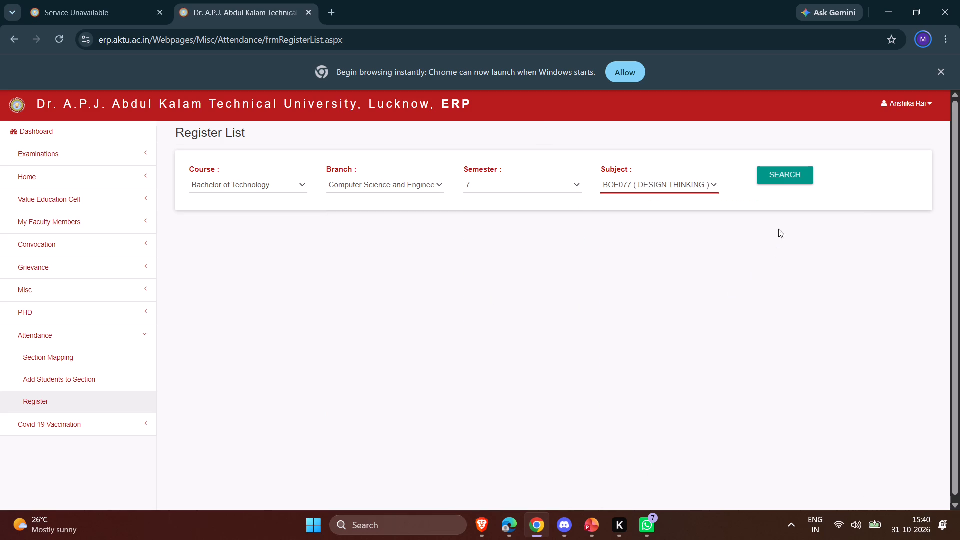
left_click(772, 175)
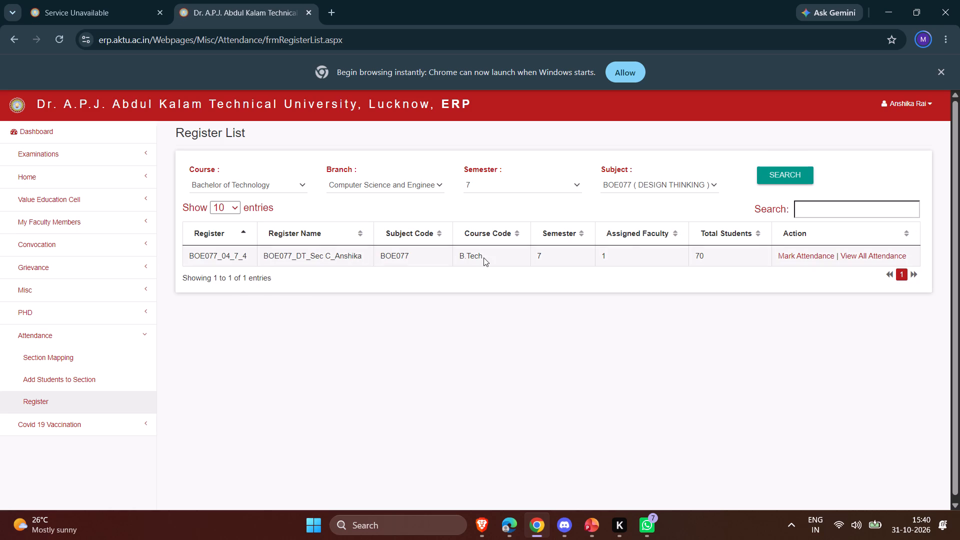
Open attendance marking for register BOE077_04_7_4 and set the attendance date to 17 August 2026.
left_click(806, 258)
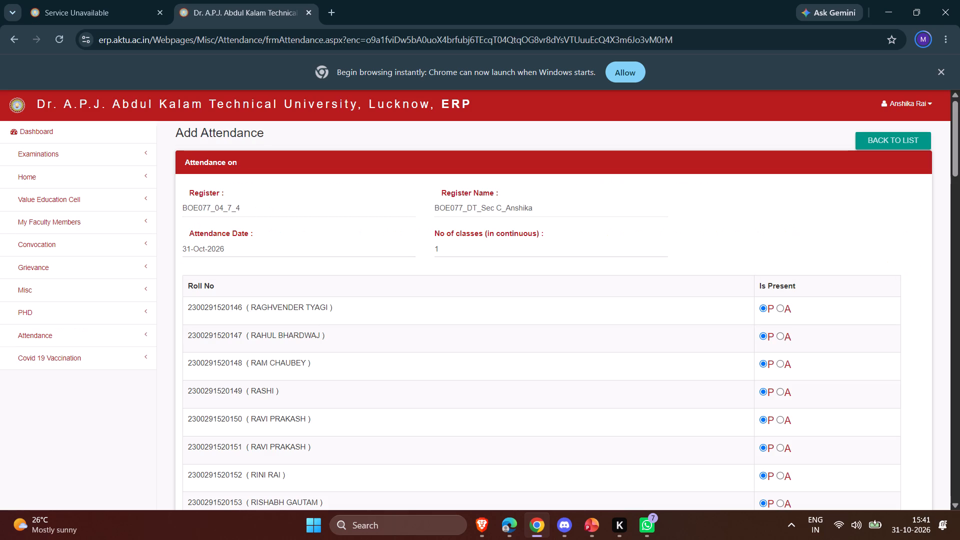
left_click(220, 254)
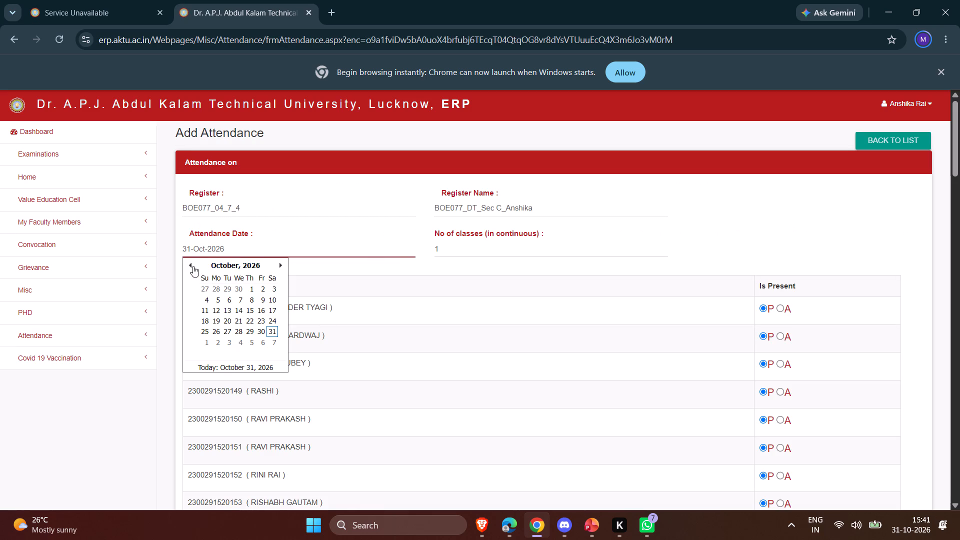
double_click(193, 266)
left_click(193, 266)
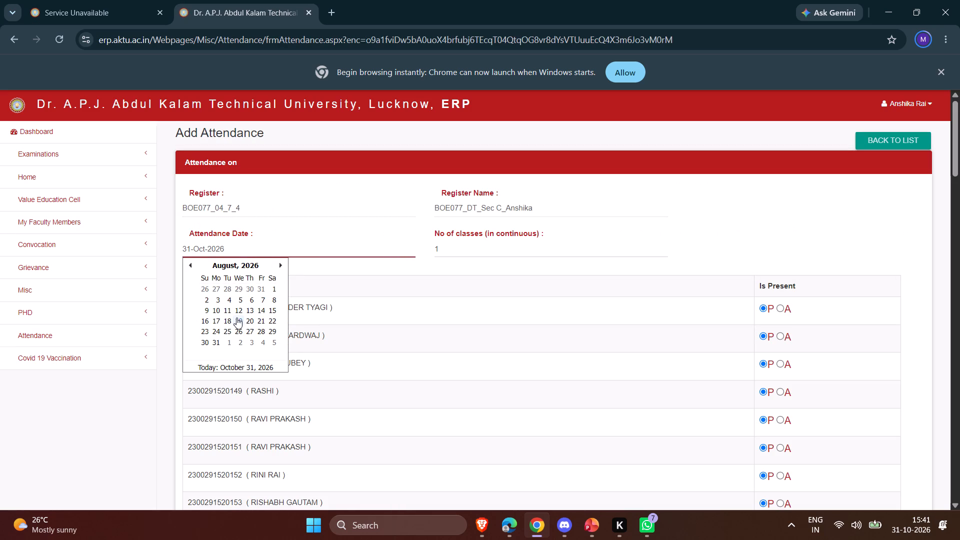
left_click(210, 320)
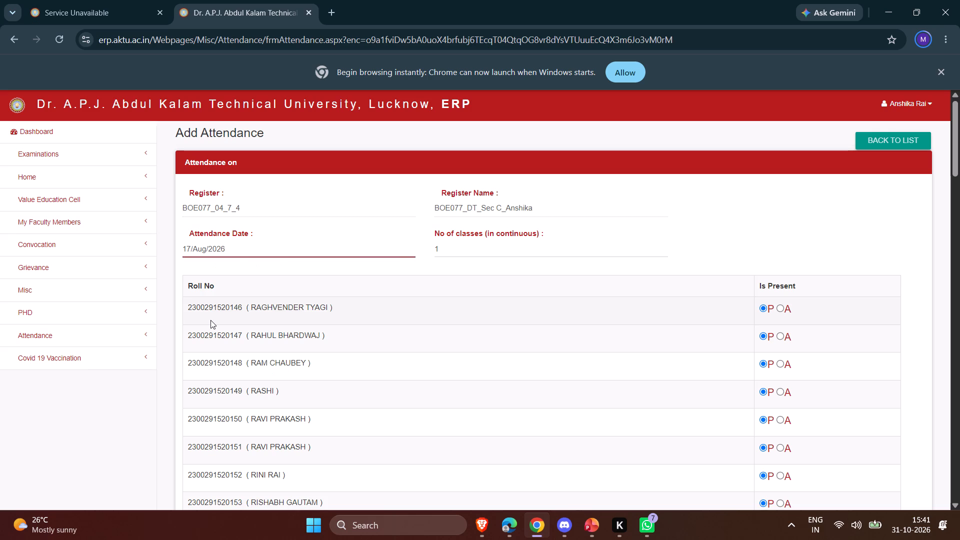
Mark the first student on the roster and those with roll numbers ending in 173, 206, 213 and 214 as absent.
scroll(431, 344, "down", 6)
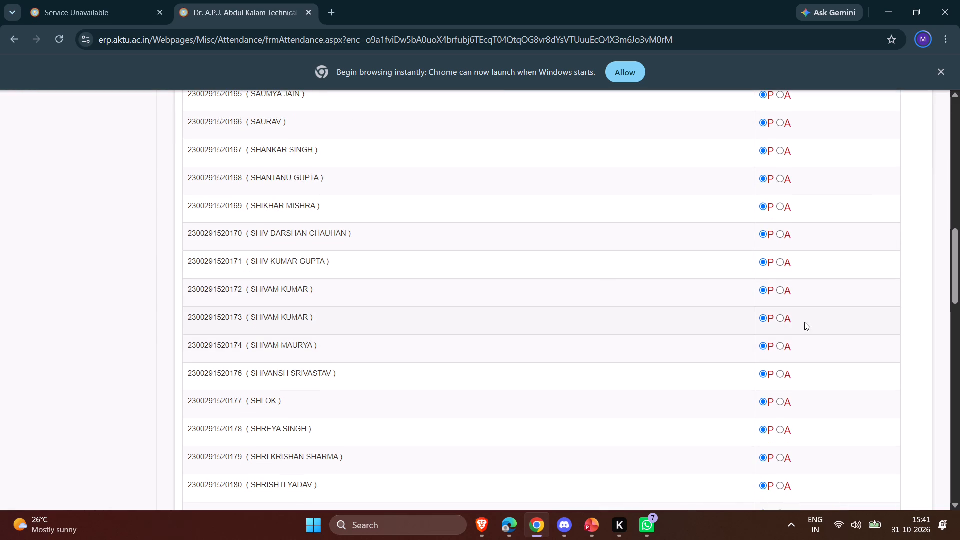
left_click(776, 320)
left_click(780, 318)
scroll(780, 318, "down", 8)
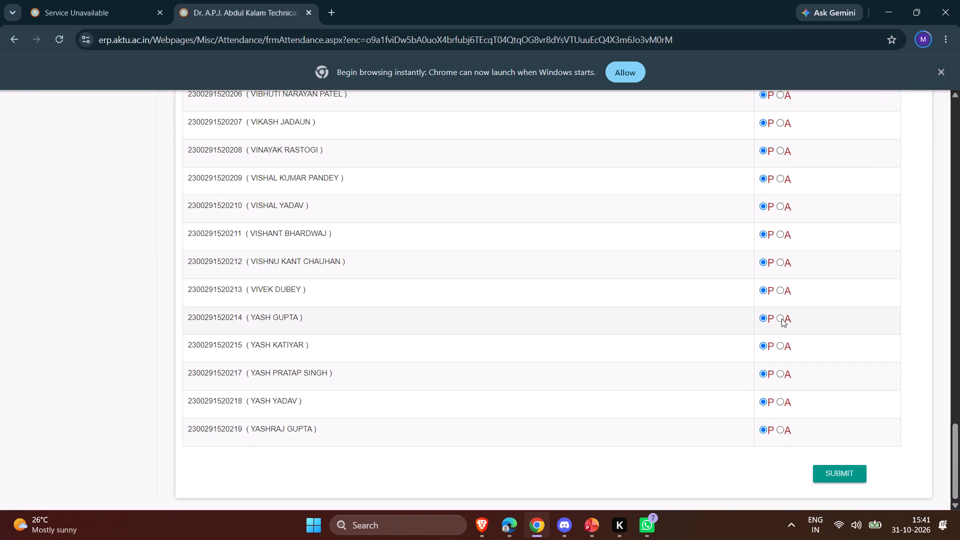
left_click(781, 318)
left_click(781, 290)
scroll(781, 290, "up", 12)
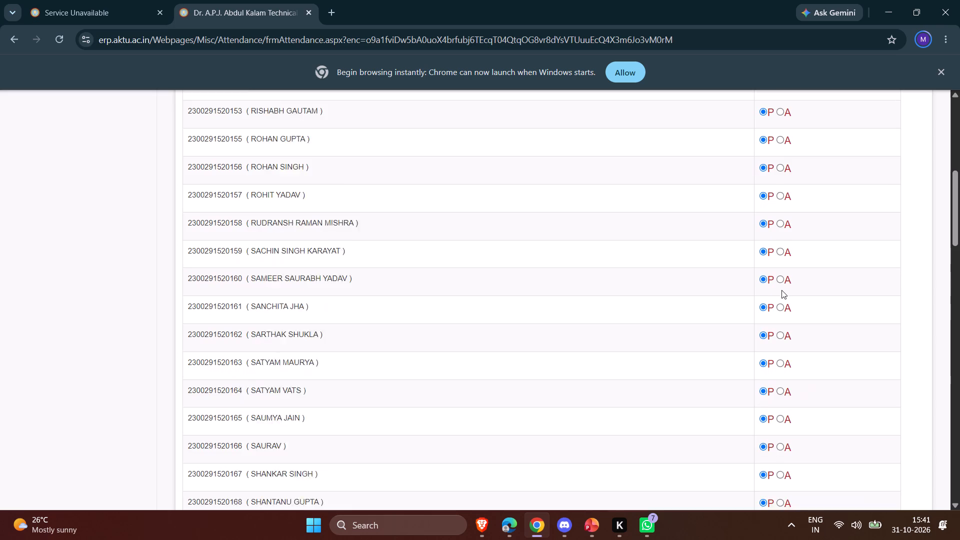
scroll(784, 170, "up", 11)
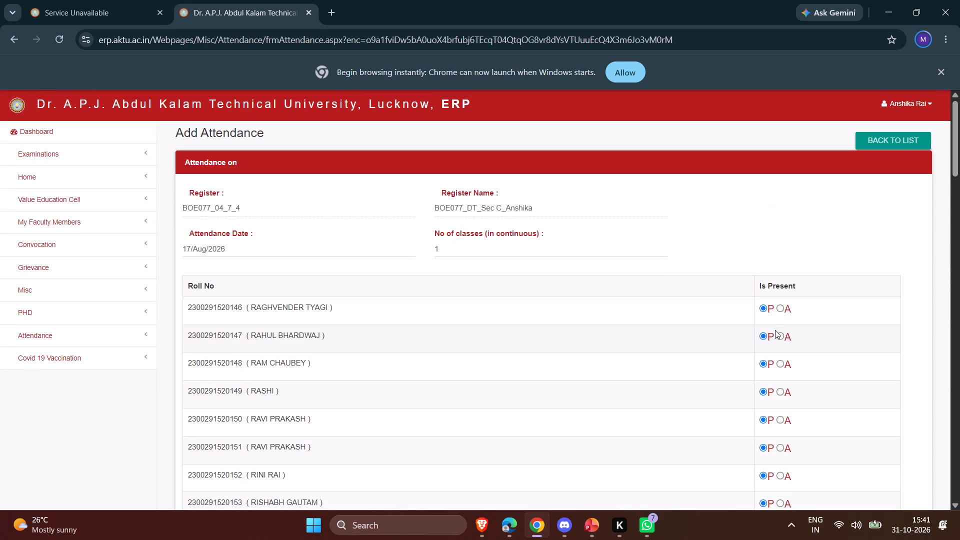
left_click(778, 311)
scroll(778, 311, "down", 9)
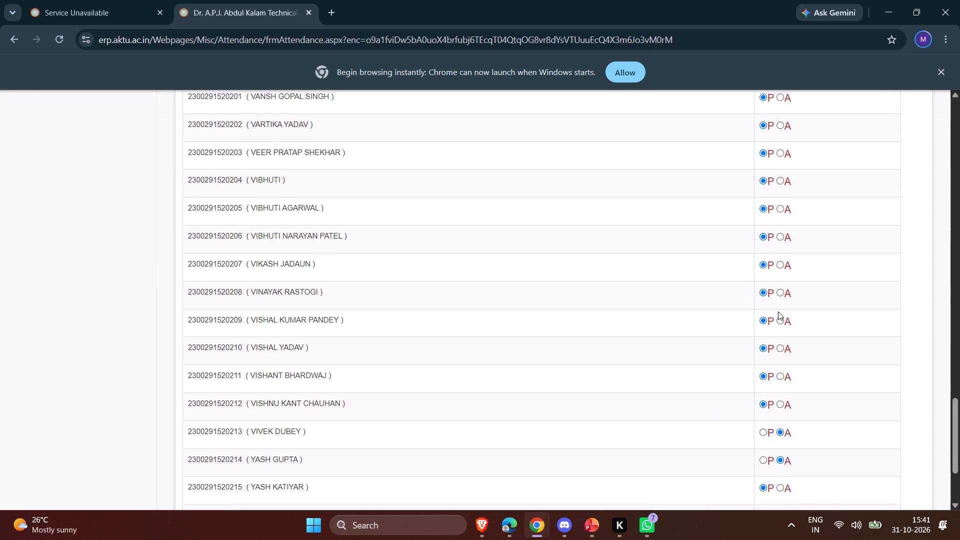
scroll(778, 311, "down", 1)
left_click(780, 235)
scroll(780, 235, "down", 12)
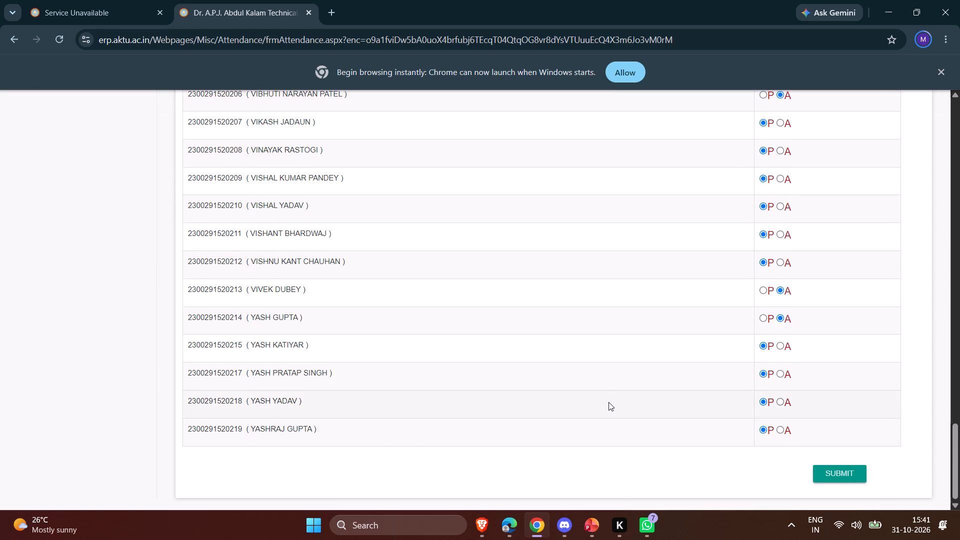
Submit the attendance for 17 August 2026 and return to the register list.
scroll(608, 402, "up", 14)
scroll(608, 402, "down", 6)
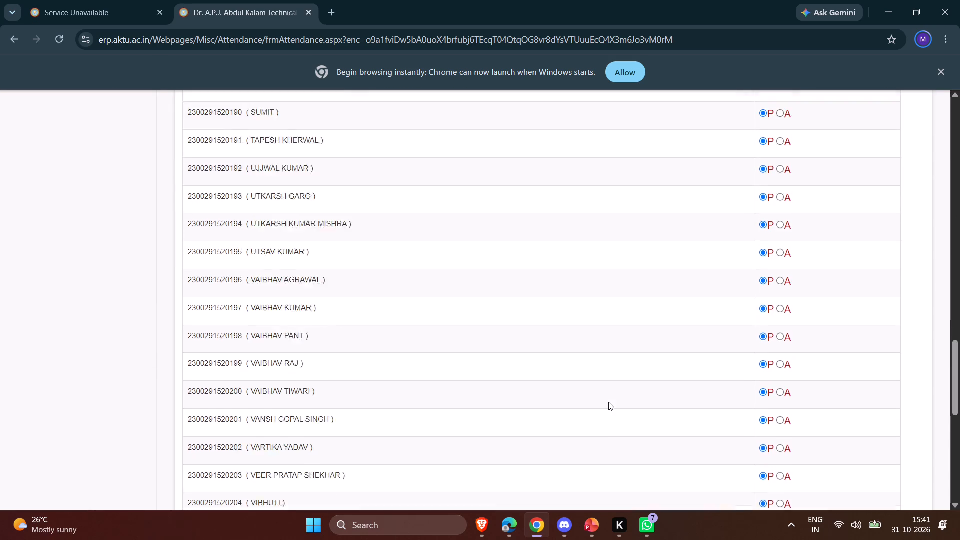
scroll(674, 471, "down", 9)
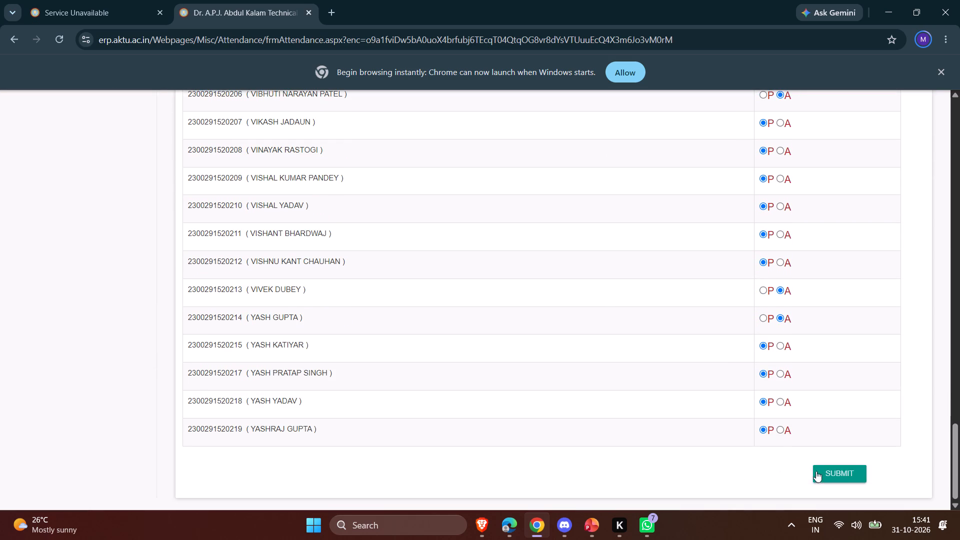
left_click(838, 473)
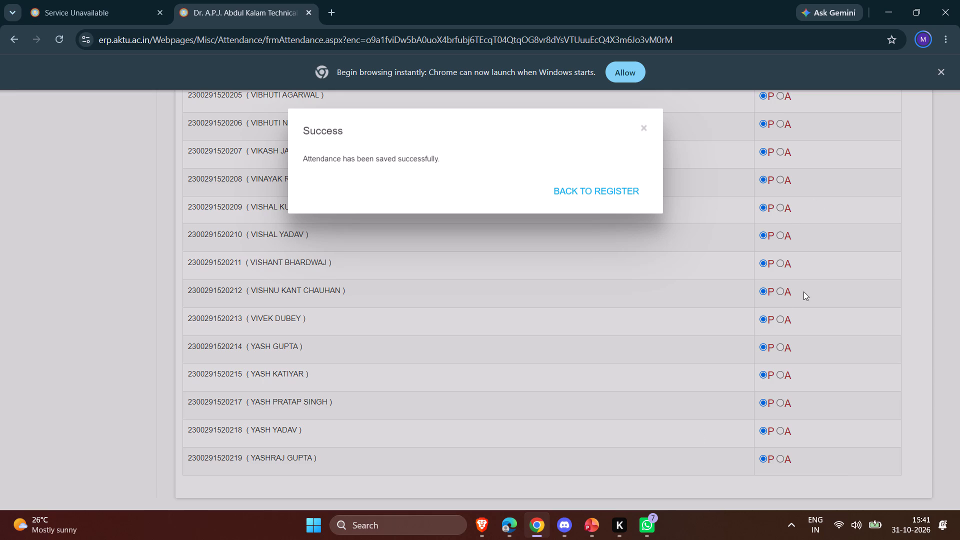
left_click_drag(597, 204, 582, 177)
left_click_drag(582, 177, 583, 186)
left_click(583, 186)
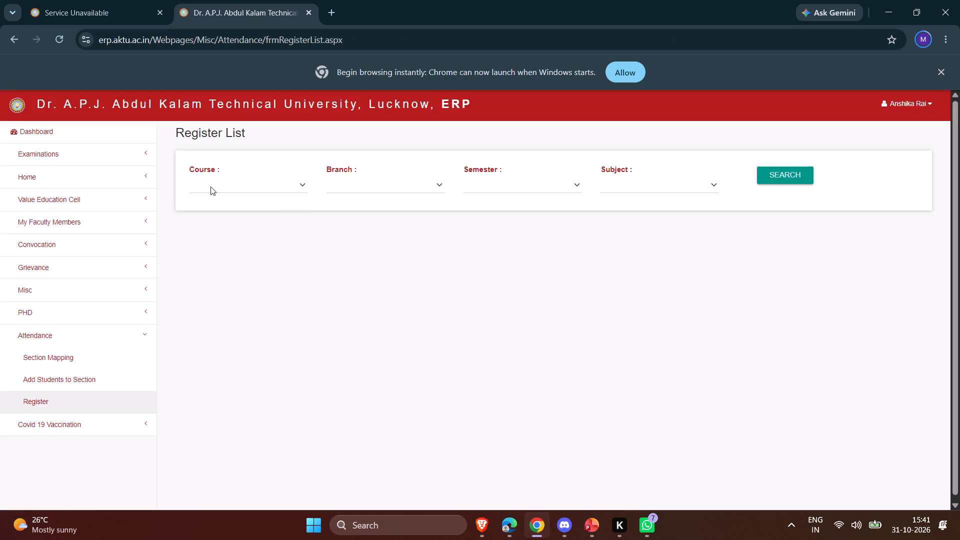
Search the register list for Bachelor of Technology, Computer Science and Engineering, semester 7, subject BOE077 (Design Thinking).
left_click(204, 191)
left_click(271, 224)
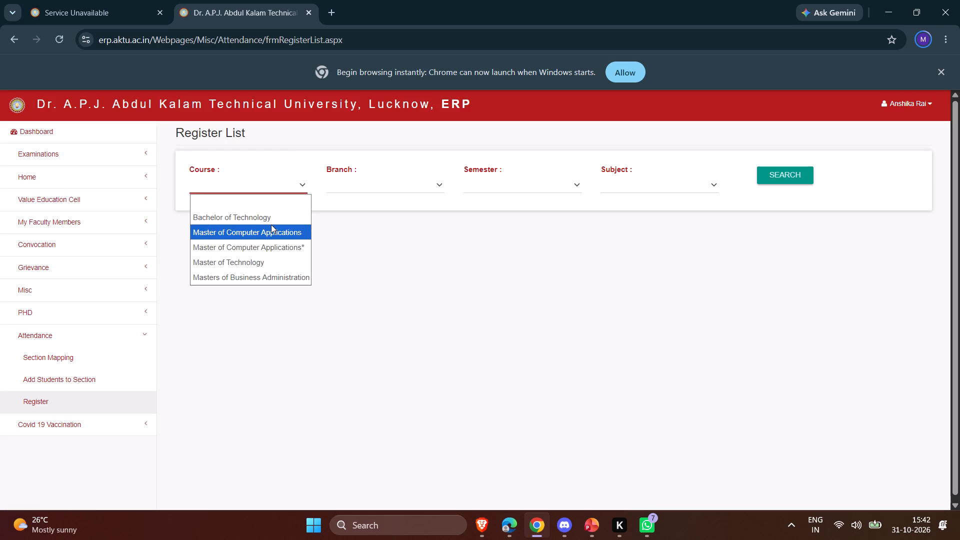
left_click(263, 192)
left_click(276, 215)
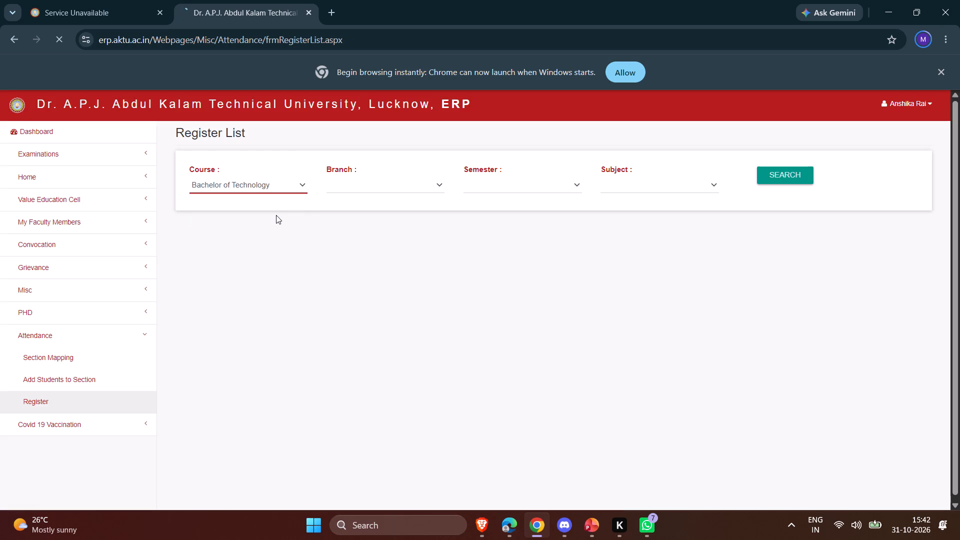
left_click(416, 187)
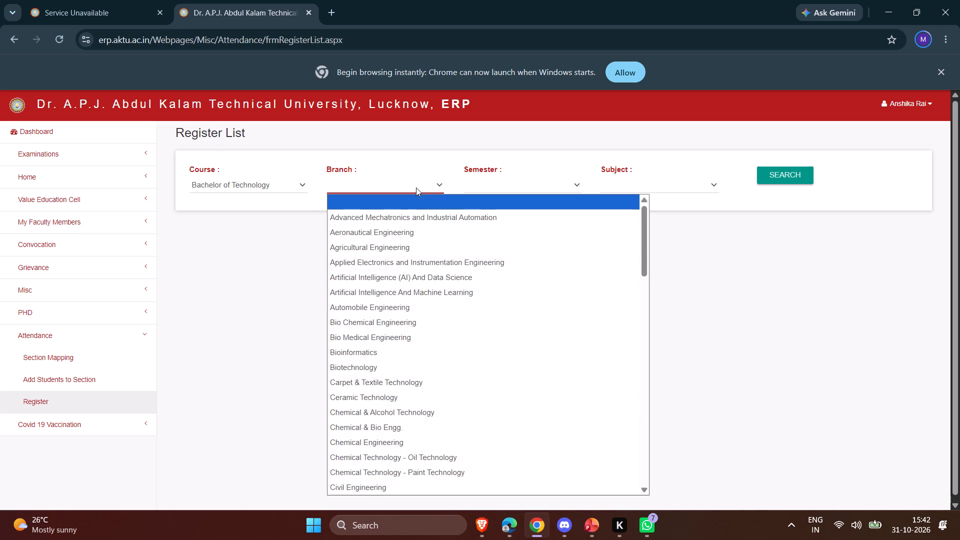
scroll(414, 323, "down", 3)
left_click(452, 405)
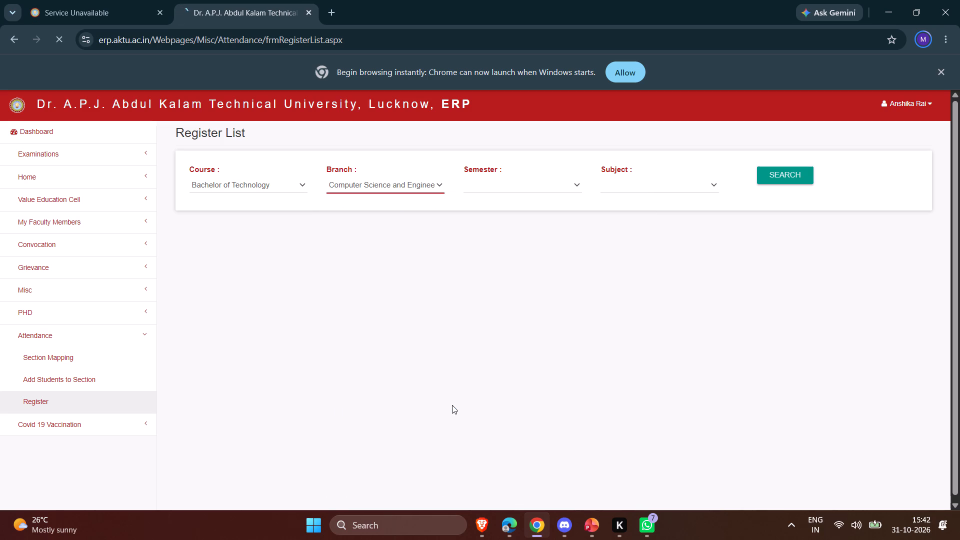
left_click(569, 186)
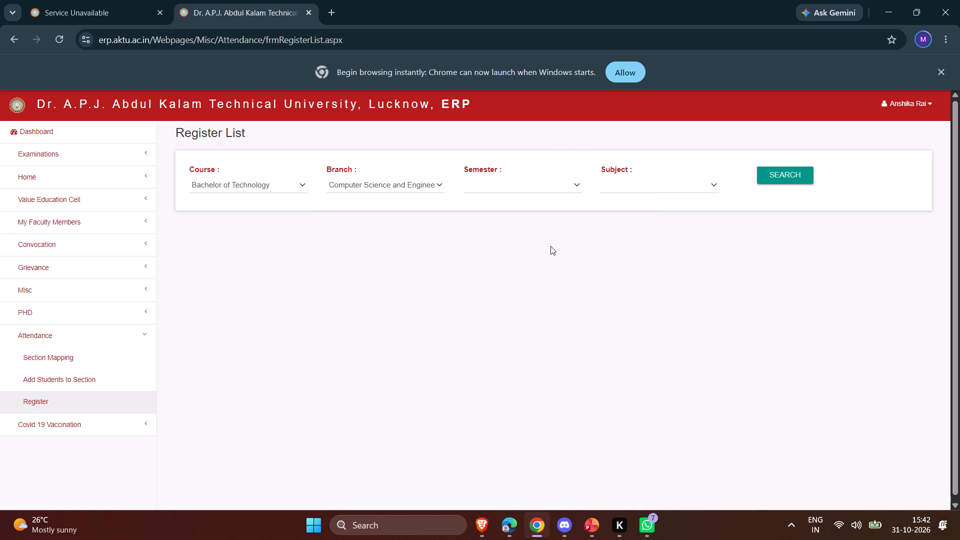
left_click_drag(550, 246, 547, 191)
left_click(547, 191)
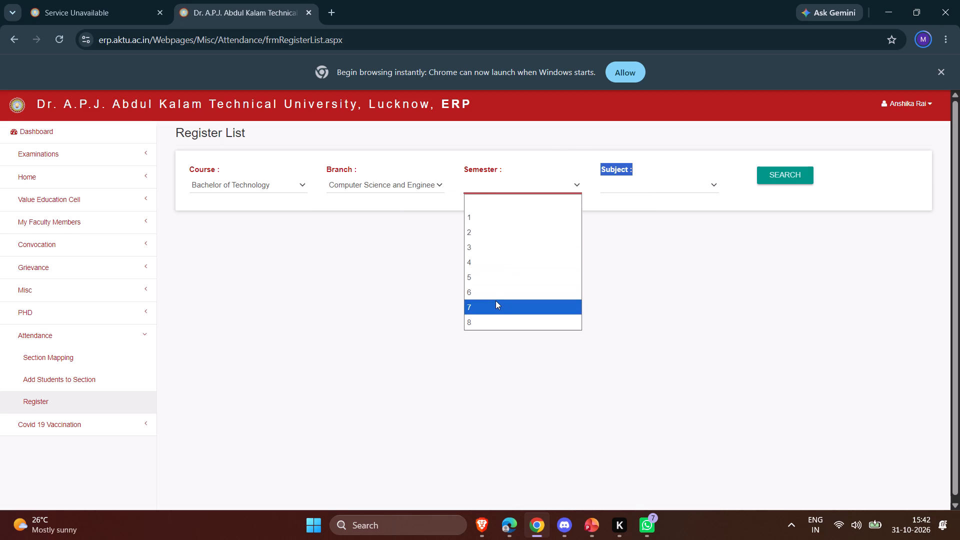
left_click(495, 300)
left_click(662, 174)
left_click(662, 179)
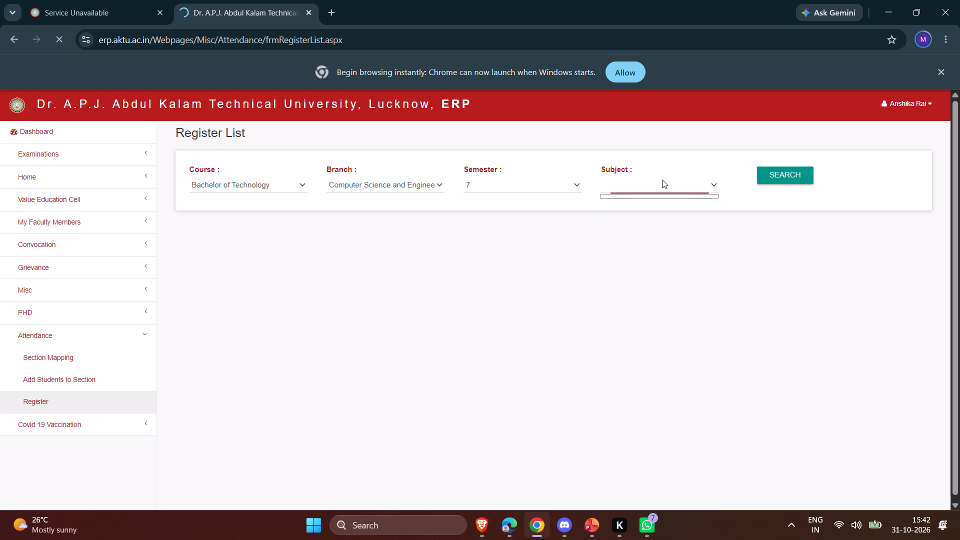
left_click(698, 202)
left_click(723, 181)
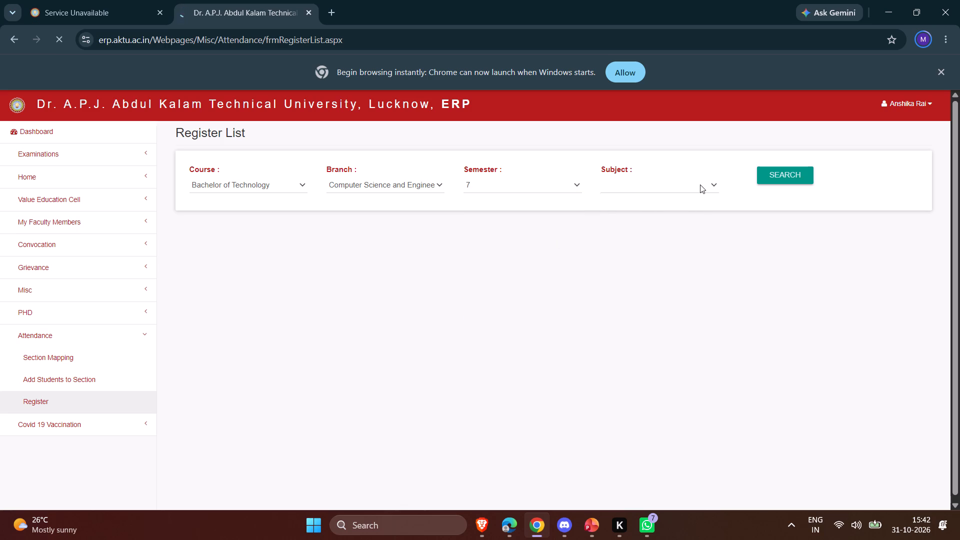
left_click(700, 184)
left_click(705, 193)
left_click(705, 187)
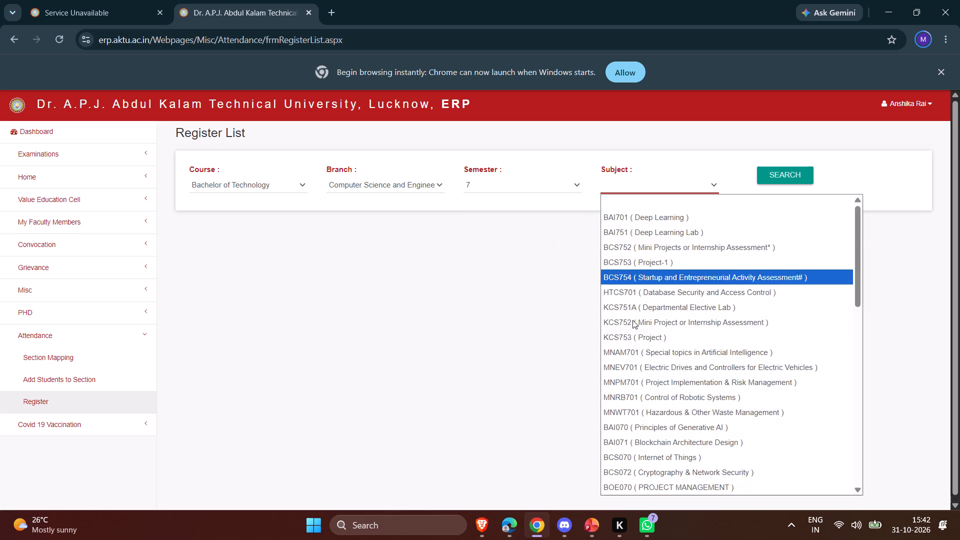
scroll(634, 342, "down", 2)
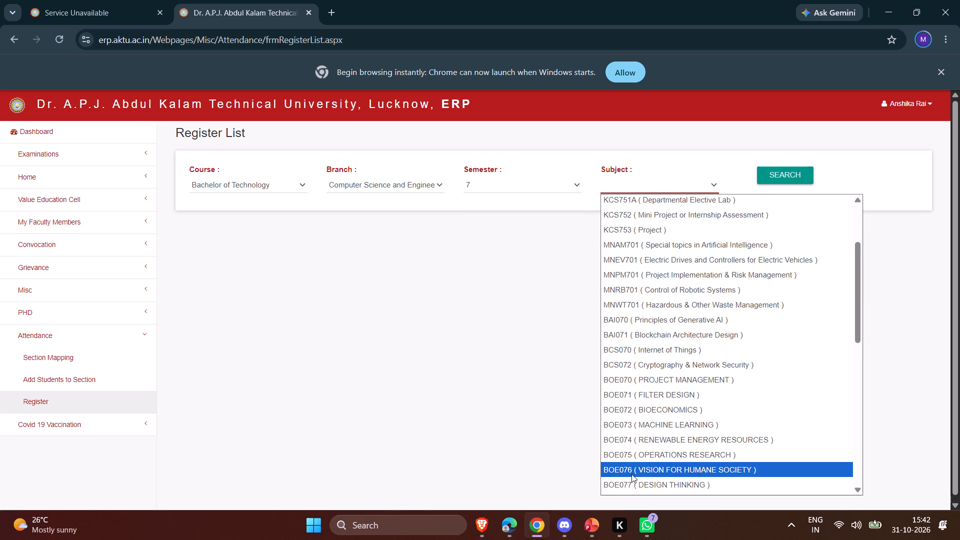
left_click(636, 487)
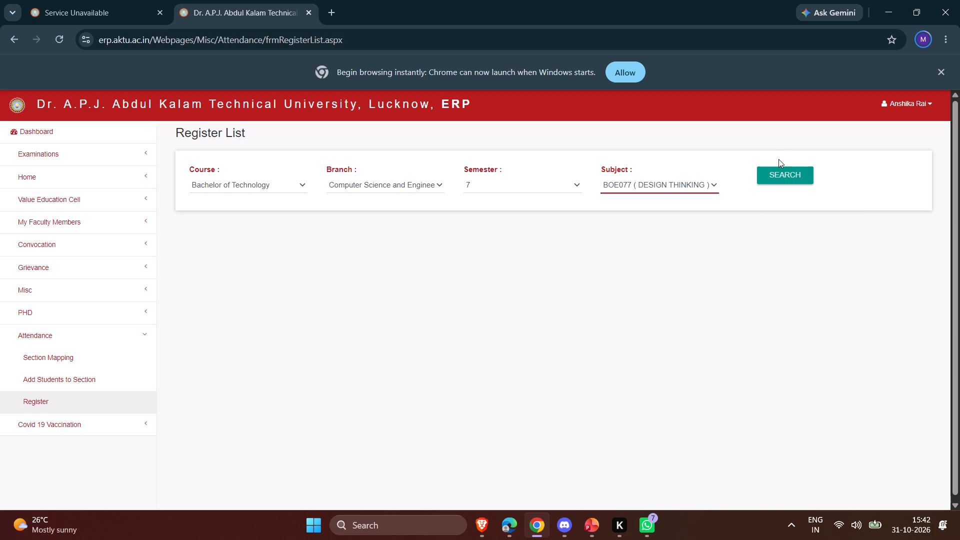
left_click(781, 178)
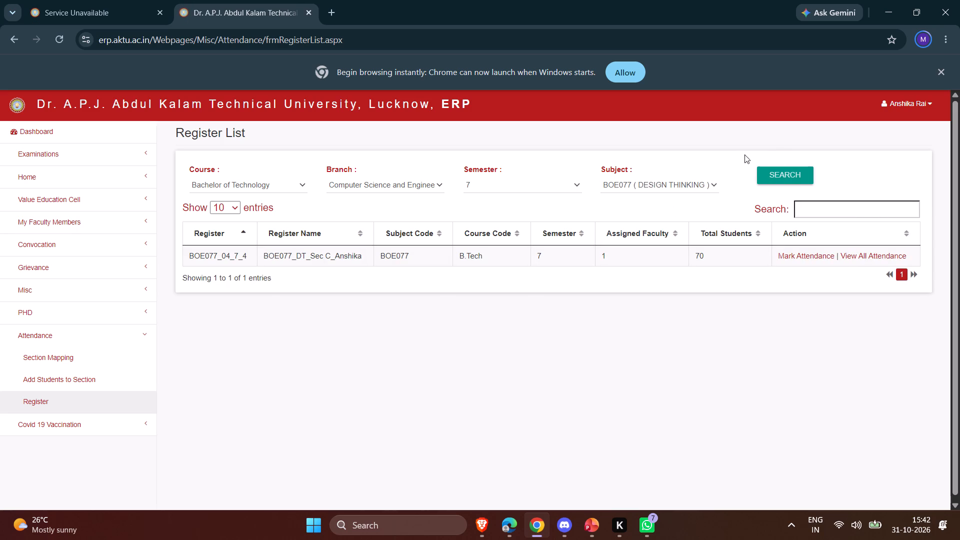
Open attendance marking for register BOE077_04_7_4 and set the attendance date to 18 August 2026.
left_click(796, 250)
left_click_drag(796, 262, 798, 252)
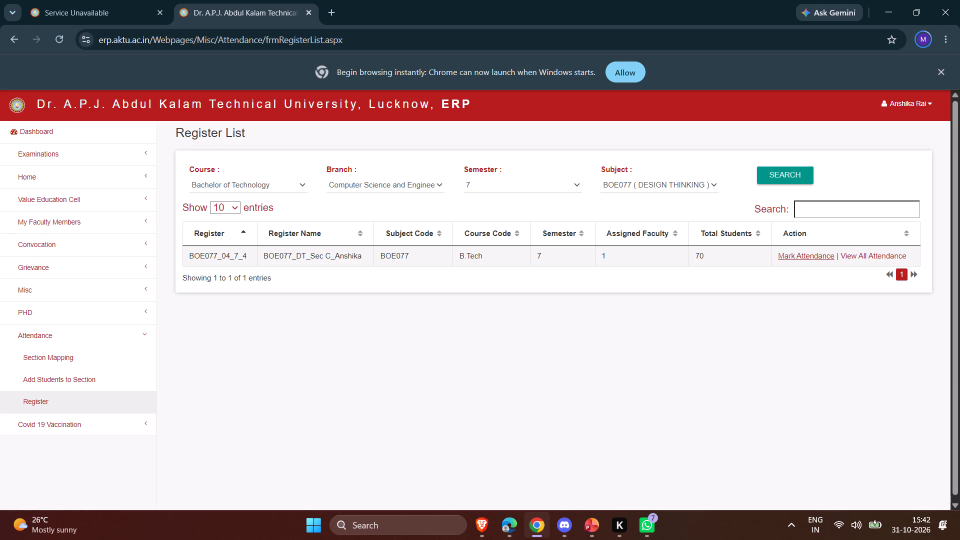
left_click_drag(798, 252, 798, 252)
left_click(798, 252)
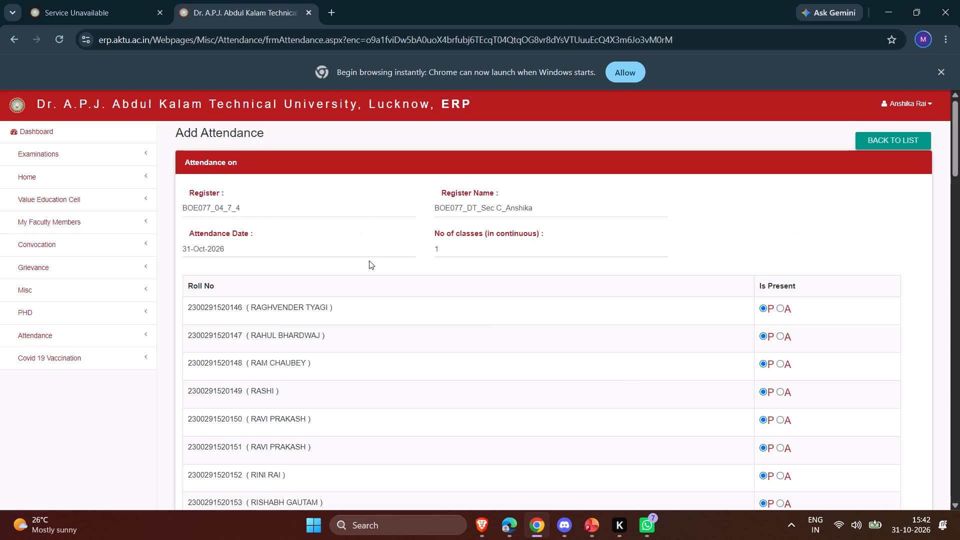
left_click(203, 249)
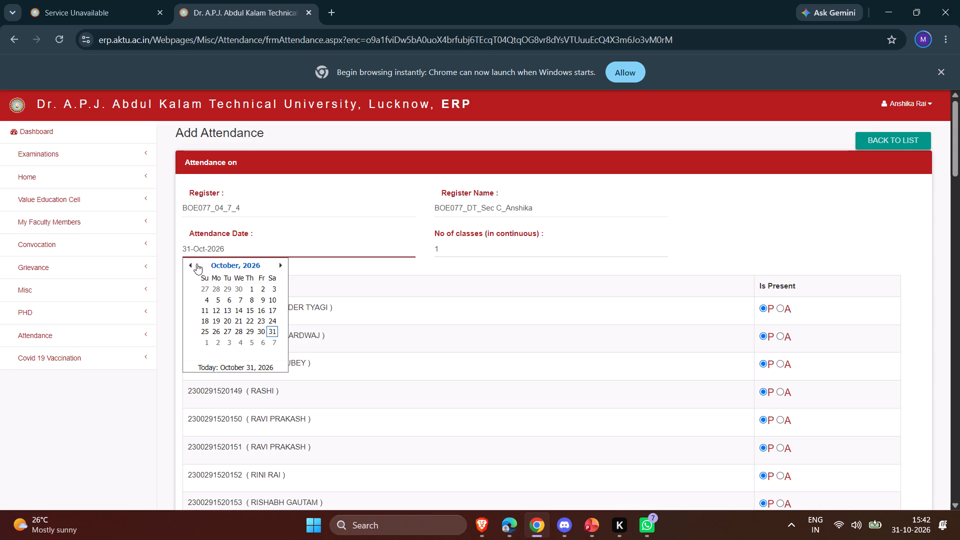
left_click(192, 263)
left_click(192, 263)
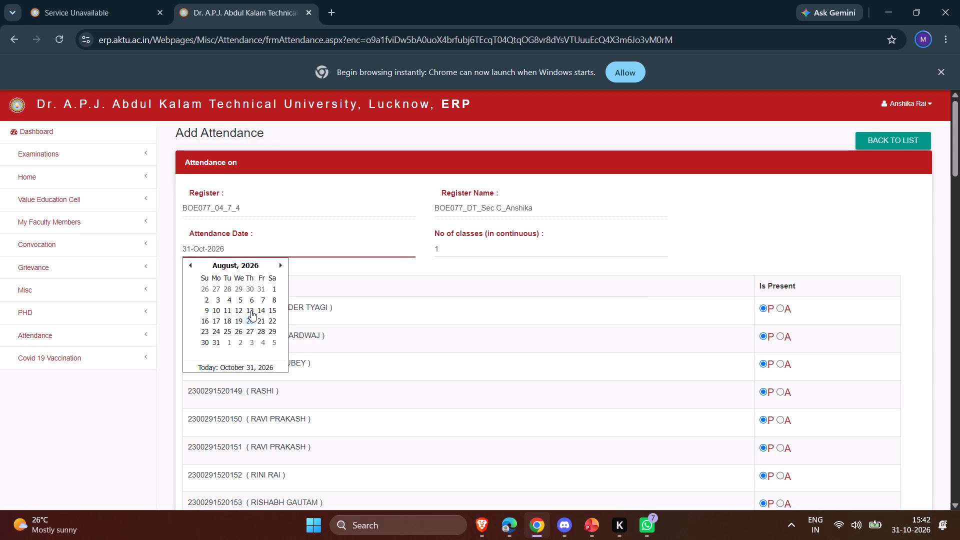
left_click(229, 324)
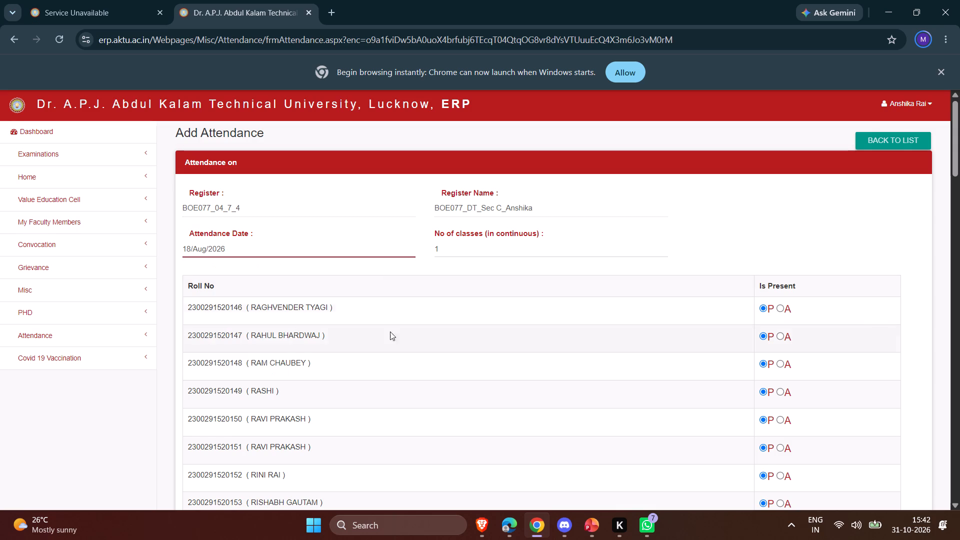
Mark the students with roll numbers ending in 158, 202 and 209 as absent.
scroll(409, 363, "down", 3)
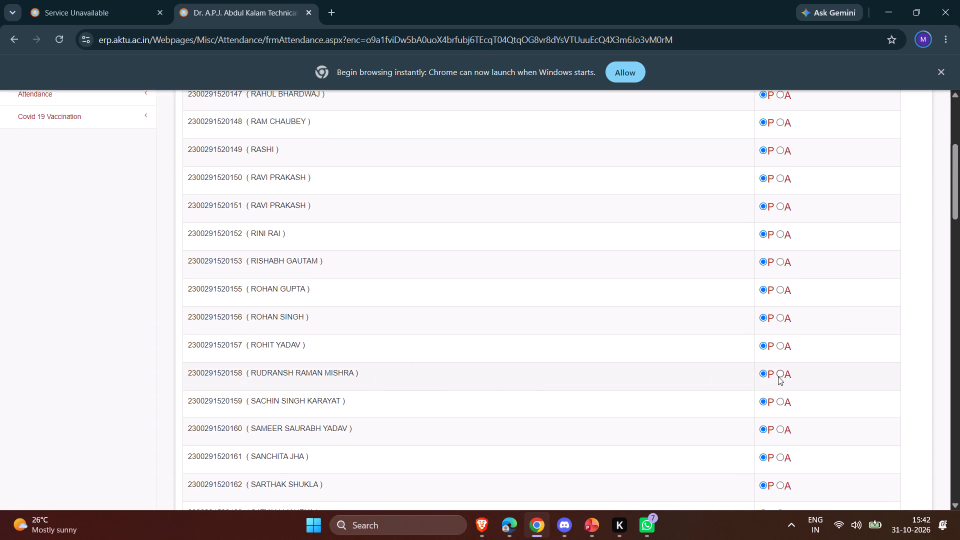
left_click(778, 375)
scroll(778, 375, "down", 9)
left_click(776, 349)
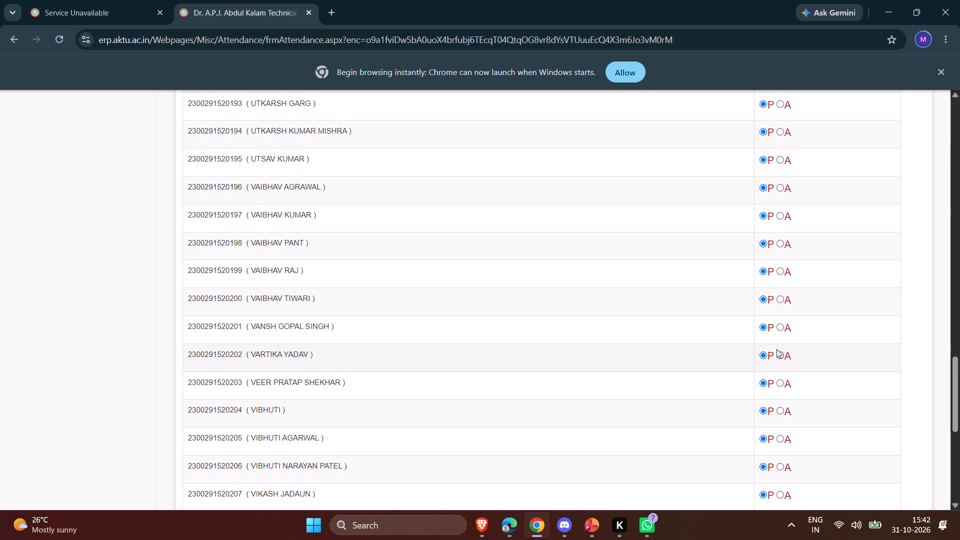
left_click(784, 357)
scroll(784, 357, "down", 6)
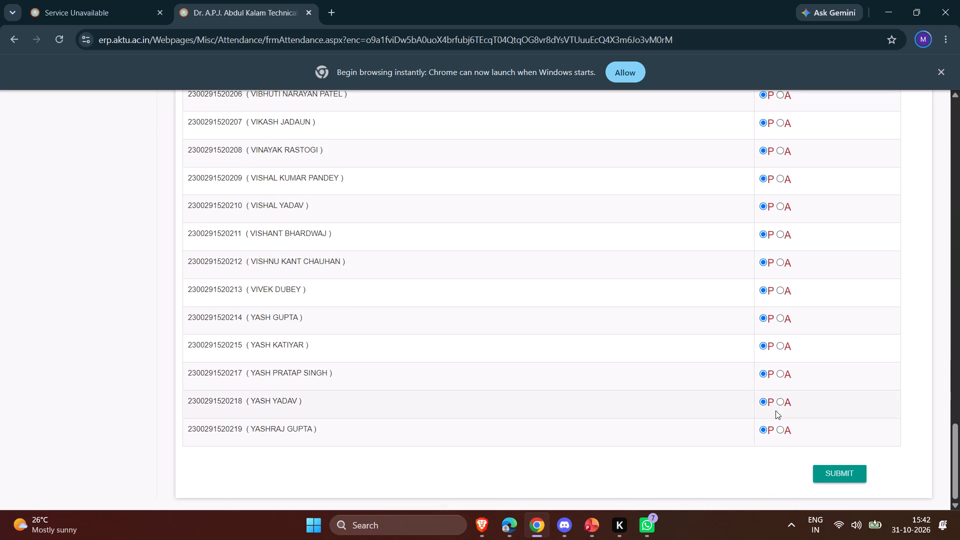
left_click(781, 178)
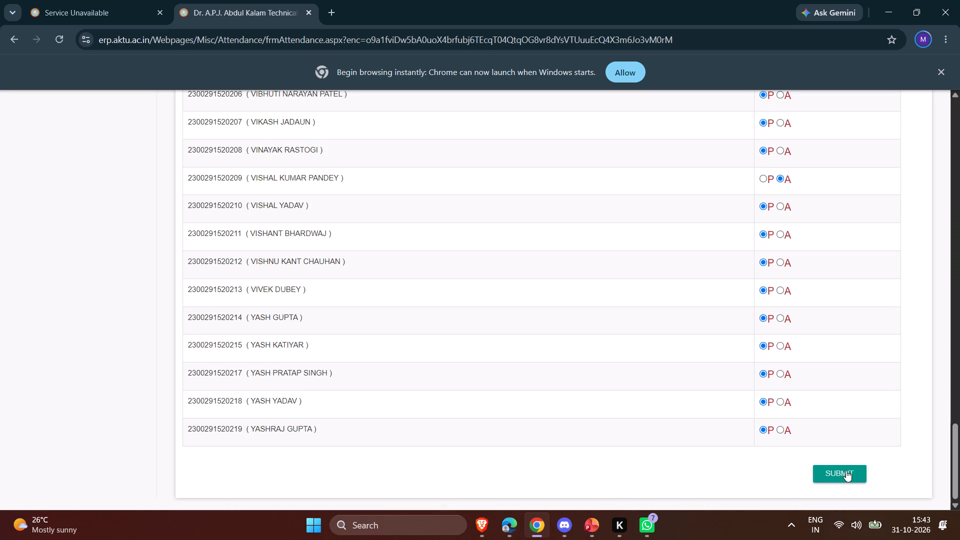
Submit the attendance for 18 August 2026 and return to the register list.
left_click(846, 470)
scroll(577, 391, "up", 17)
scroll(577, 391, "up", 4)
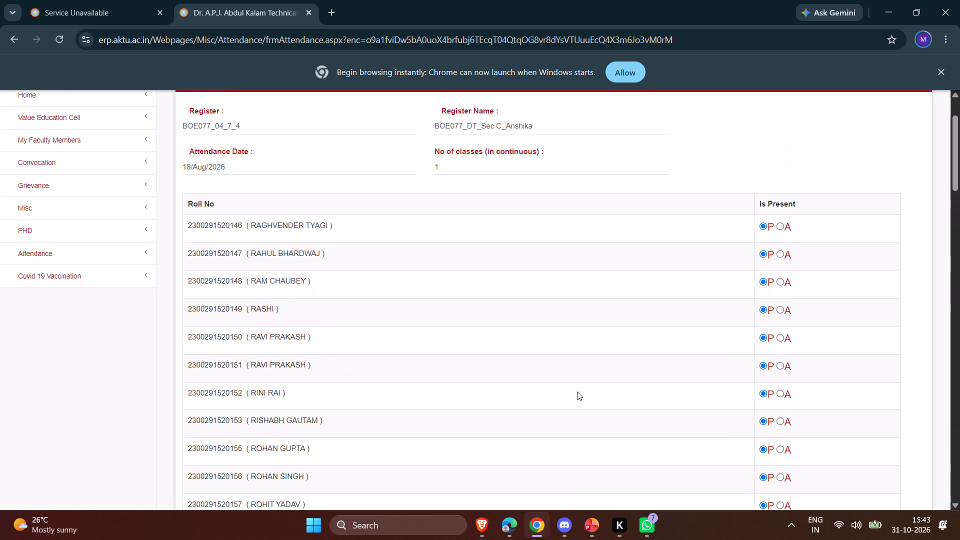
scroll(577, 391, "down", 13)
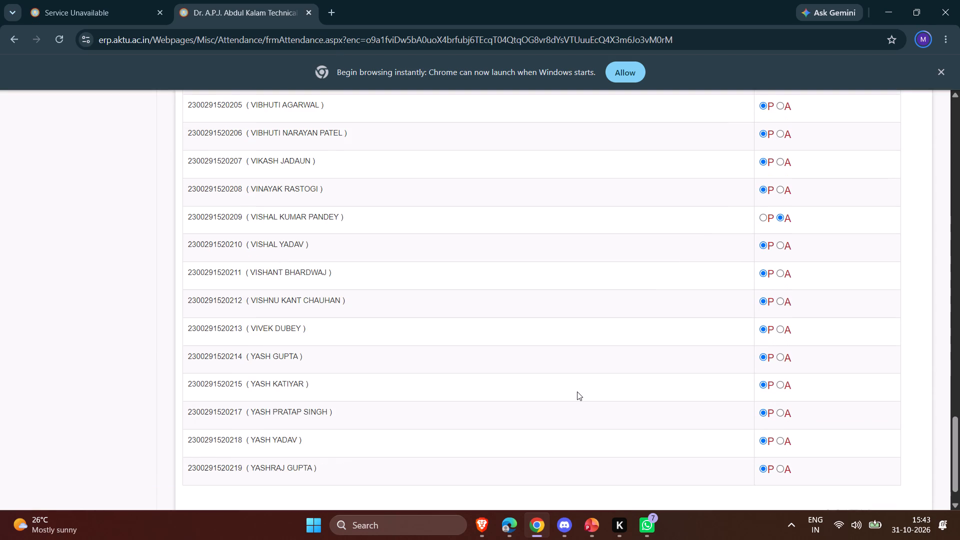
scroll(577, 391, "up", 20)
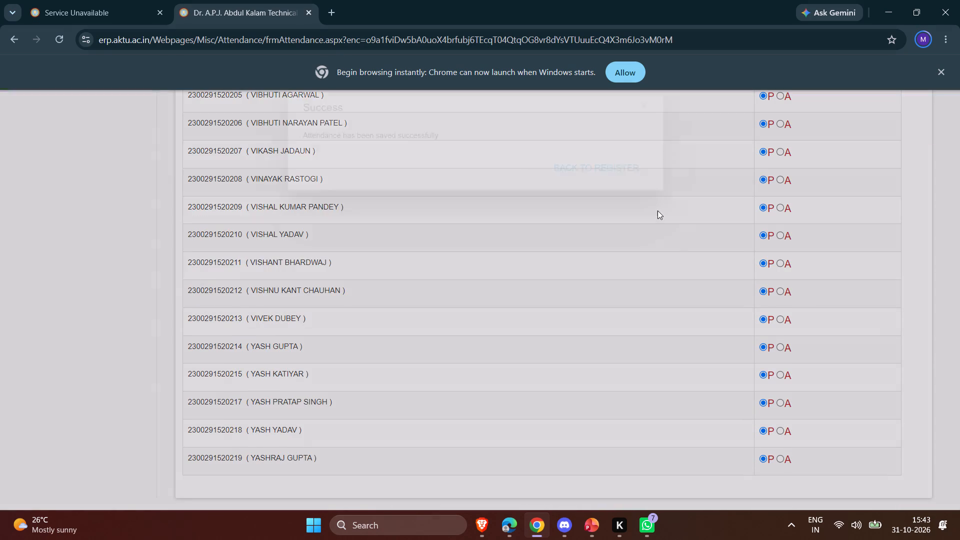
left_click(606, 194)
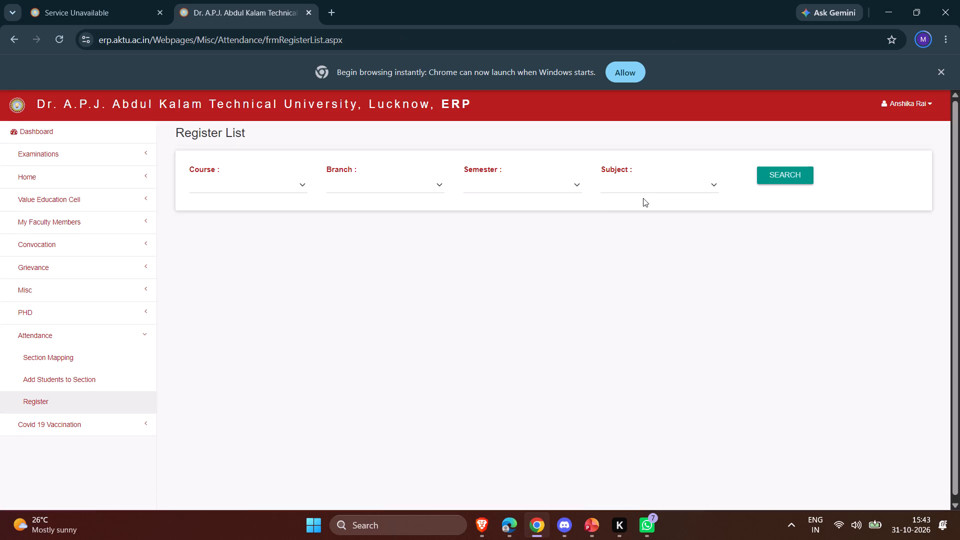
Set the register list filters to course Bachelor of Technology and branch Computer Science and Engineering.
left_click(283, 175)
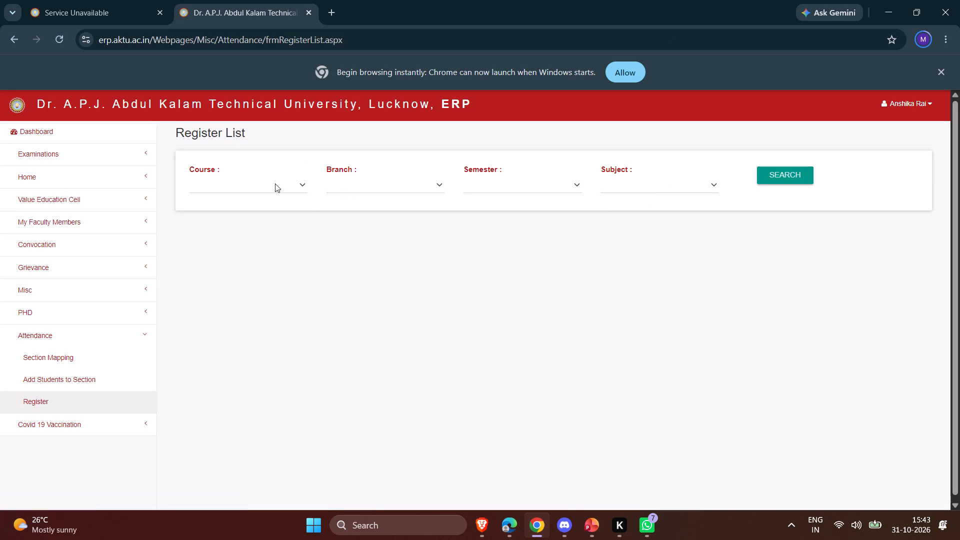
left_click(275, 183)
left_click(249, 221)
left_click(413, 178)
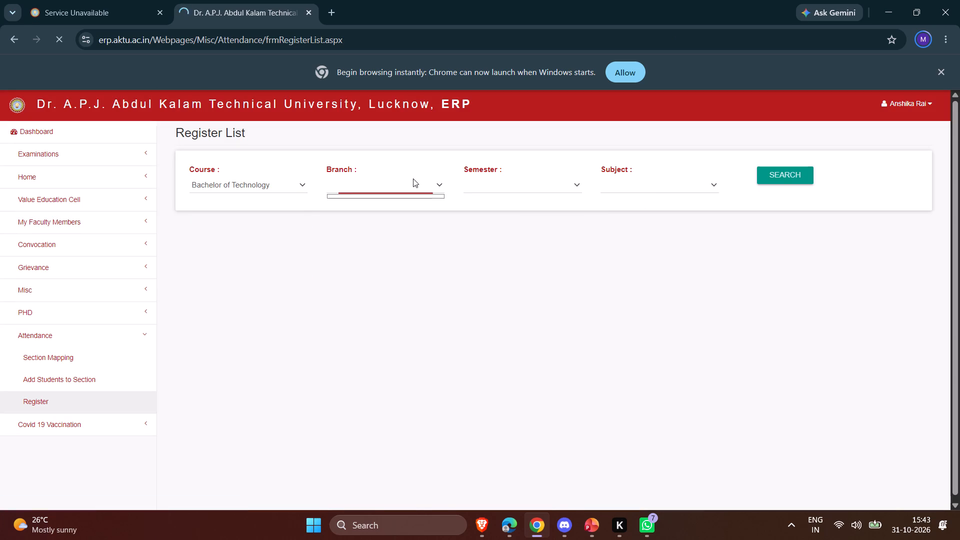
left_click_drag(415, 303, 398, 185)
left_click(398, 185)
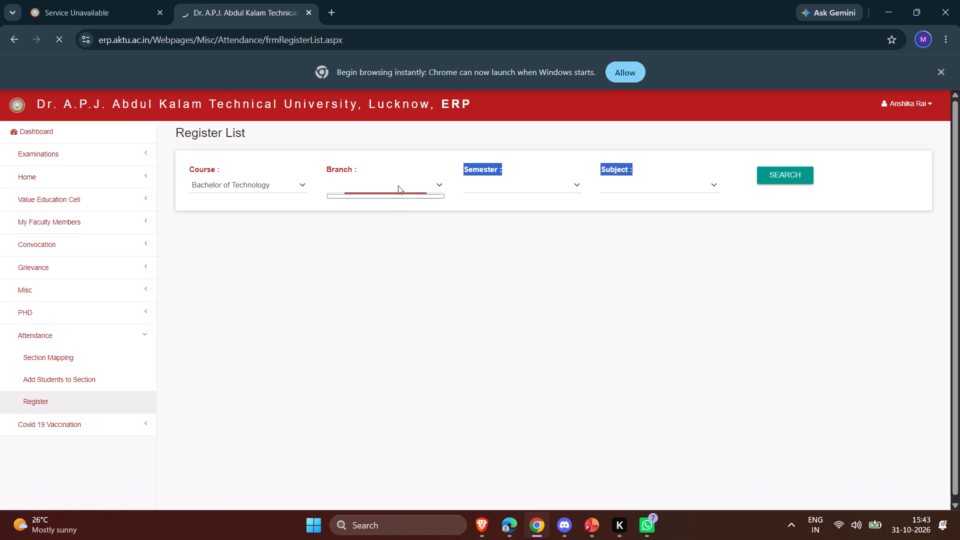
left_click_drag(415, 232, 408, 190)
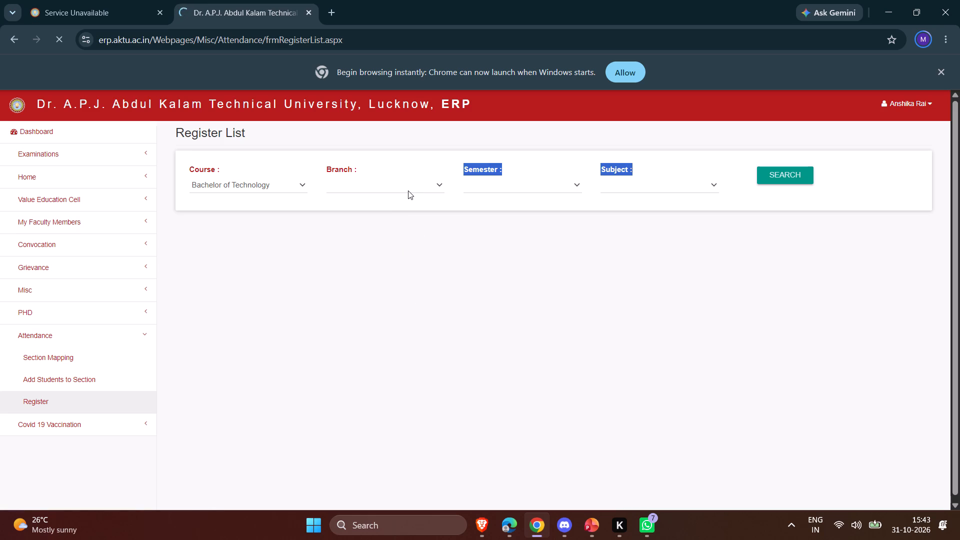
left_click(408, 190)
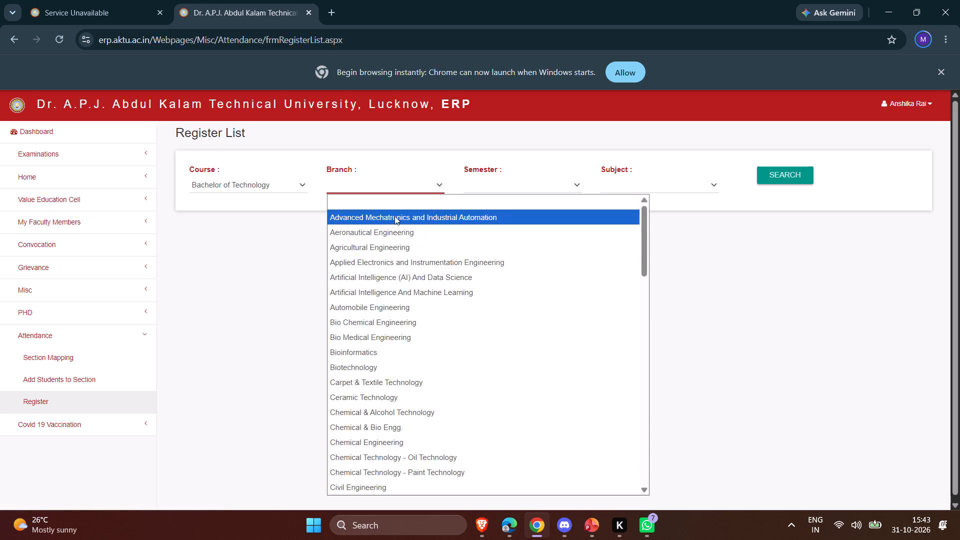
scroll(388, 398, "down", 3)
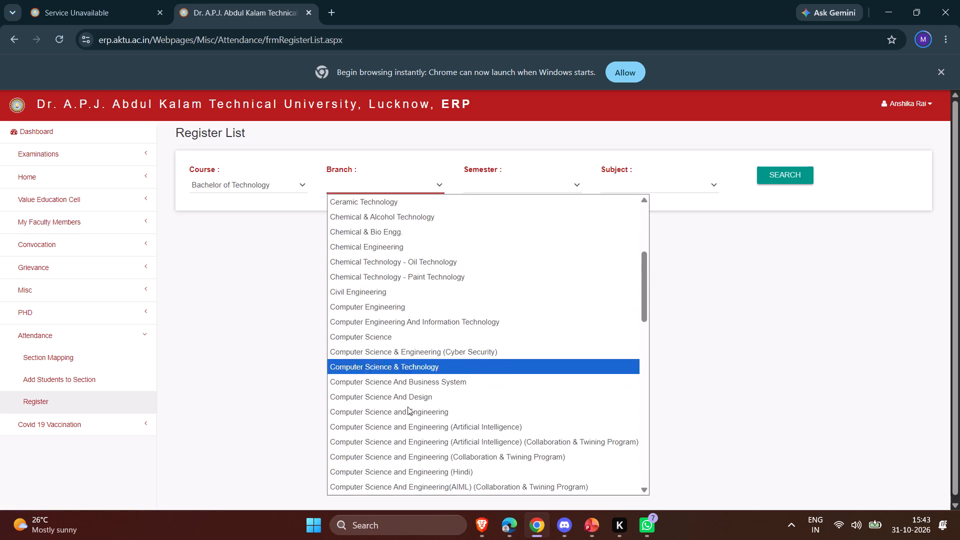
scroll(396, 425, "down", 1)
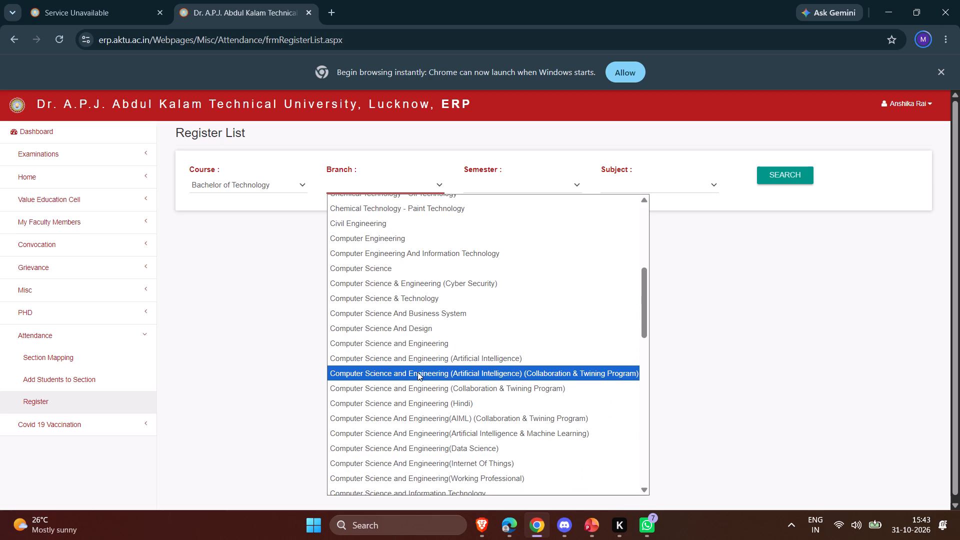
left_click(423, 362)
Set semester 7 and subject BOE077 (Design Thinking) and search the register list.
left_click(565, 187)
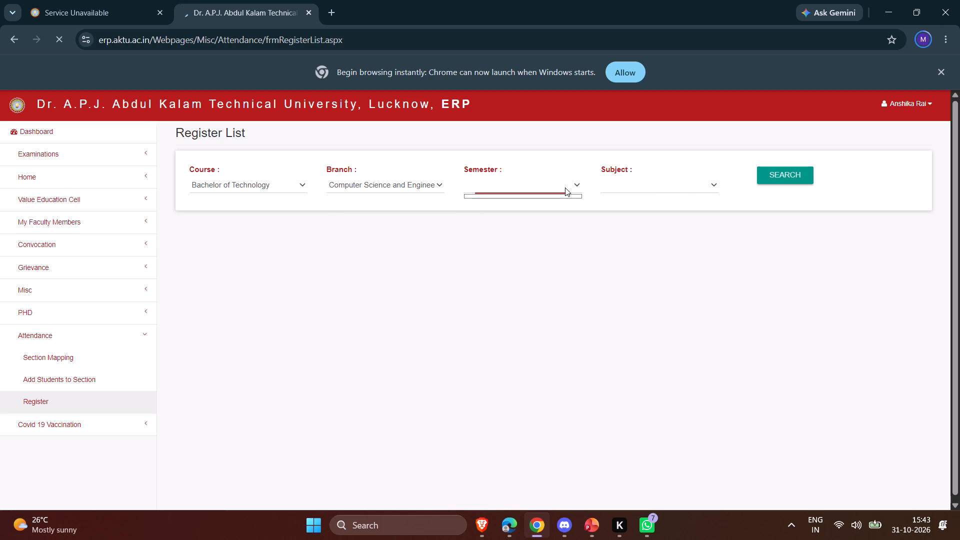
left_click(497, 299)
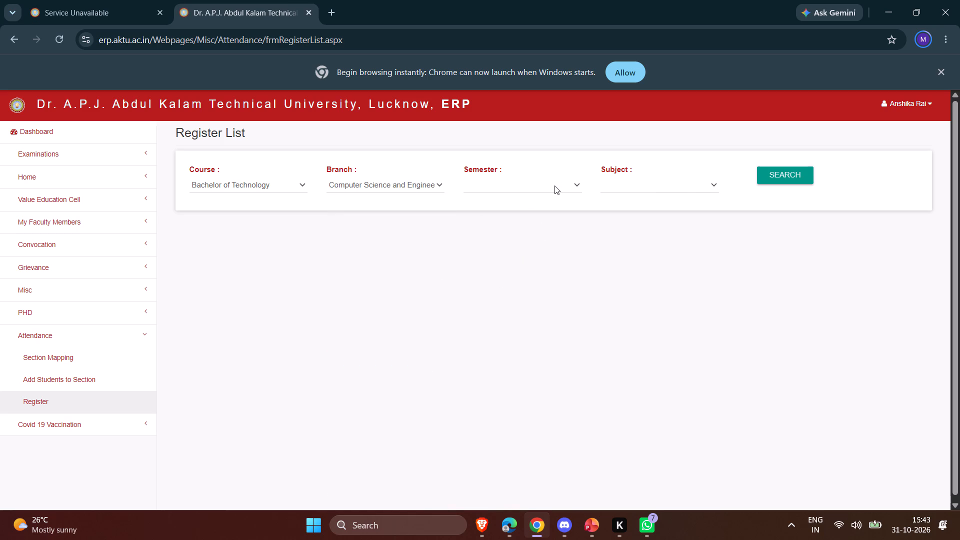
left_click(554, 185)
left_click(494, 305)
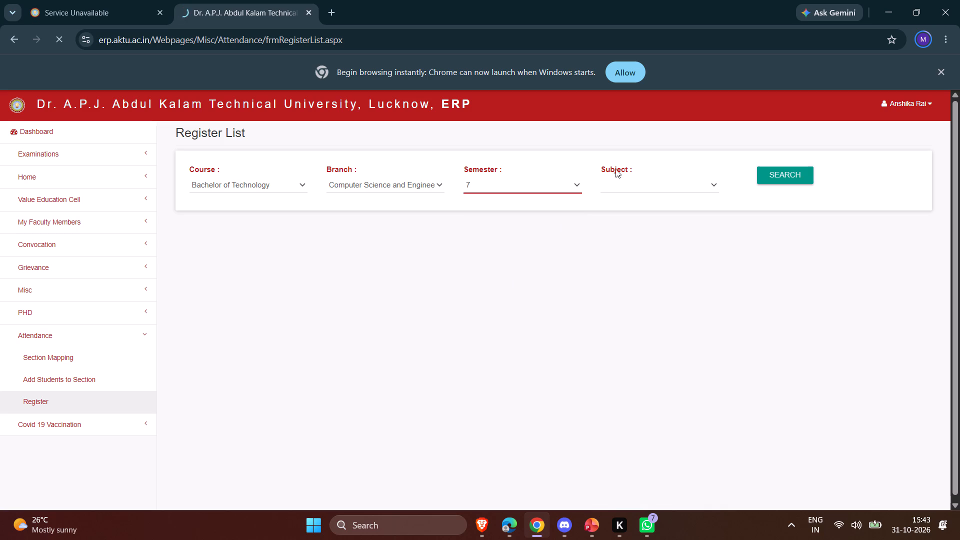
left_click(660, 188)
left_click(660, 188)
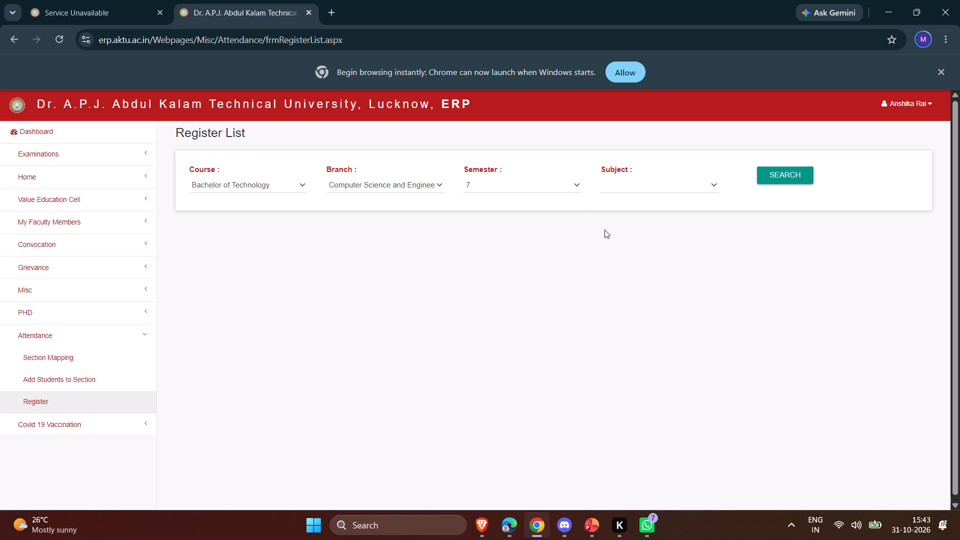
left_click(686, 181)
scroll(645, 303, "down", 2)
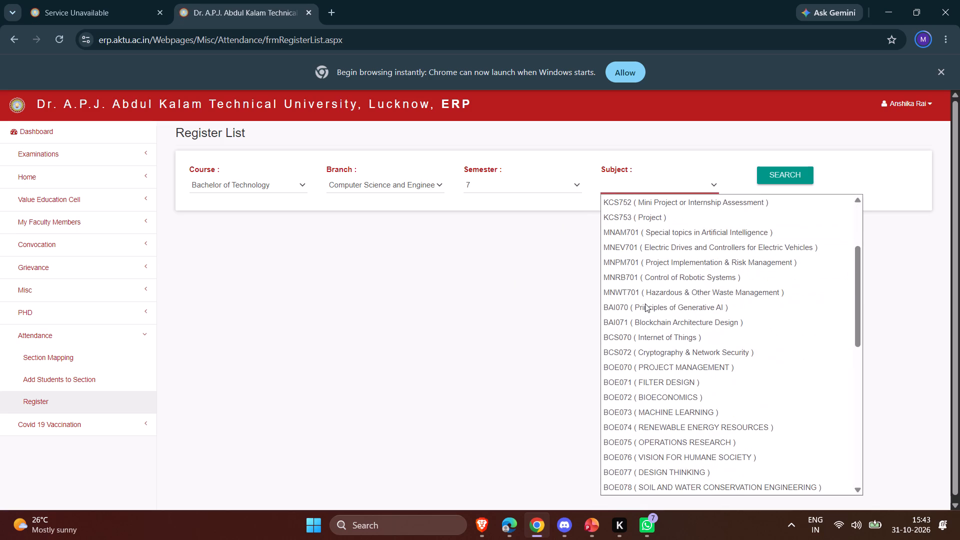
scroll(641, 416, "down", 1)
left_click(656, 416)
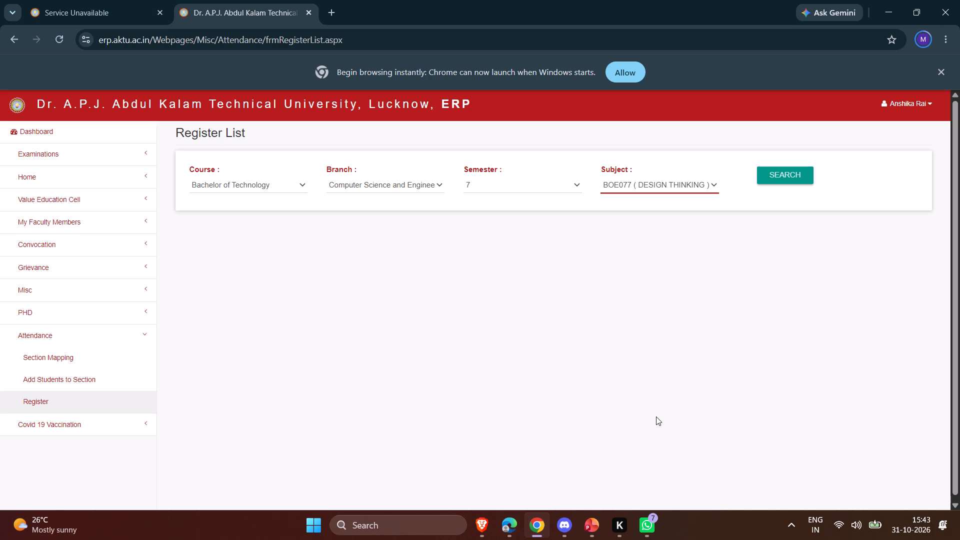
left_click(784, 170)
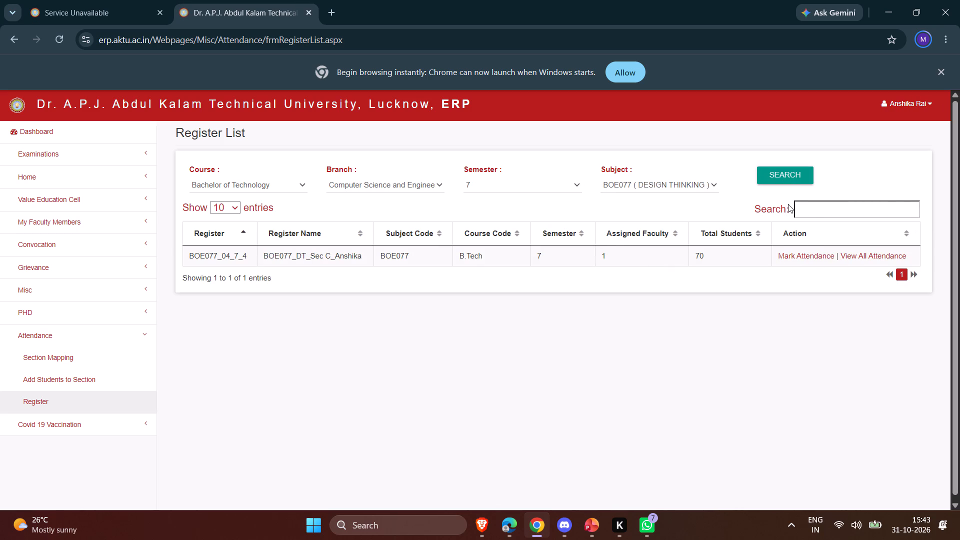
Open attendance marking for register BOE077_04_7_4 and set the attendance date to 19 August 2026.
left_click(795, 254)
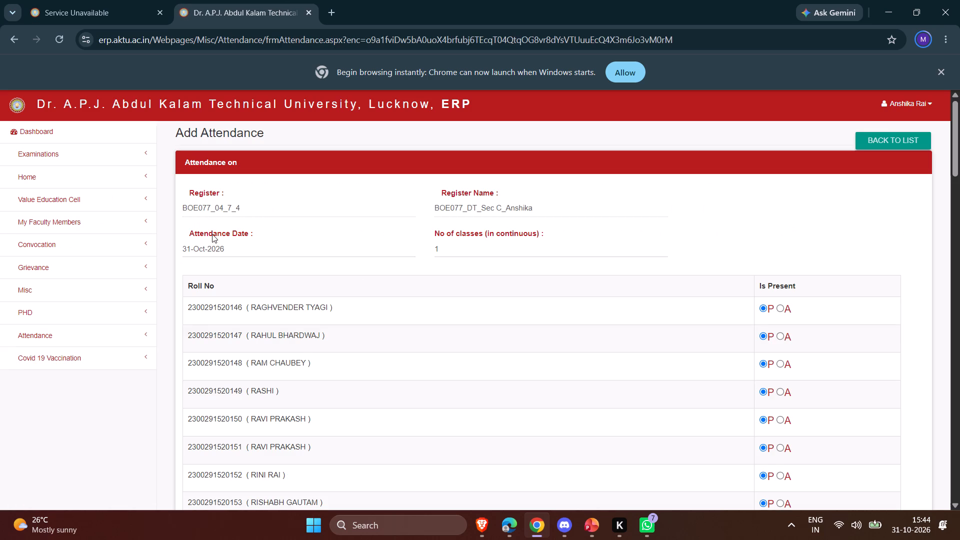
left_click(208, 245)
double_click(193, 266)
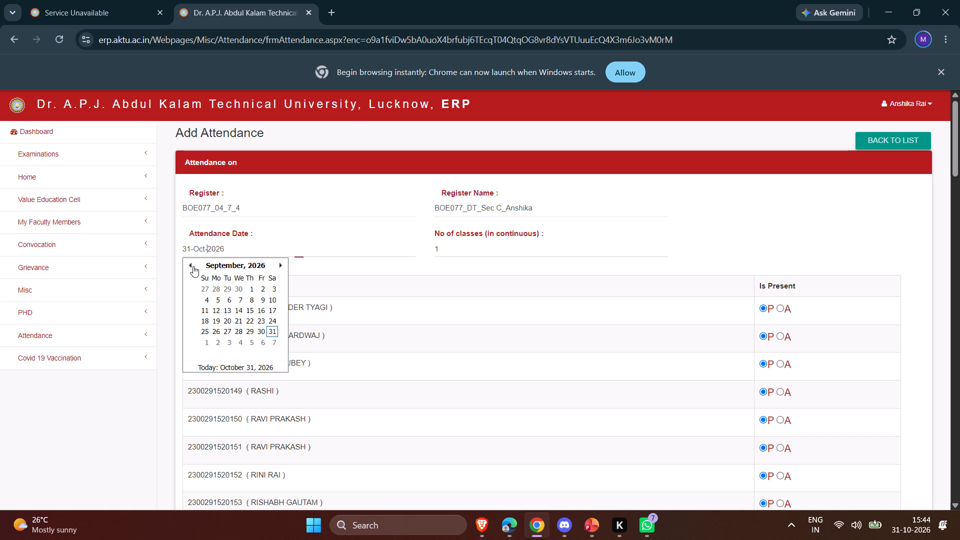
left_click(193, 266)
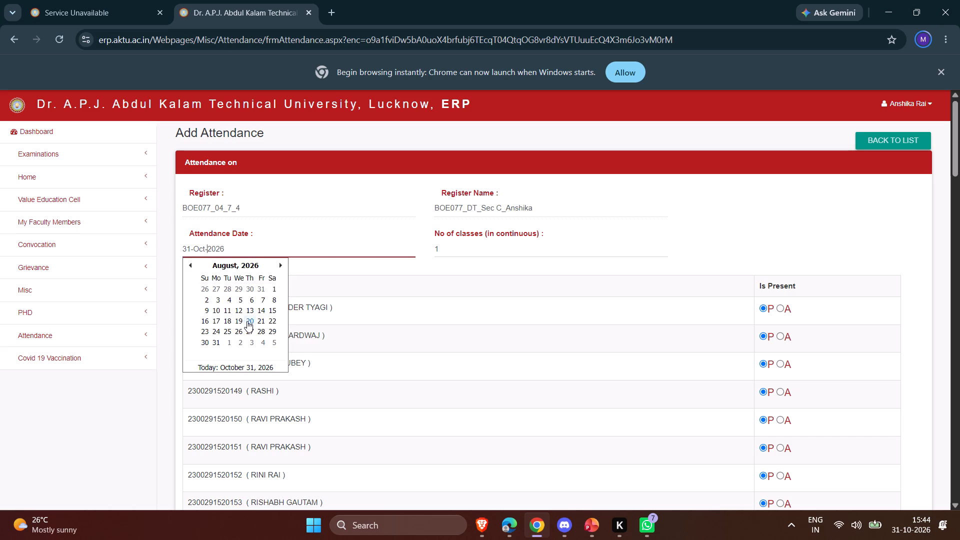
left_click(242, 320)
Mark the students with roll numbers ending in 190, 191, 192, 147 and 208 as absent.
scroll(370, 373, "down", 7)
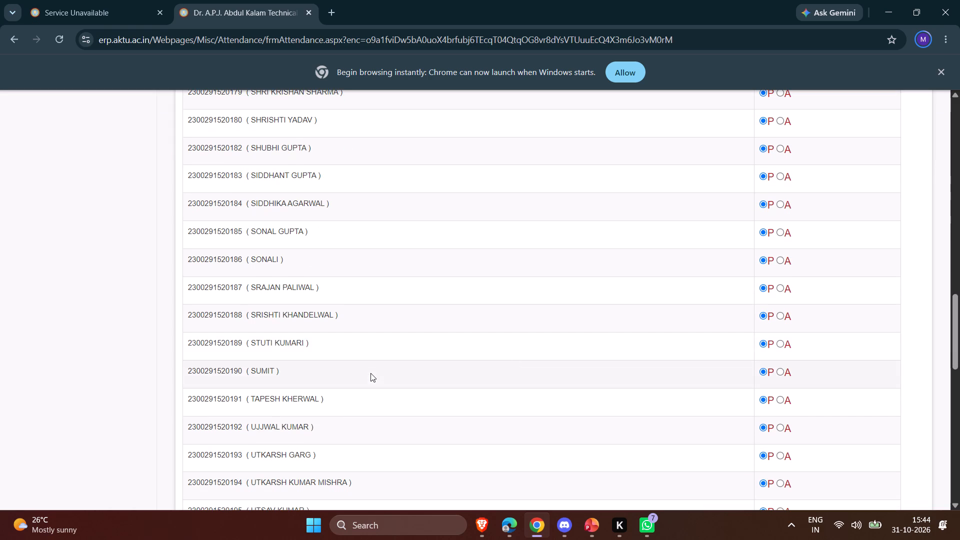
left_click(783, 373)
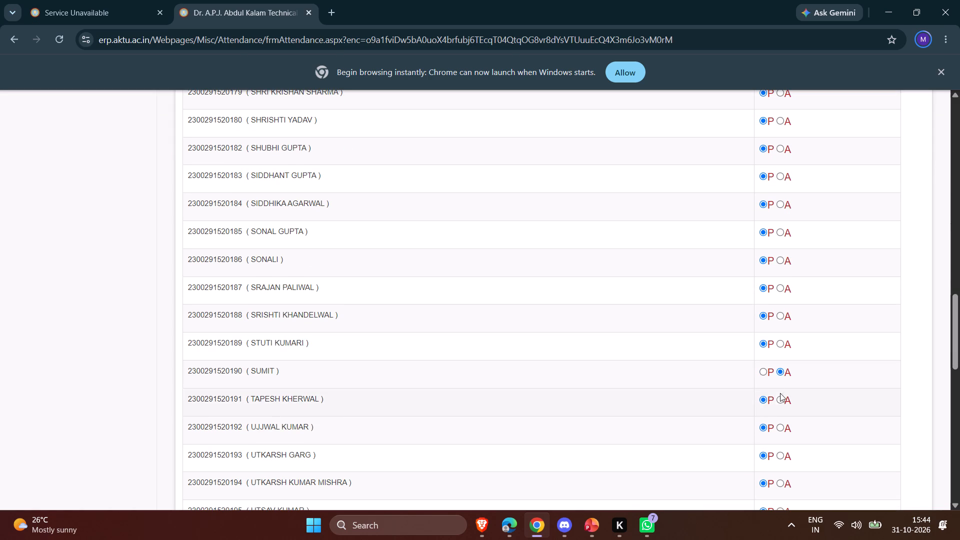
left_click(780, 401)
left_click(780, 430)
scroll(780, 430, "up", 7)
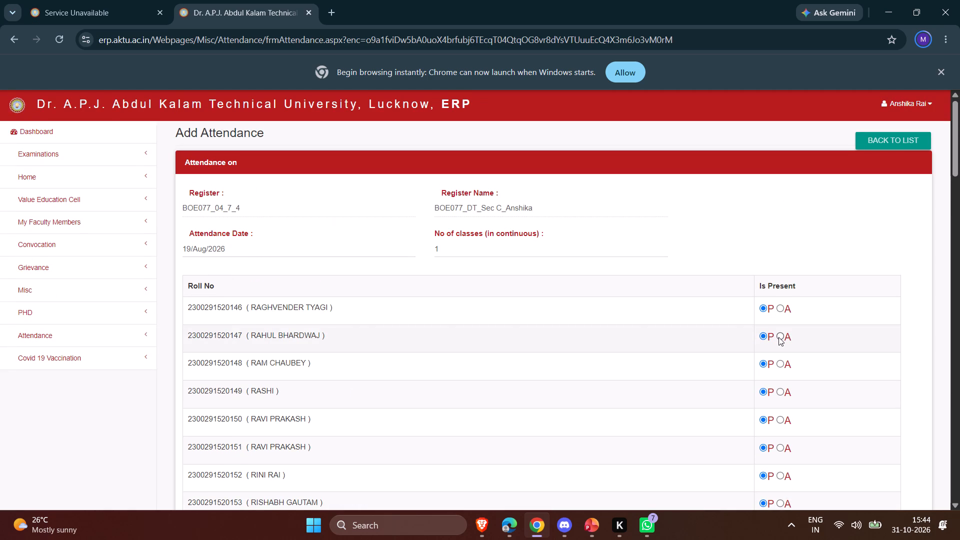
left_click(778, 337)
scroll(778, 337, "down", 11)
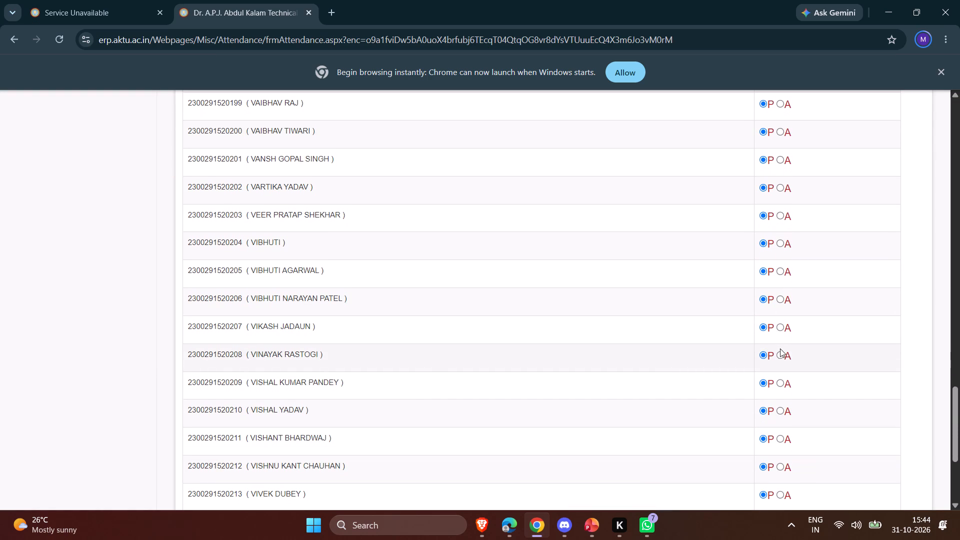
left_click(780, 353)
Submit the attendance for 19 August 2026 and return to the register list.
scroll(780, 353, "down", 11)
left_click(833, 470)
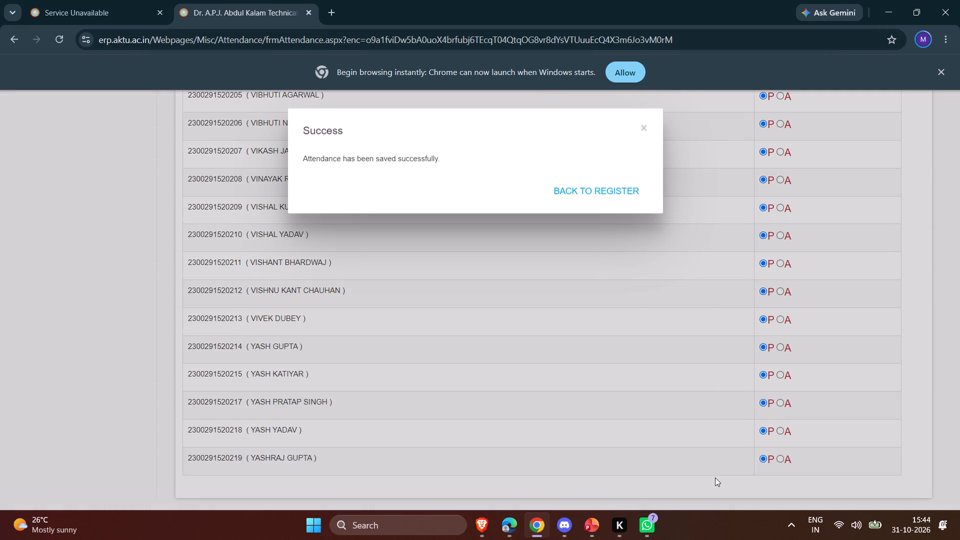
left_click(601, 188)
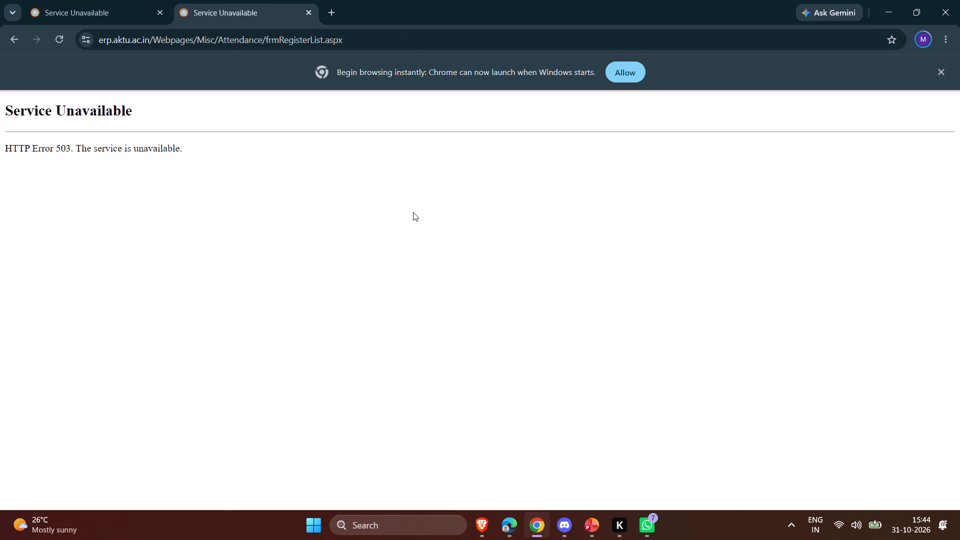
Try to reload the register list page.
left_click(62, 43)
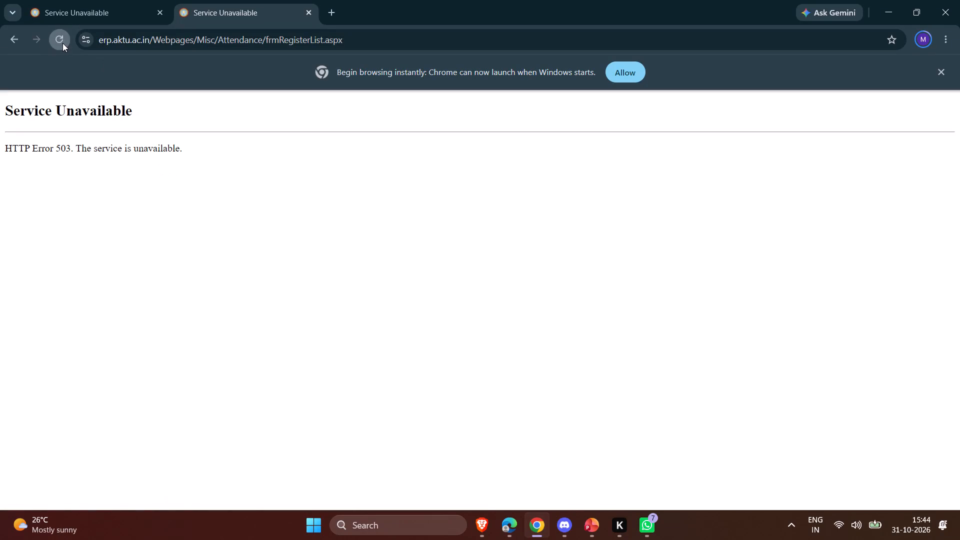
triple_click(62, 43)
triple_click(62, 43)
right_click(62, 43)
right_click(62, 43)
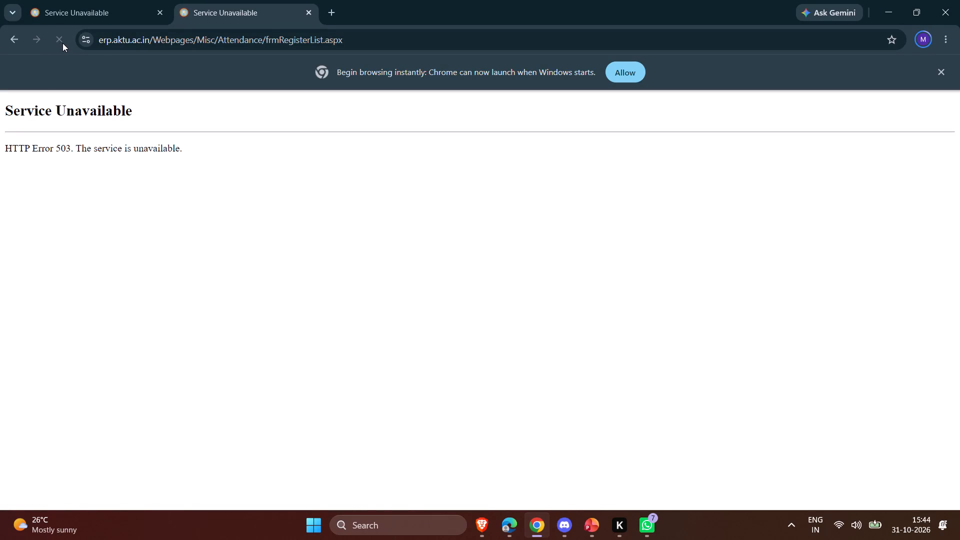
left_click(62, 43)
Search Google for "aktu erp" in a new browser tab.
left_click(333, 8)
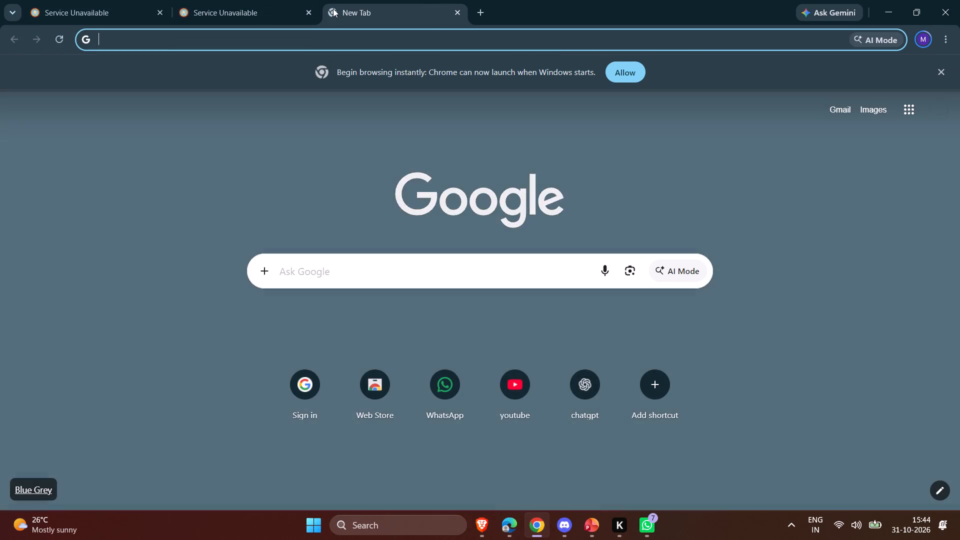
type("ak")
key("Return")
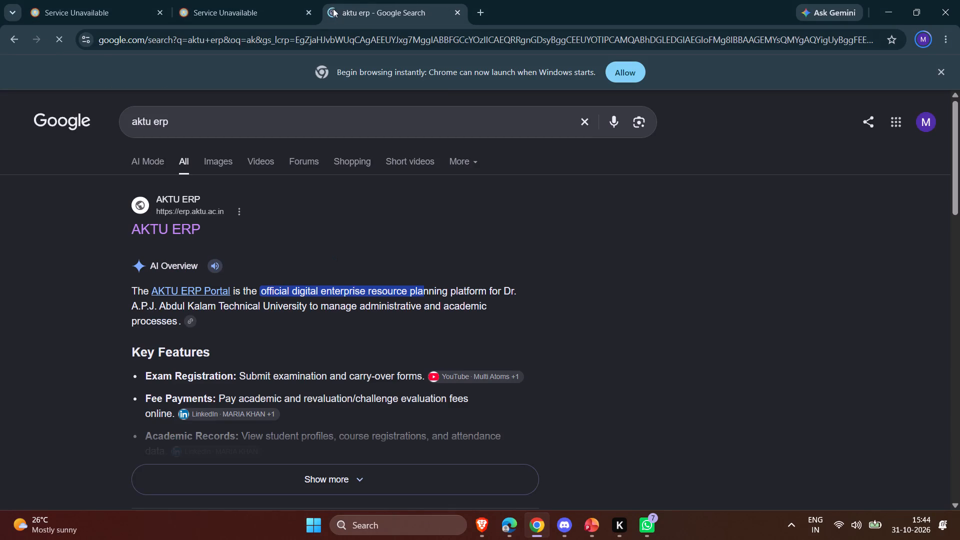
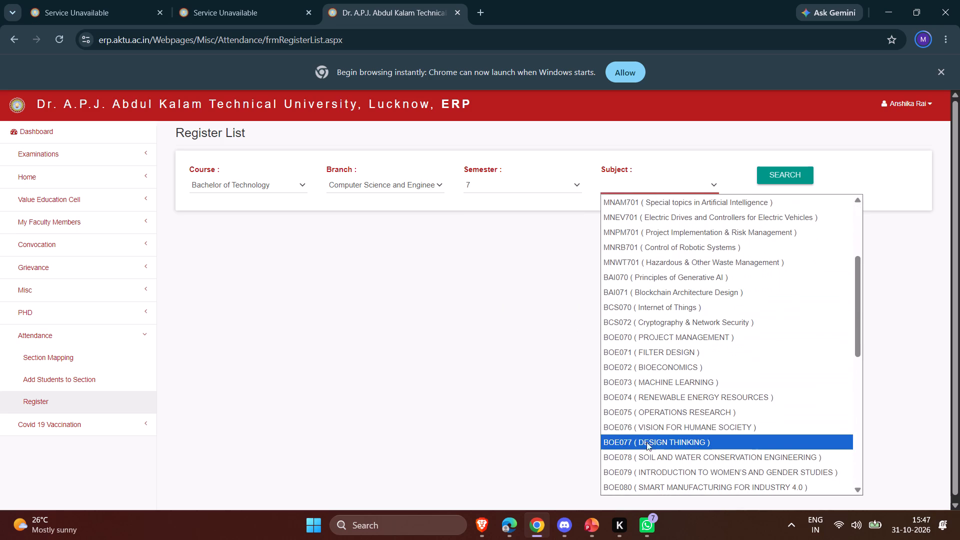
Search the registers for subject BOE077 (Design Thinking) and open attendance marking for the Section C register.
left_click(677, 444)
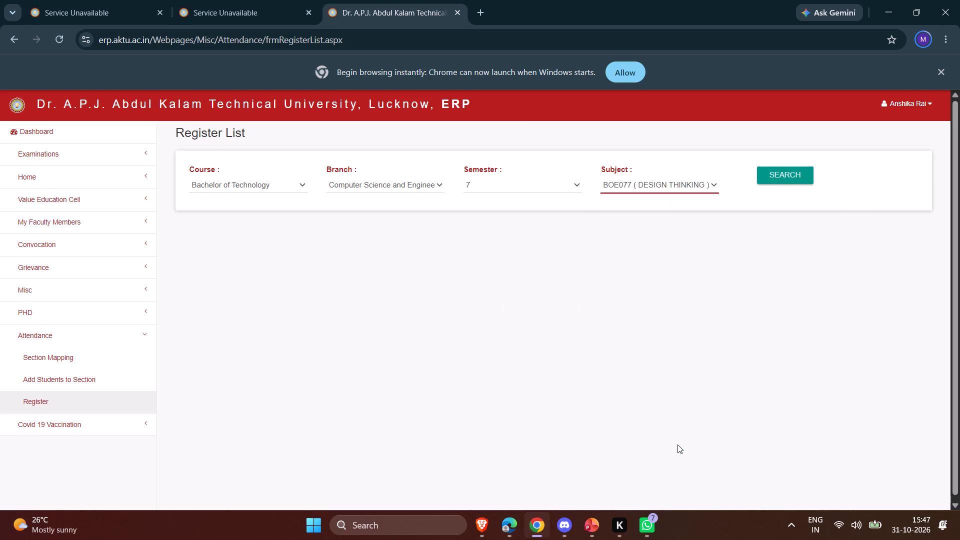
left_click(812, 170)
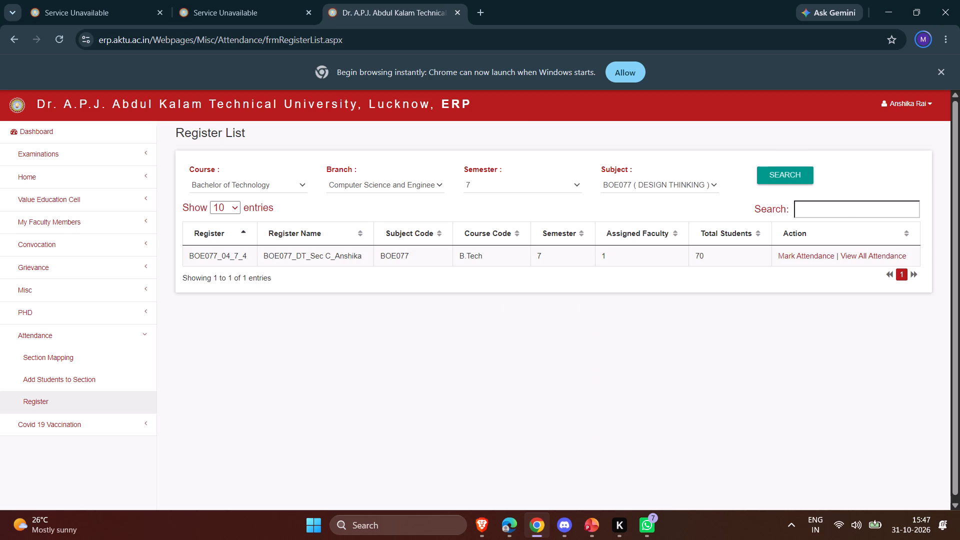
left_click(804, 253)
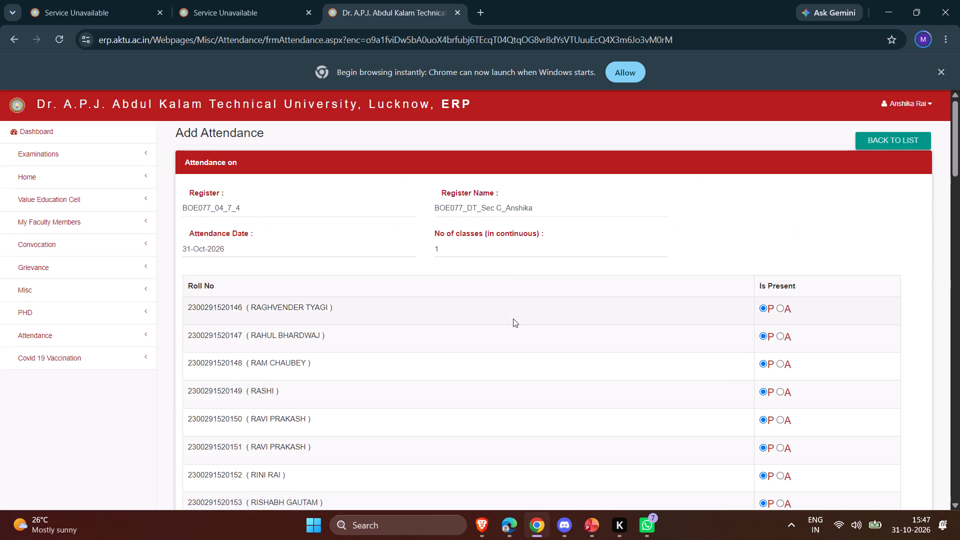
Mark the students with roll numbers ending in 151, 193 and 209 as absent.
scroll(513, 318, "down", 4)
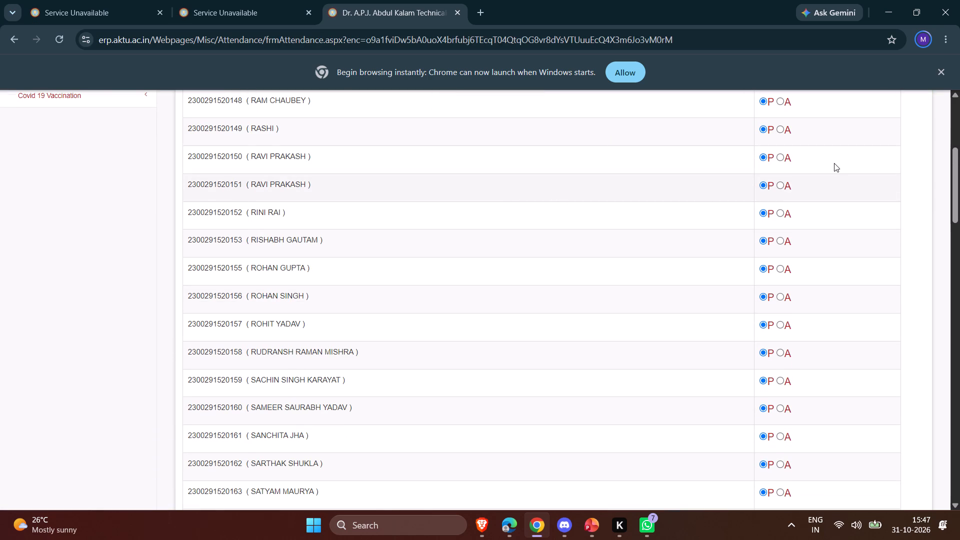
left_click(778, 186)
scroll(778, 186, "down", 7)
scroll(778, 186, "up", 1)
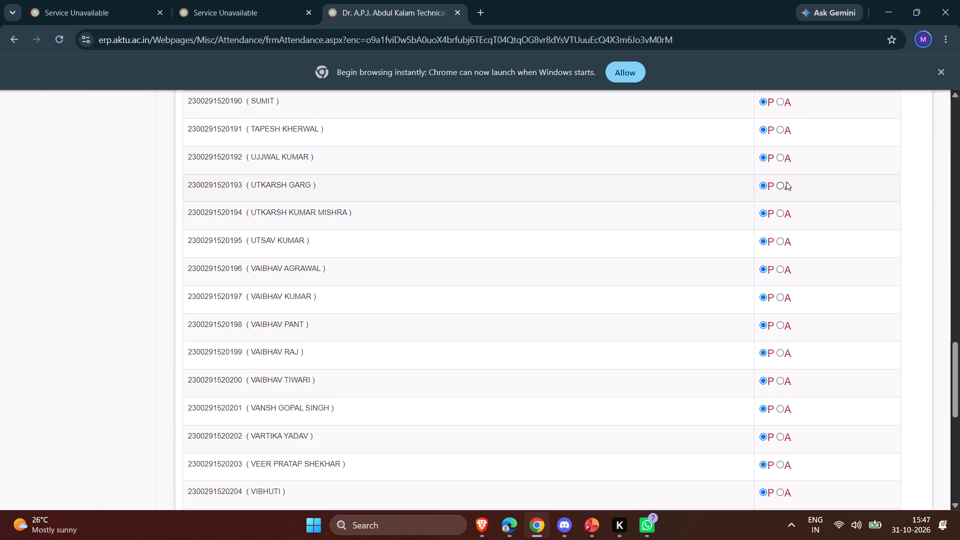
left_click(780, 186)
scroll(780, 186, "down", 6)
scroll(780, 186, "up", 1)
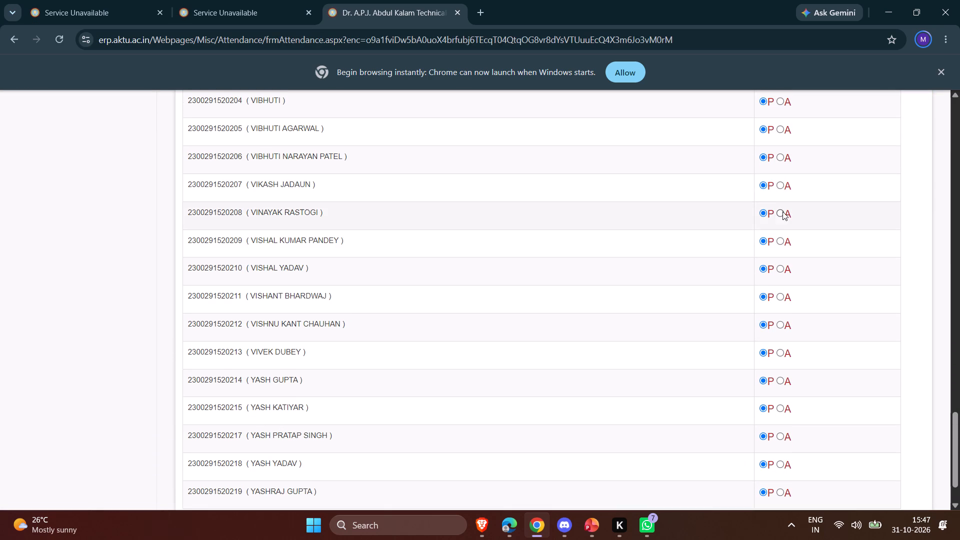
left_click(781, 241)
scroll(786, 275, "down", 7)
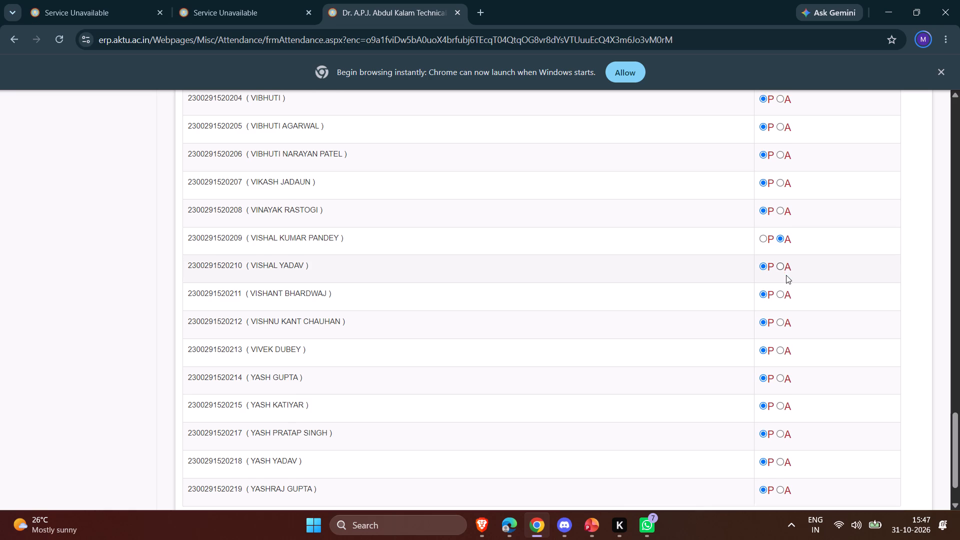
Set the attendance date to 24 August 2026.
scroll(483, 340, "up", 11)
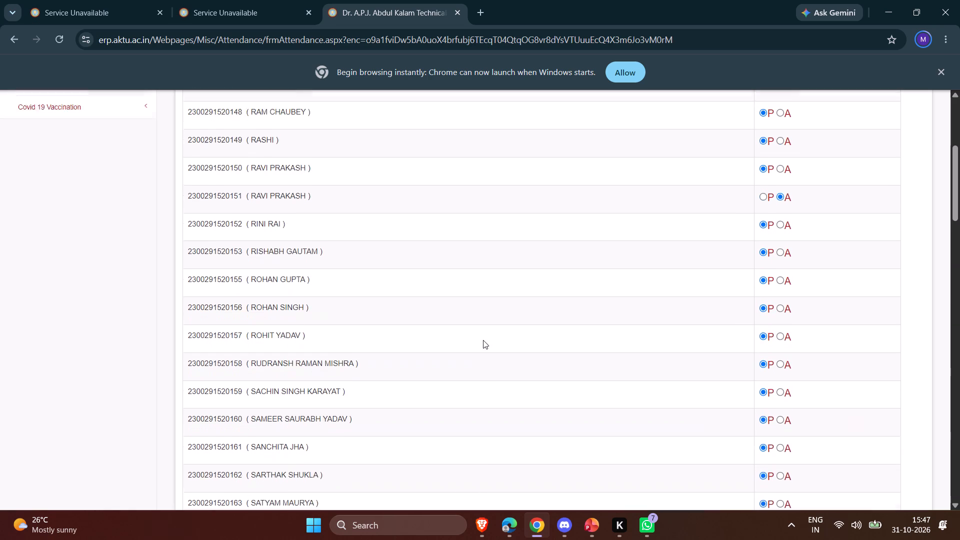
scroll(483, 340, "up", 7)
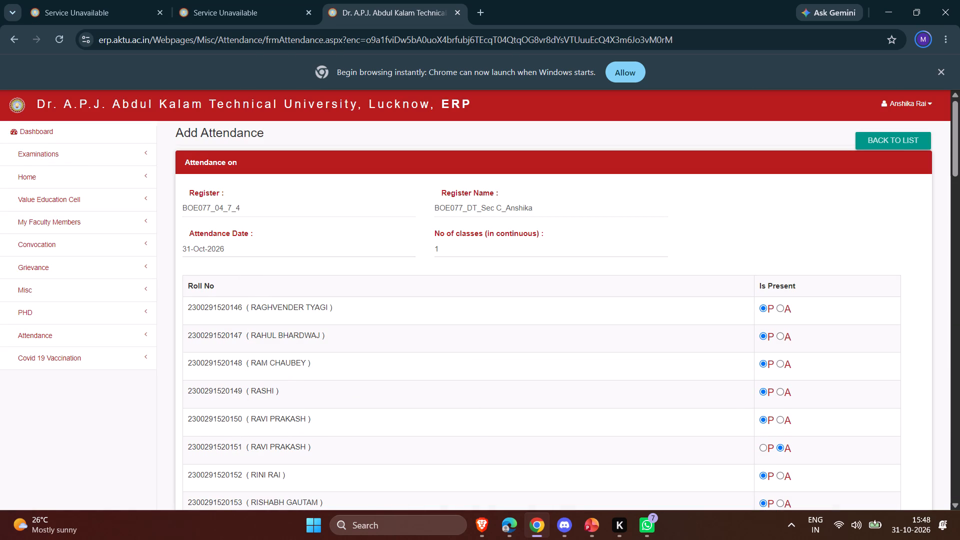
left_click(218, 248)
double_click(191, 265)
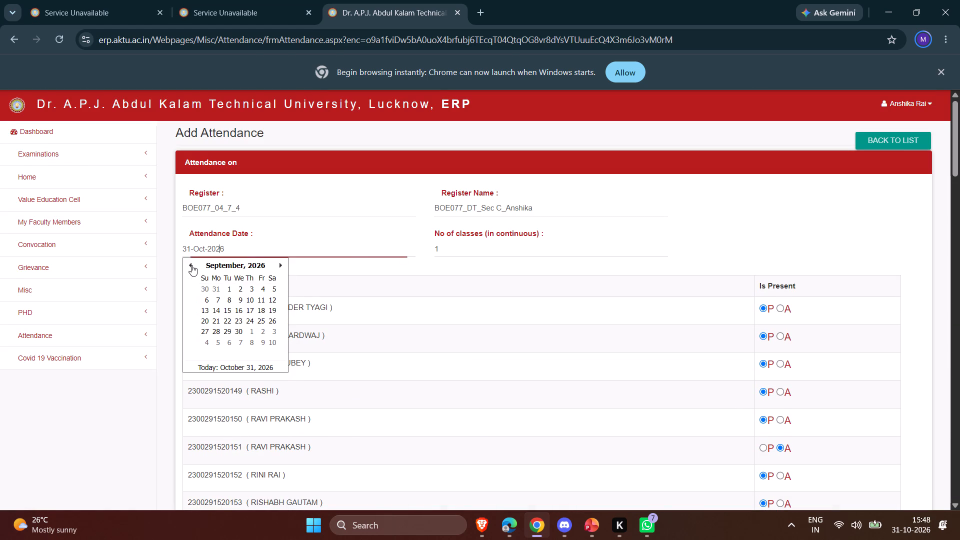
left_click(191, 265)
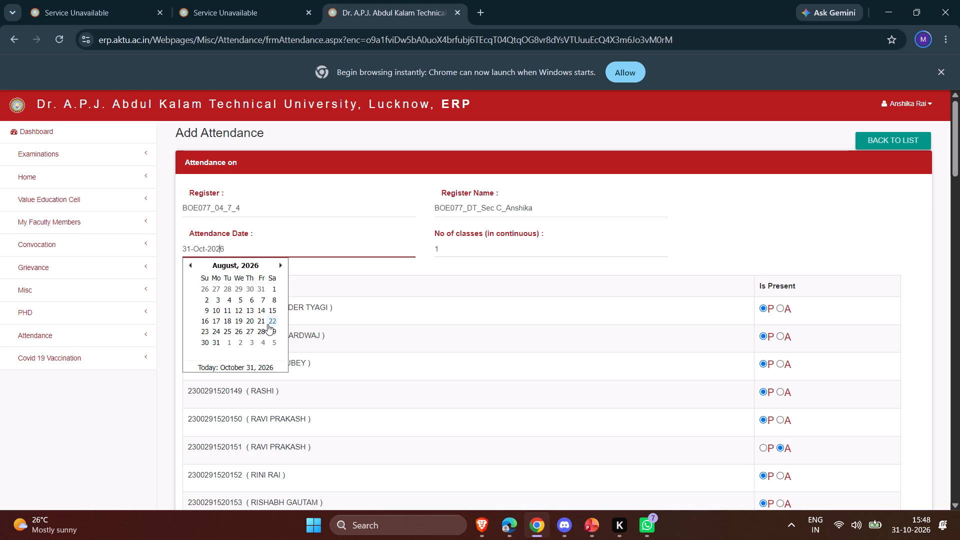
left_click(211, 331)
Submit the attendance for 24 August 2026 and return to the register list.
scroll(483, 290, "down", 11)
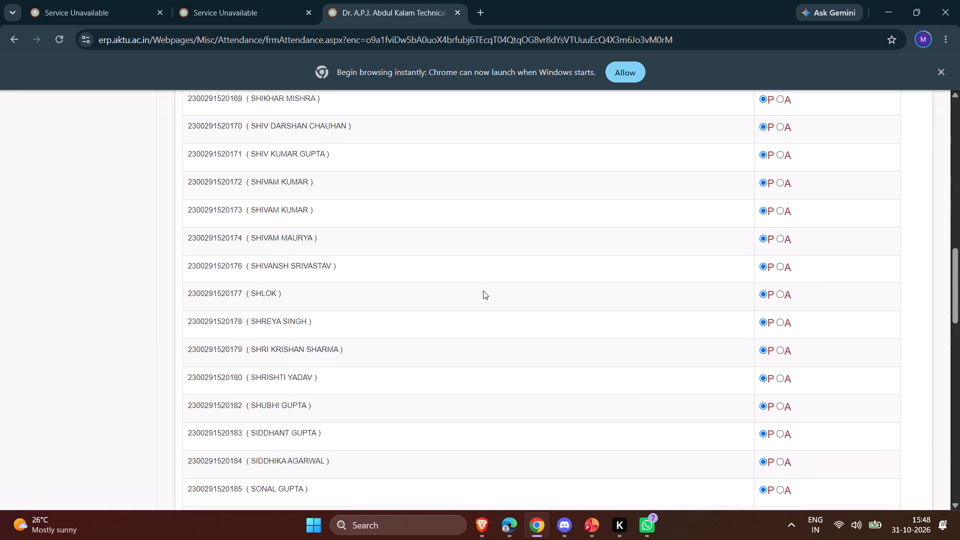
scroll(483, 290, "down", 9)
left_click(835, 467)
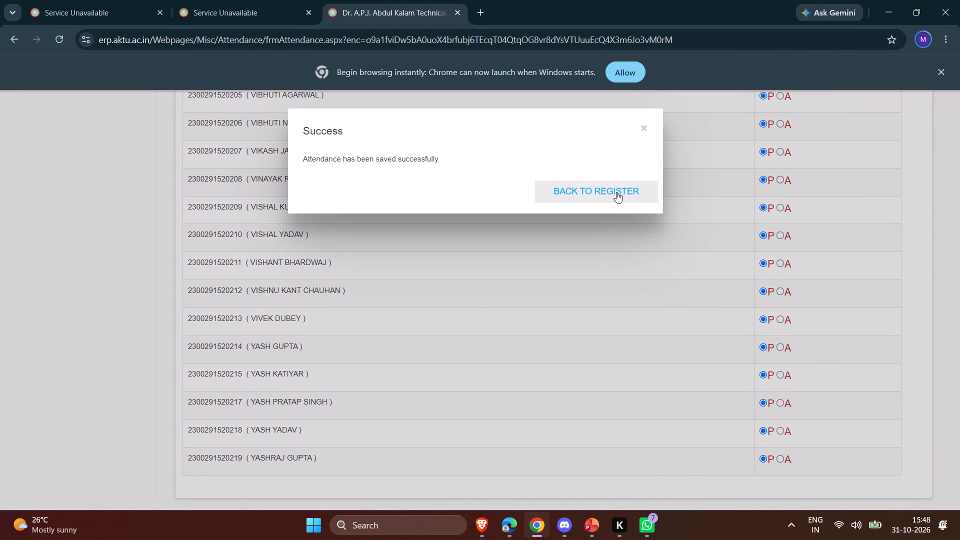
left_click(616, 192)
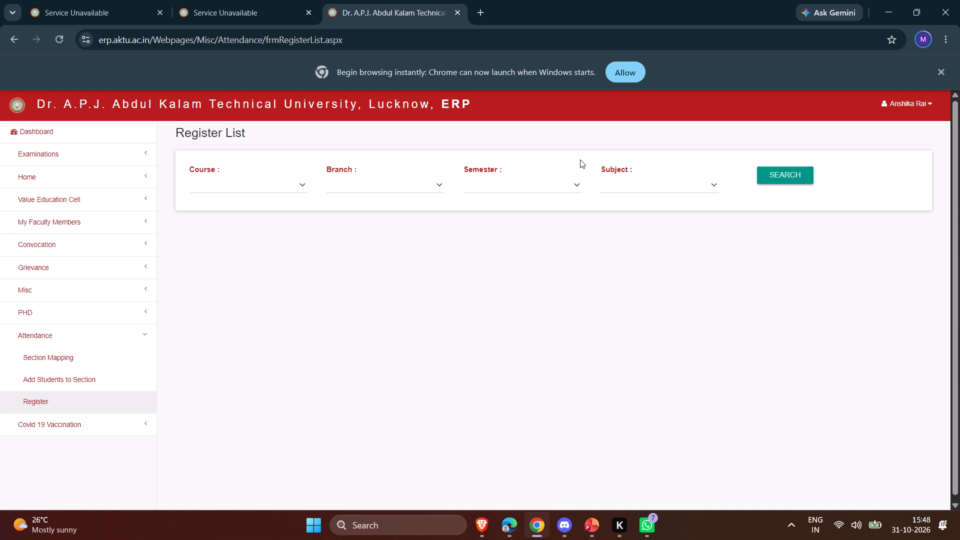
Filter the register list by Bachelor of Technology, Computer Science and Engineering, semester 7.
left_click(287, 181)
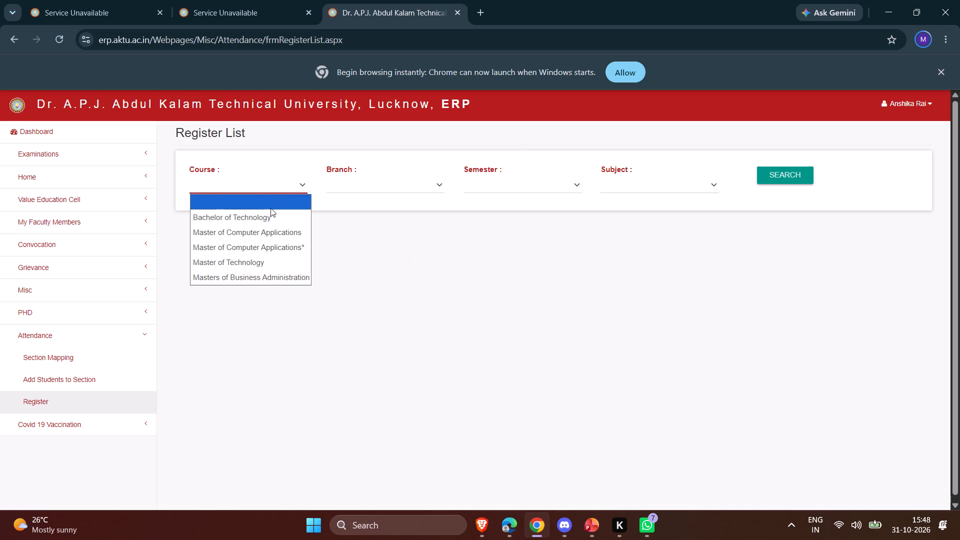
left_click(270, 214)
left_click(386, 187)
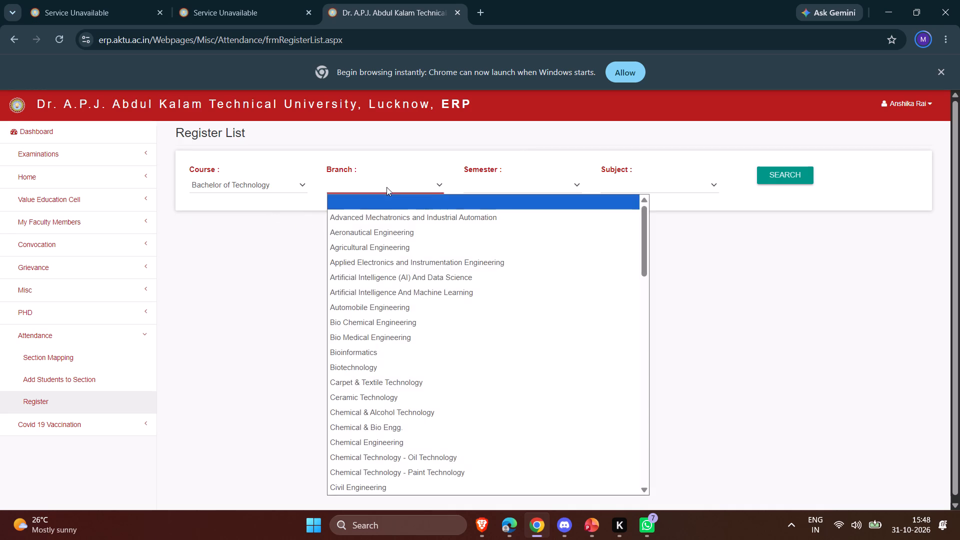
scroll(415, 276, "down", 2)
scroll(415, 276, "right", 7)
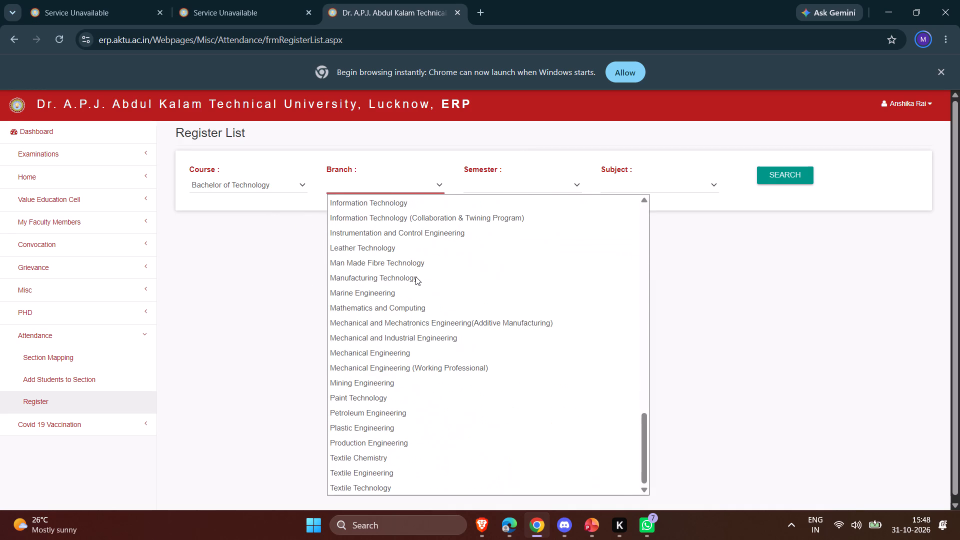
scroll(415, 276, "up", 5)
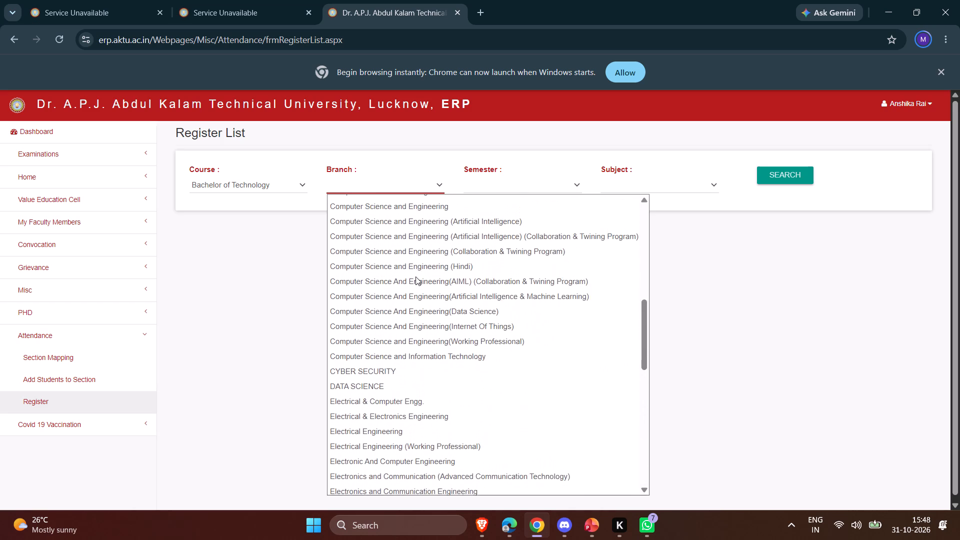
scroll(415, 276, "up", 1)
left_click(468, 268)
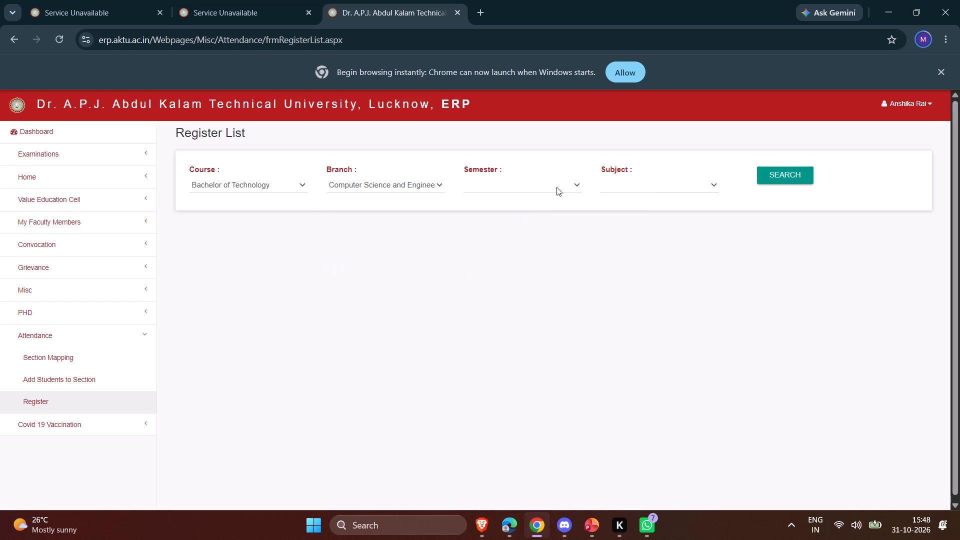
left_click(556, 187)
left_click(475, 308)
Search the registers for subject BOE077 (Design Thinking) and open attendance marking for the Section C register.
left_click(665, 190)
scroll(663, 305, "down", 2)
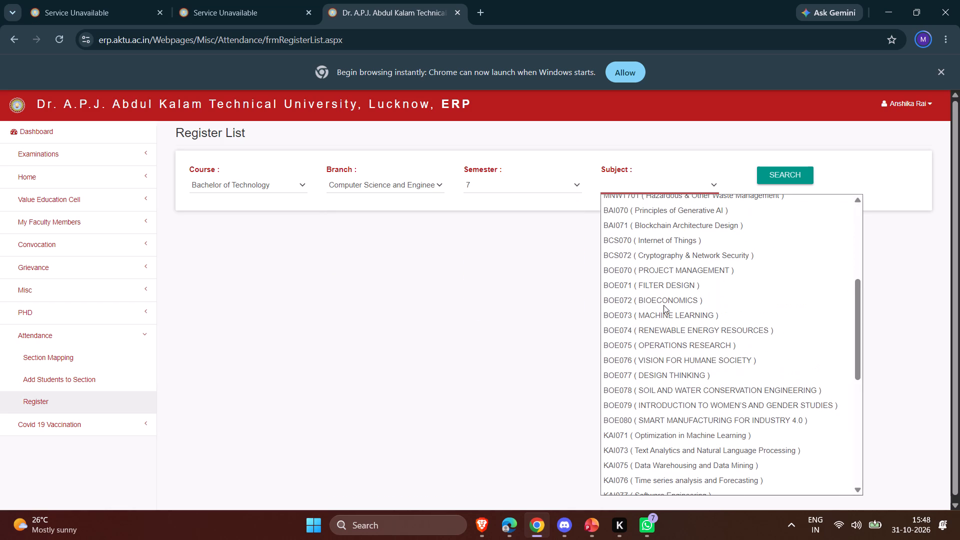
left_click(637, 380)
left_click(791, 179)
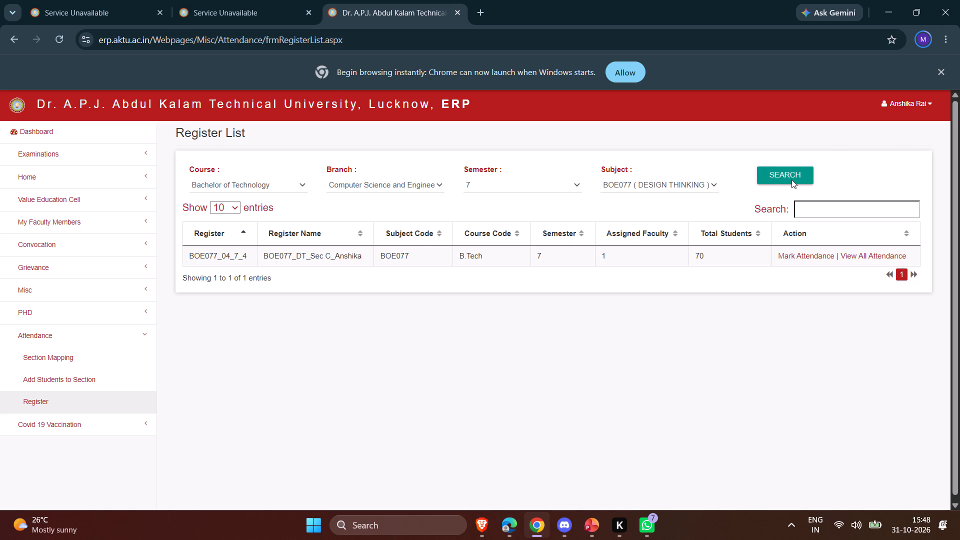
left_click(803, 255)
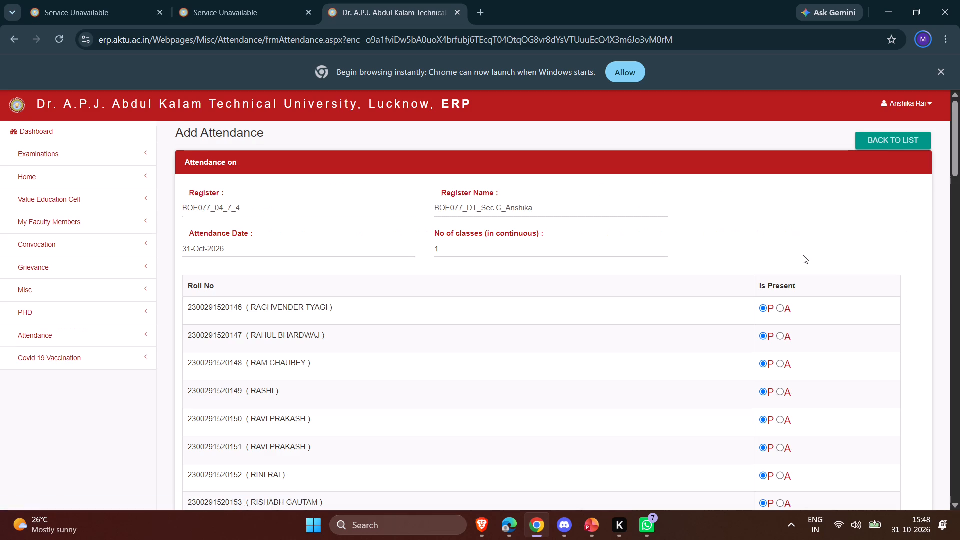
Set the attendance date to 25 August 2026.
left_click(237, 251)
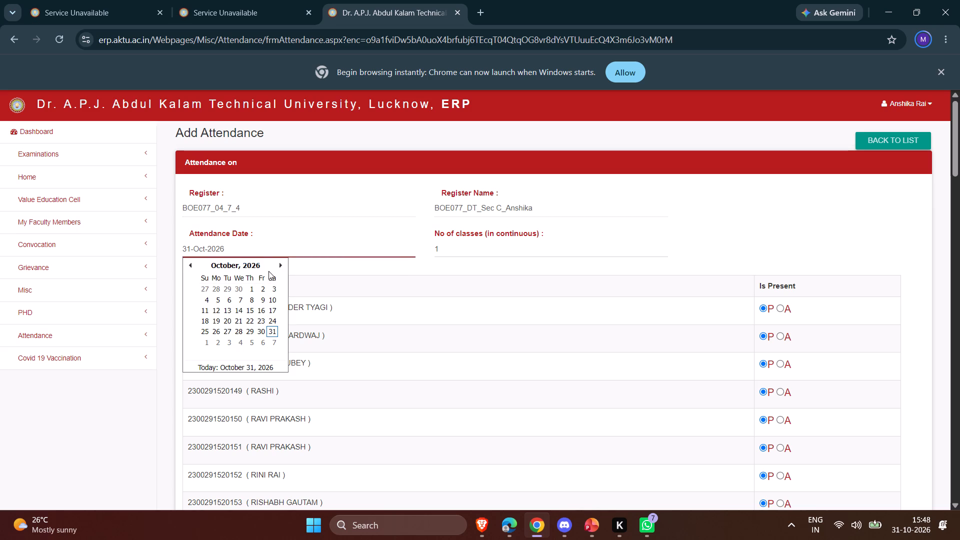
double_click(194, 262)
left_click(194, 262)
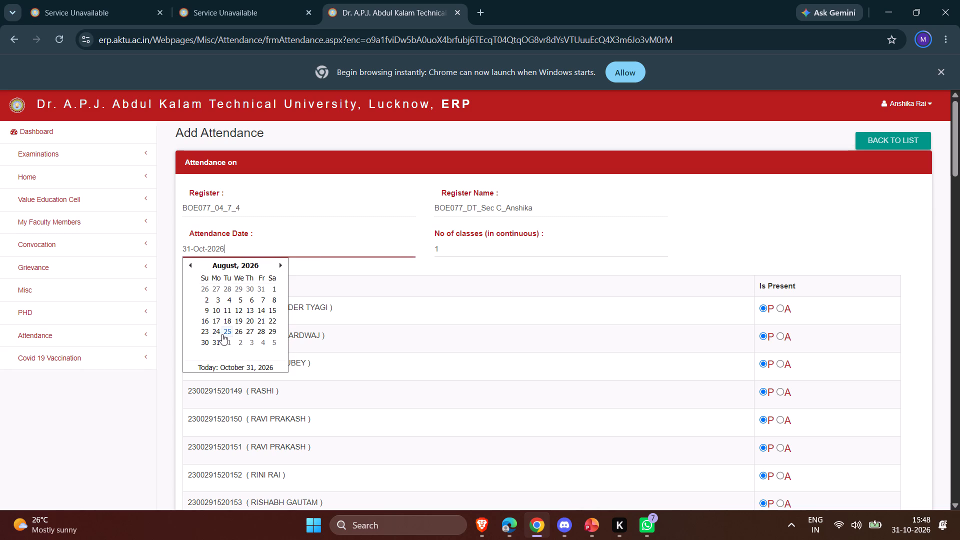
left_click(222, 334)
Mark the students with roll numbers ending in 184, 210, 211, 212 and 161 as absent.
scroll(428, 323, "right", 8)
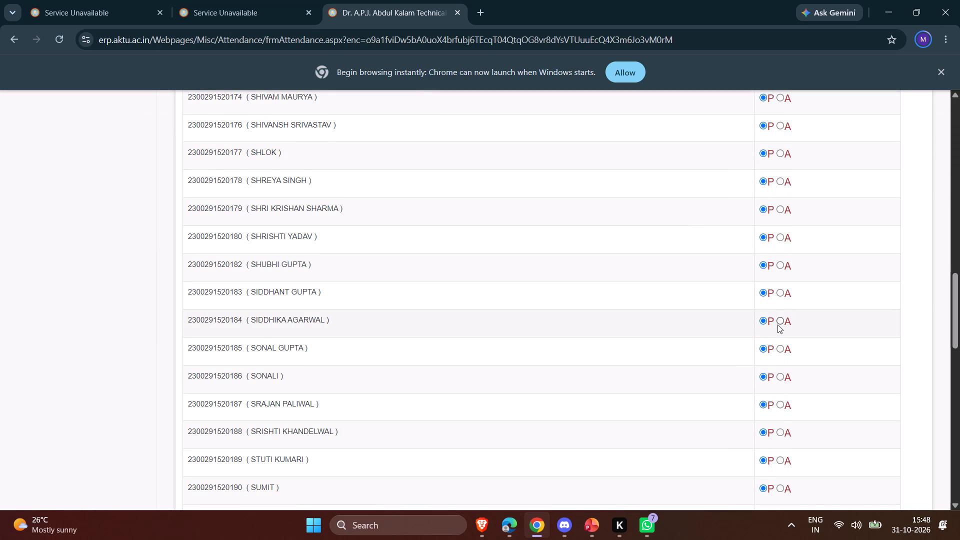
left_click(777, 324)
left_click(780, 322)
scroll(780, 322, "down", 6)
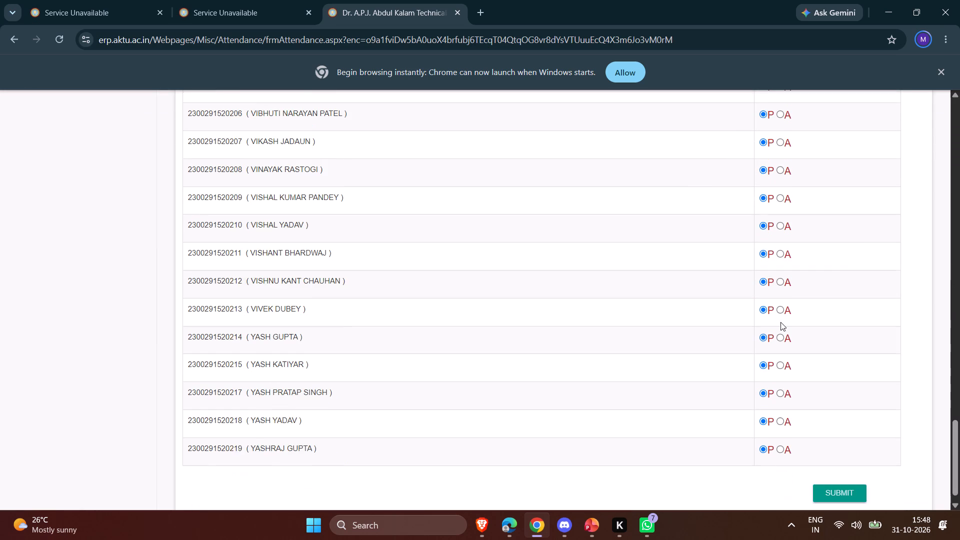
left_click(779, 204)
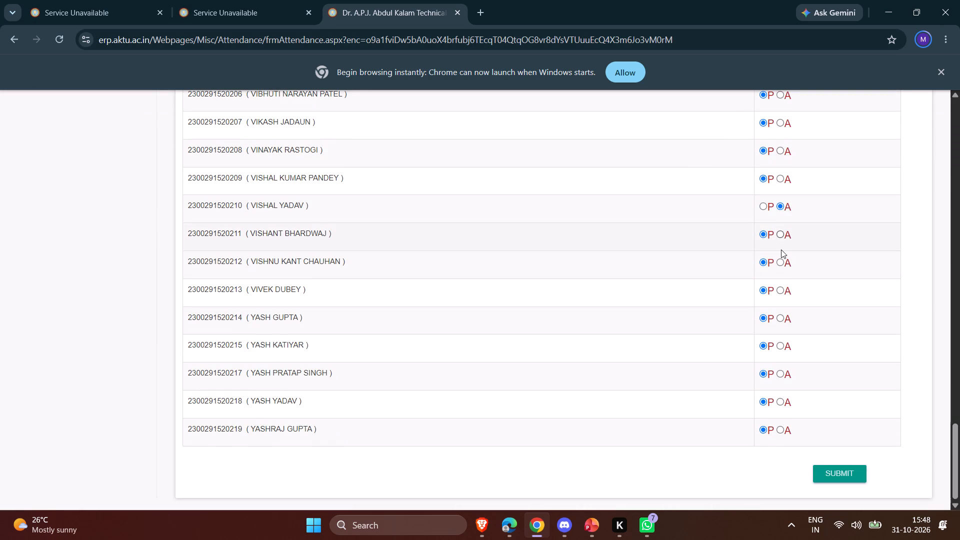
left_click(779, 232)
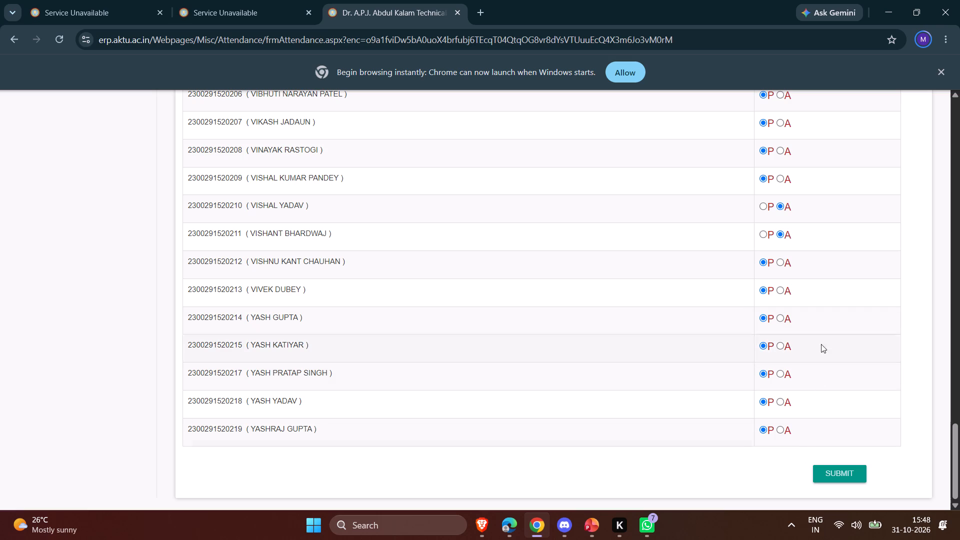
left_click(781, 260)
scroll(781, 260, "up", 9)
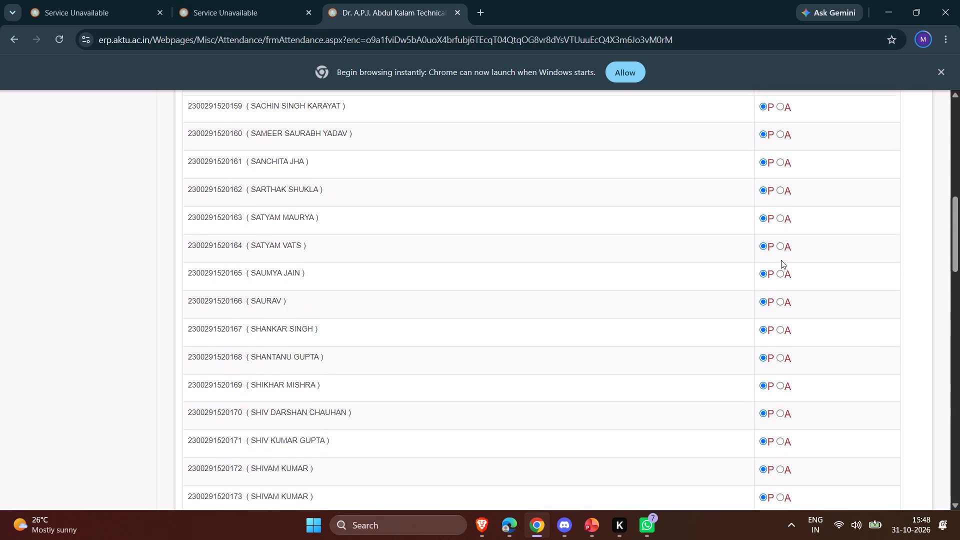
left_click(781, 215)
Check the date and absence marks, and submit the attendance for 25 August 2026.
scroll(781, 215, "down", 11)
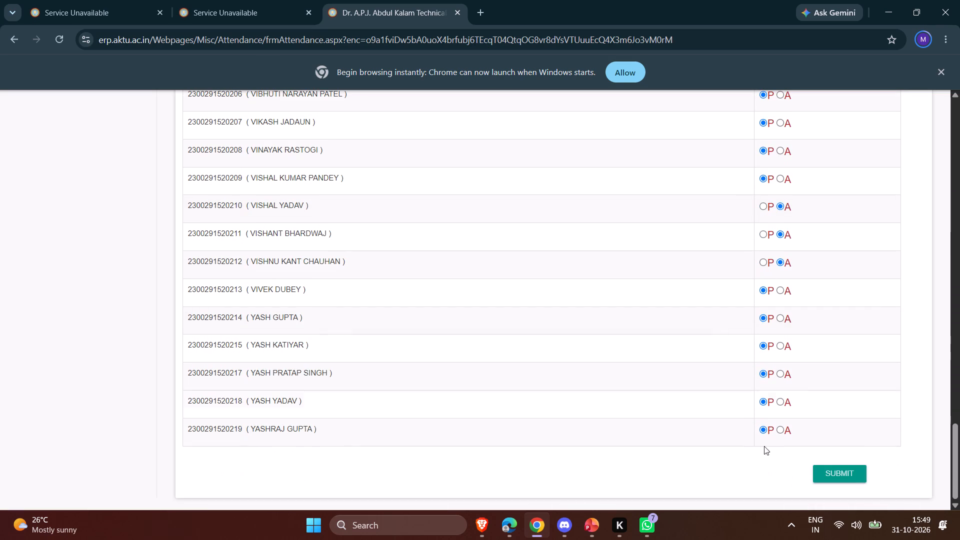
scroll(537, 282, "up", 14)
scroll(537, 282, "down", 3)
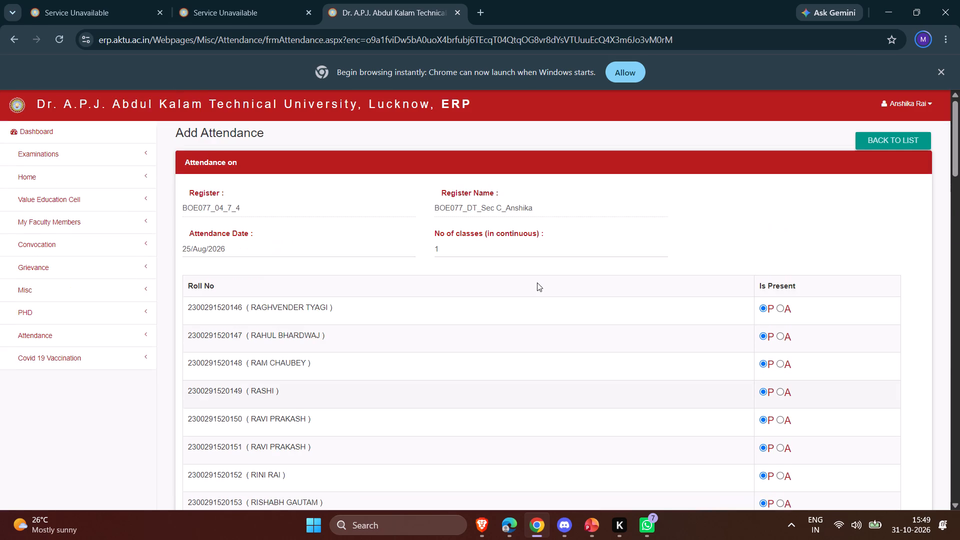
scroll(537, 282, "down", 18)
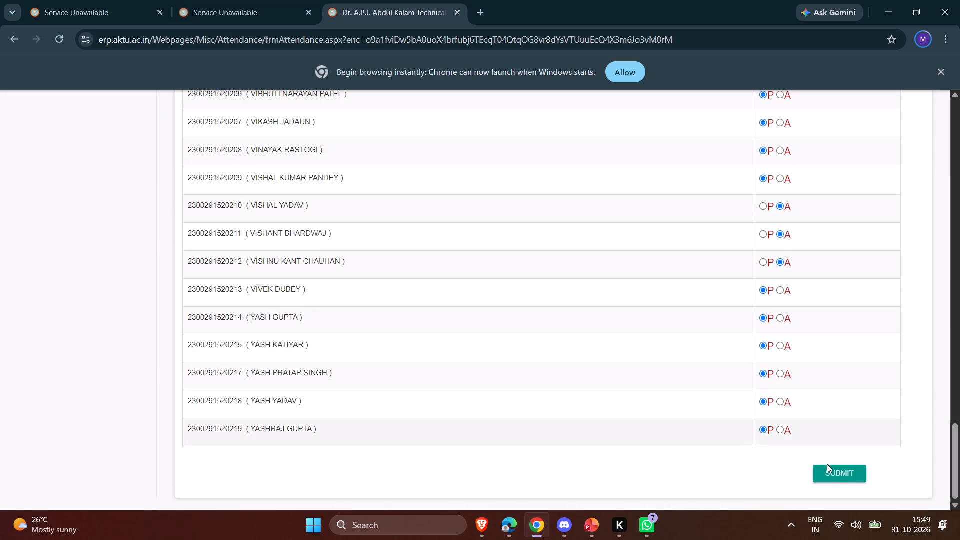
left_click_drag(827, 464, 840, 485)
left_click(840, 485)
left_click(840, 482)
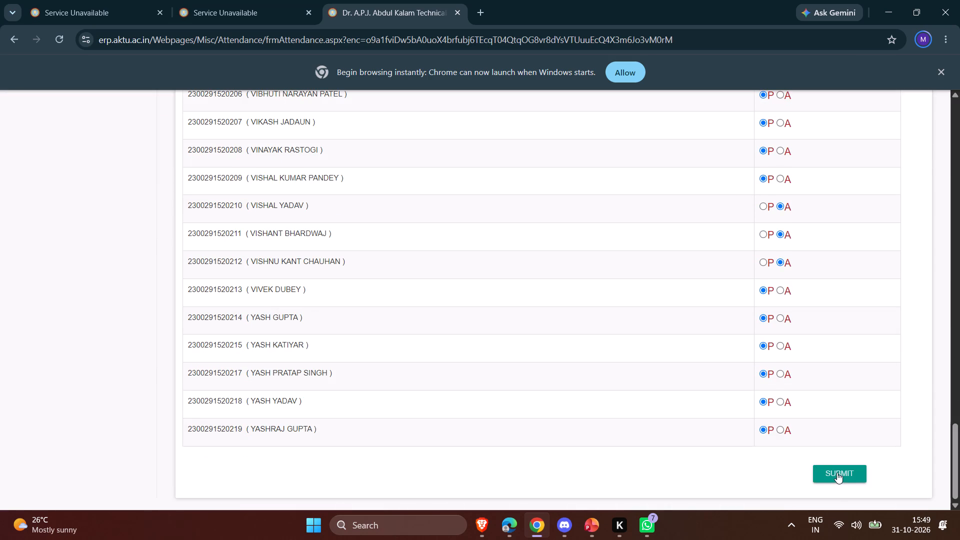
left_click(837, 472)
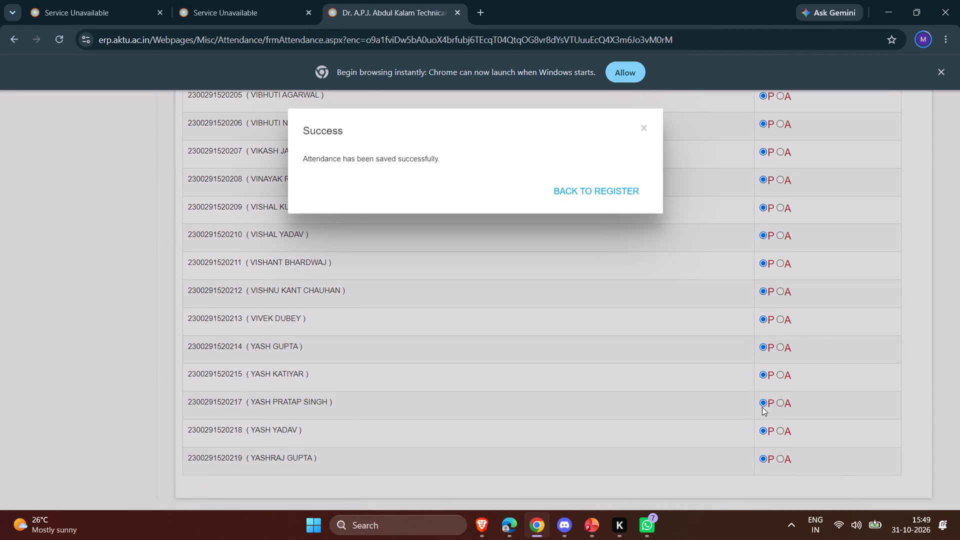
Return to the register list and filter it by Bachelor of Technology, Computer Science and Engineering (Artificial Intelligence), semester 7.
left_click(613, 204)
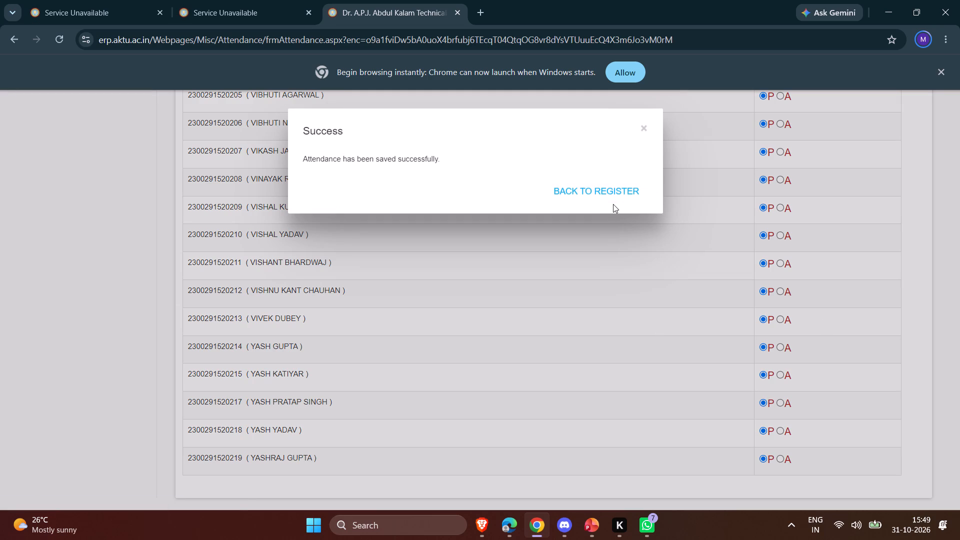
left_click(594, 182)
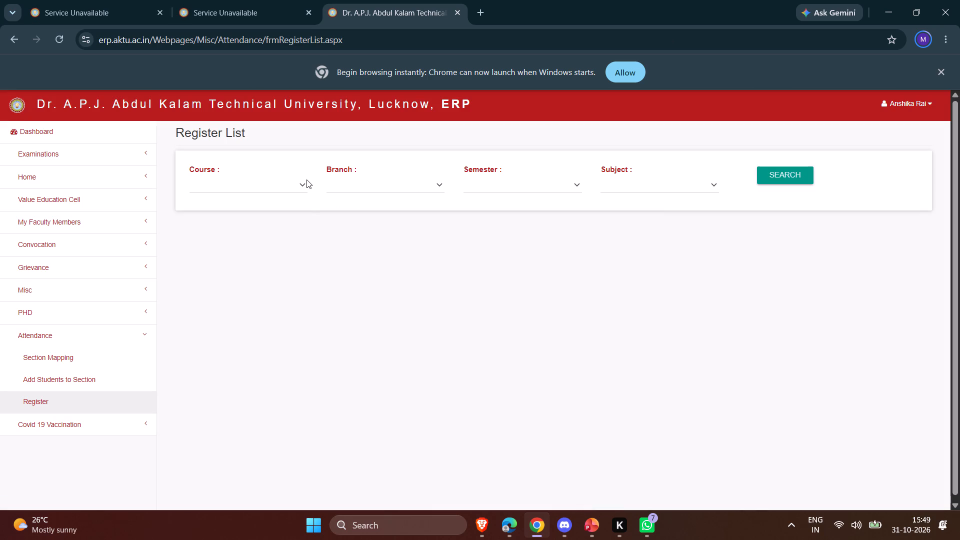
left_click(306, 179)
left_click(272, 214)
left_click(353, 185)
scroll(389, 282, "down", 3)
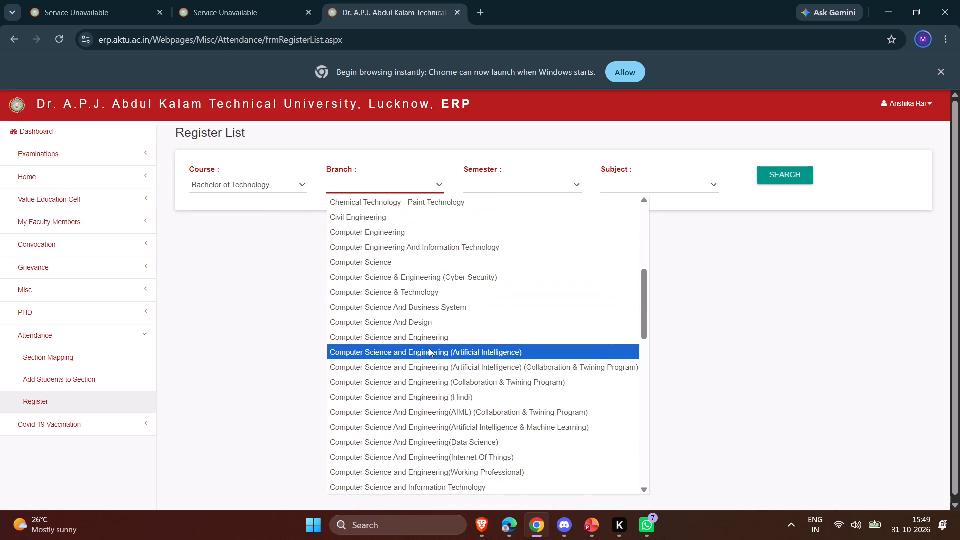
left_click(433, 350)
left_click(537, 180)
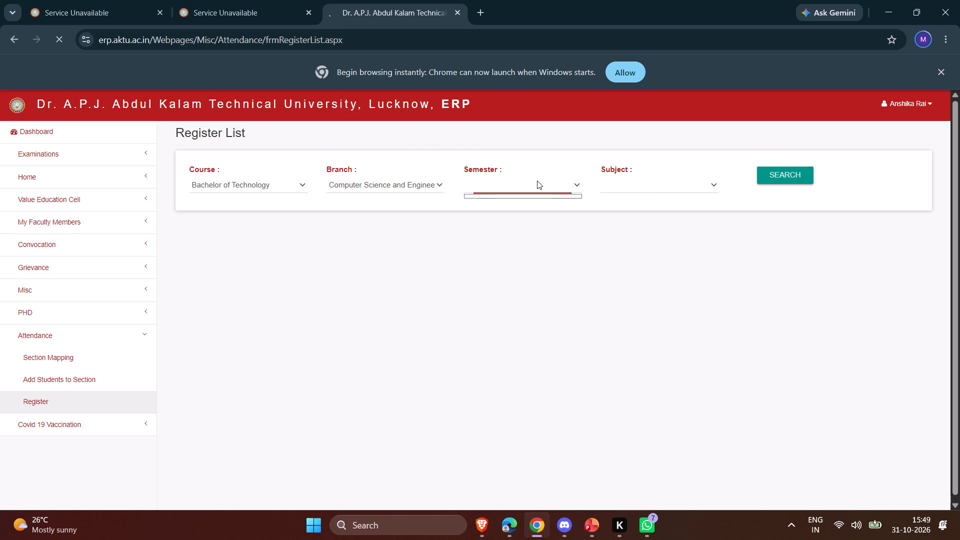
left_click(578, 182)
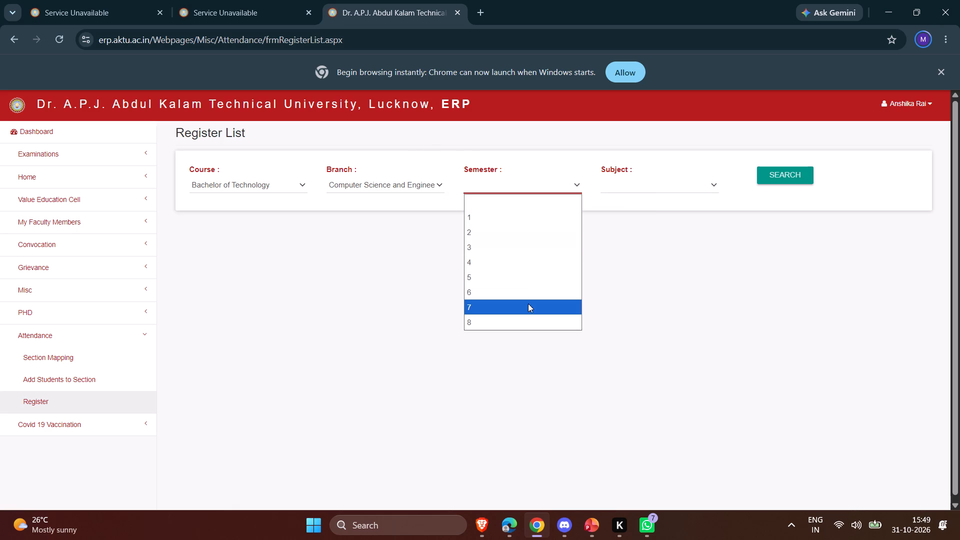
left_click(526, 306)
Search the registers for subject BOE077 (Design Thinking) and open attendance marking for the Section C register.
left_click(662, 189)
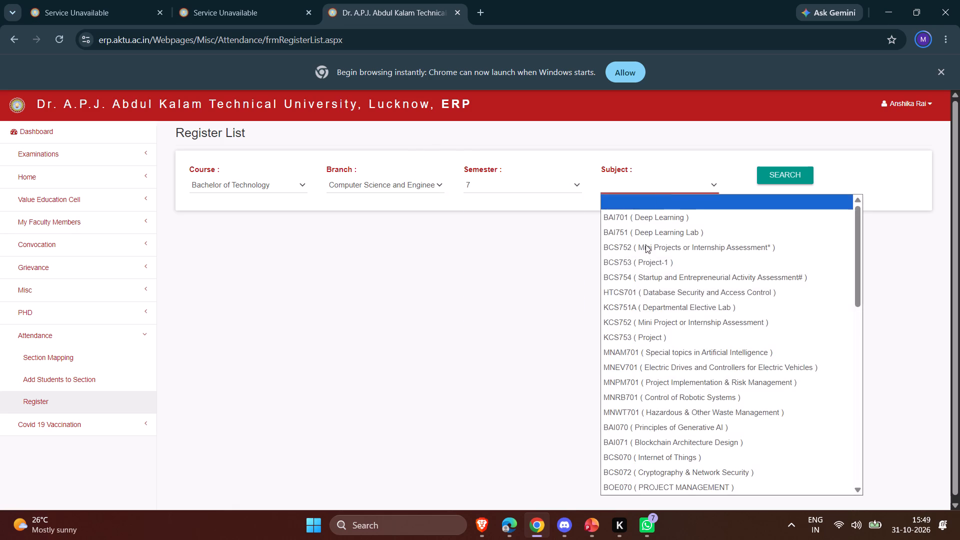
scroll(652, 300, "down", 2)
left_click(642, 459)
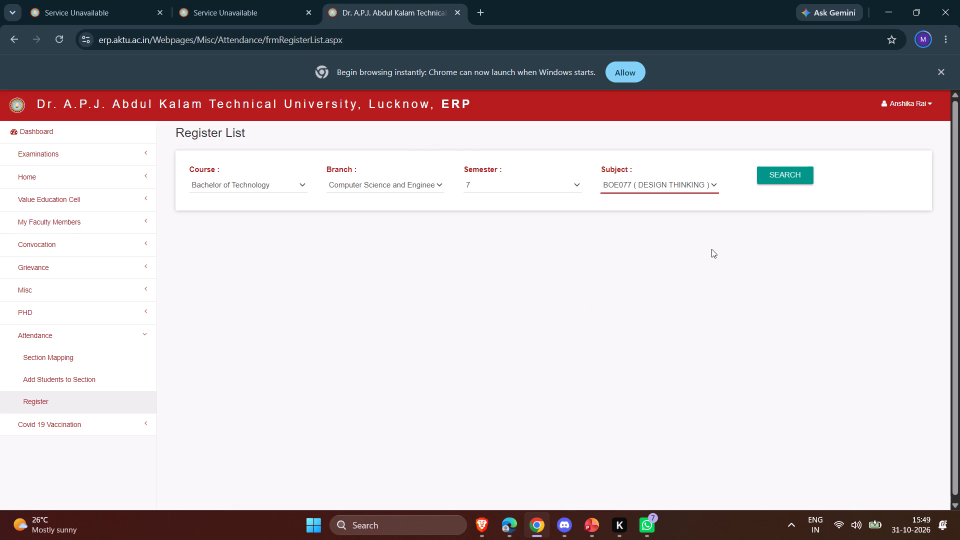
left_click(784, 173)
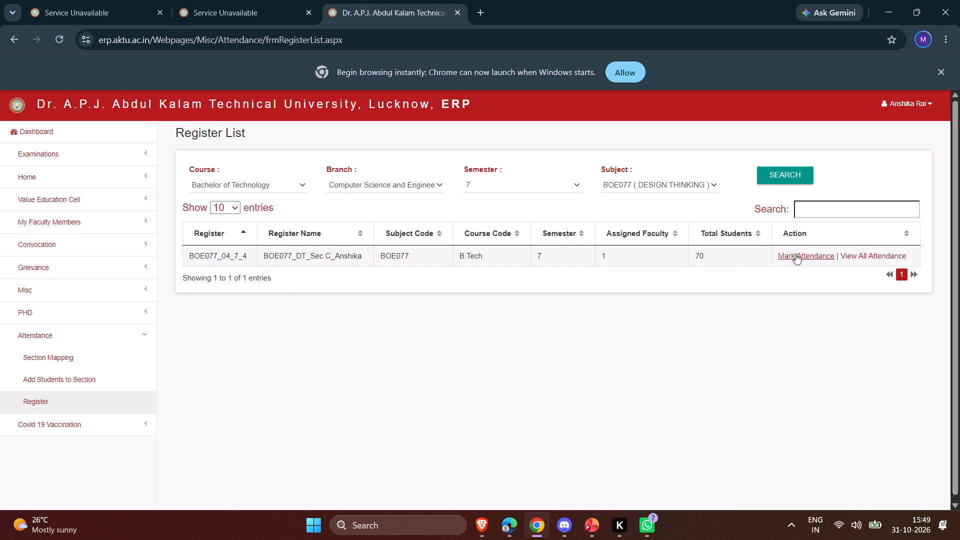
left_click(795, 253)
Set the attendance date to 31 August 2026.
left_click(295, 237)
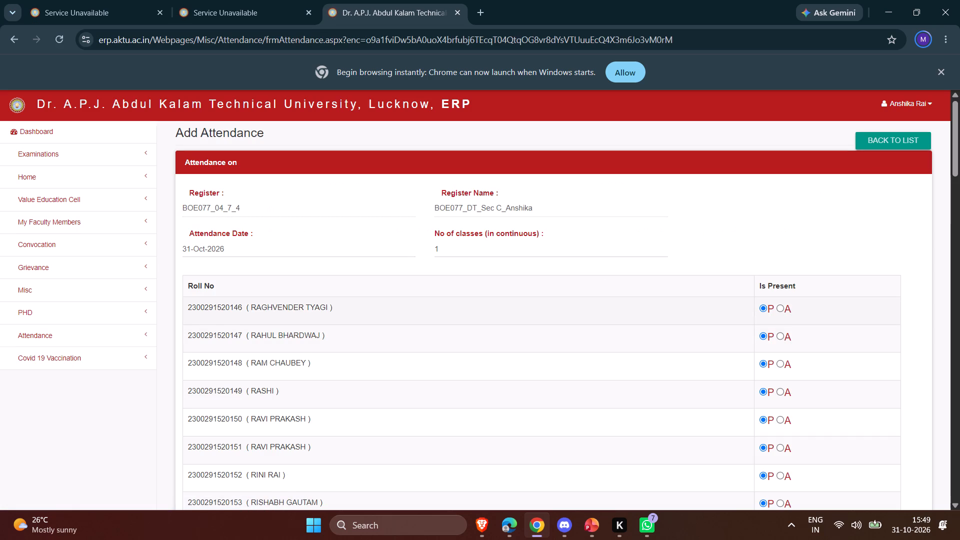
left_click(242, 245)
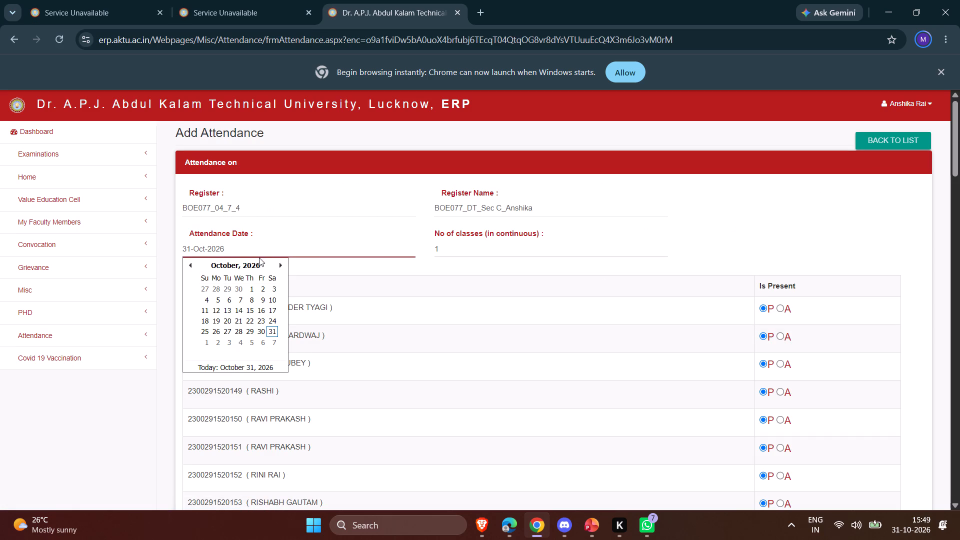
double_click(197, 264)
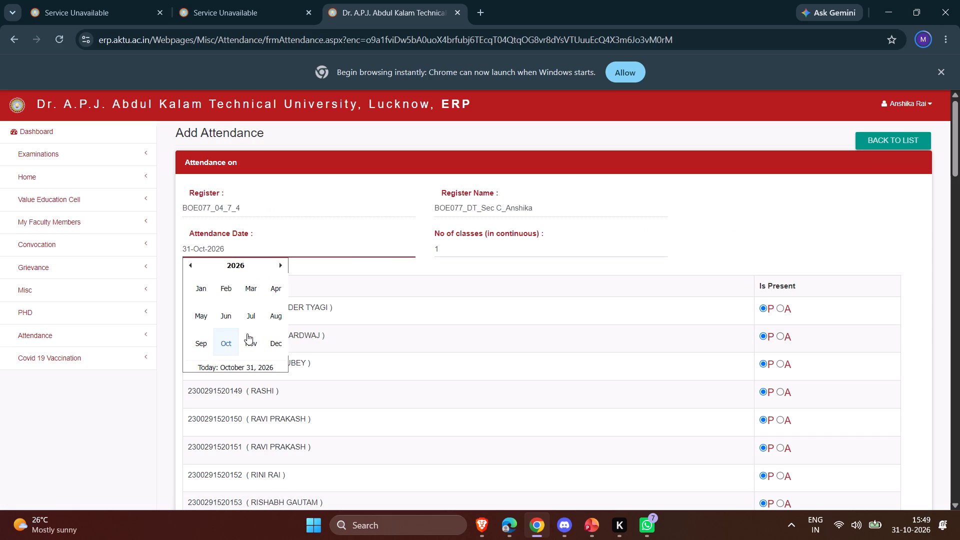
left_click(275, 315)
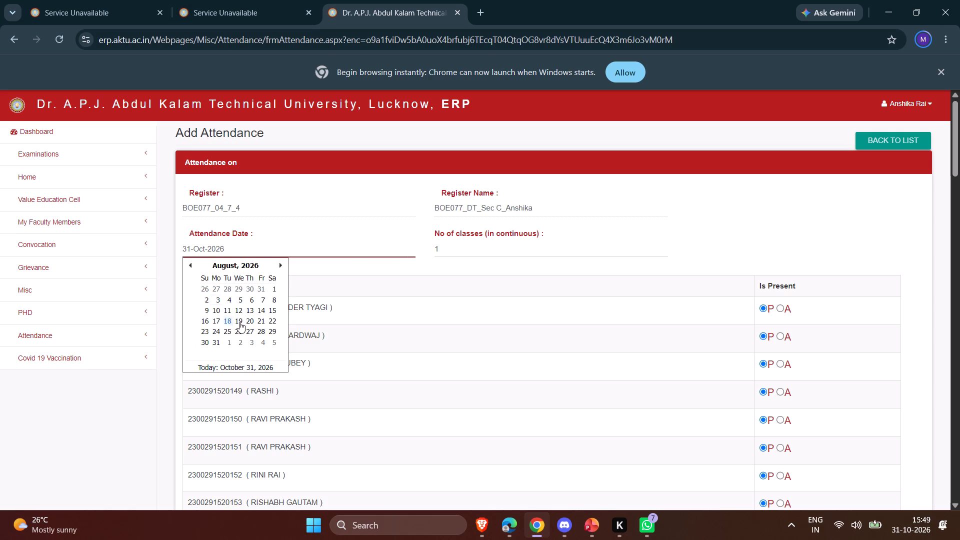
left_click(214, 342)
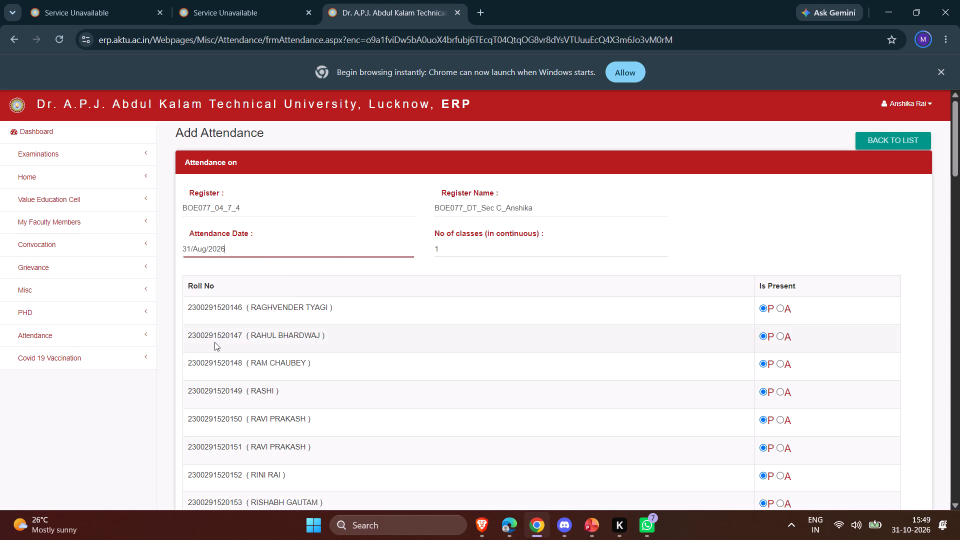
Mark the student with the roll number ending in 152 as absent.
scroll(408, 382, "down", 1)
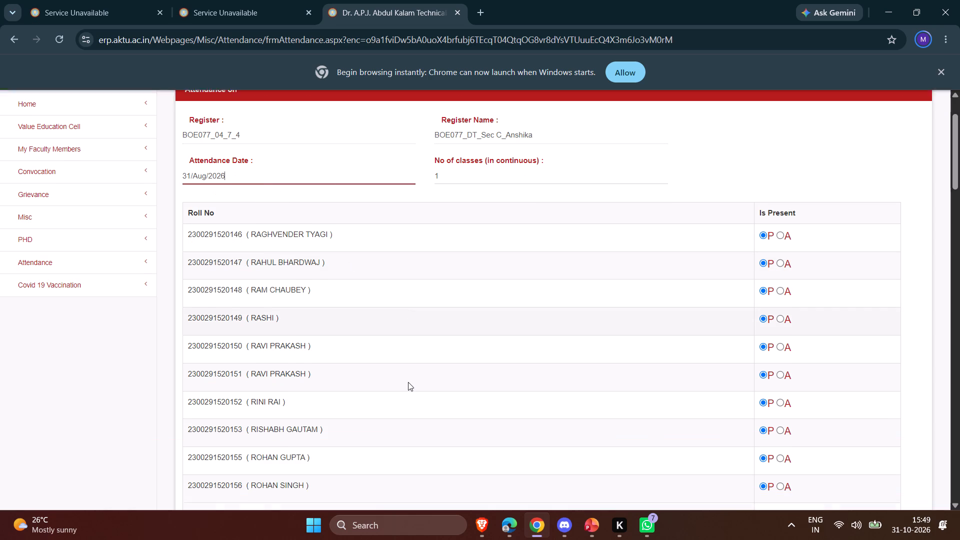
scroll(408, 382, "down", 2)
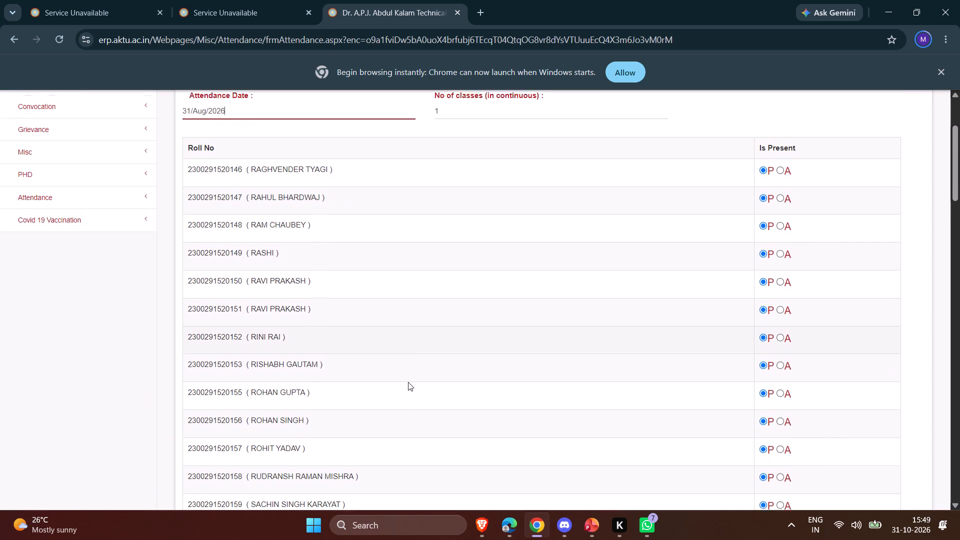
scroll(408, 382, "down", 1)
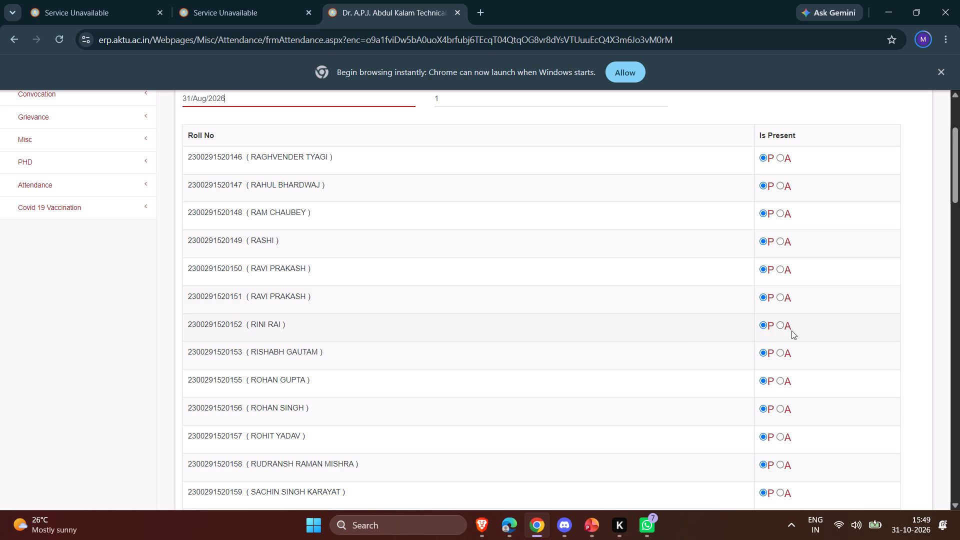
left_click(779, 321)
Submit the attendance for 31 August 2026.
scroll(779, 321, "down", 20)
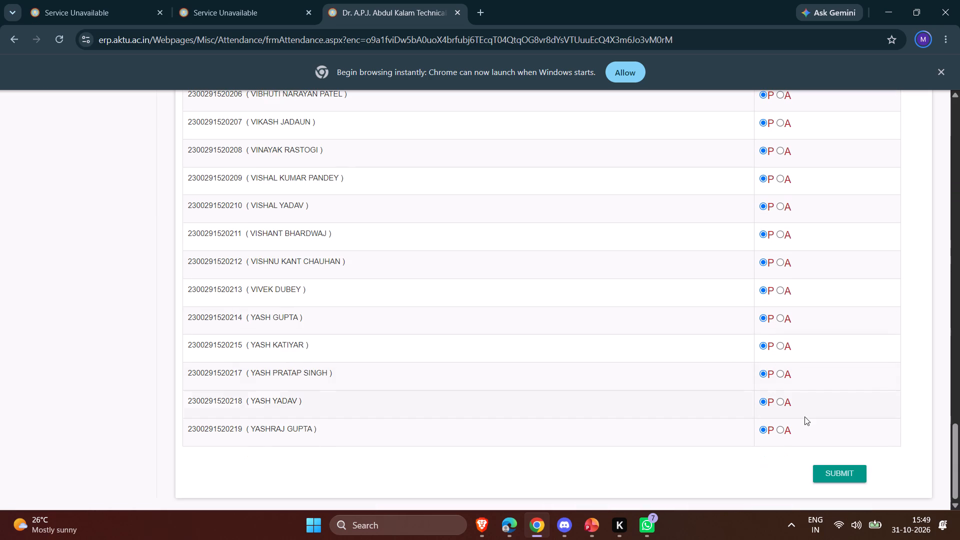
left_click(858, 472)
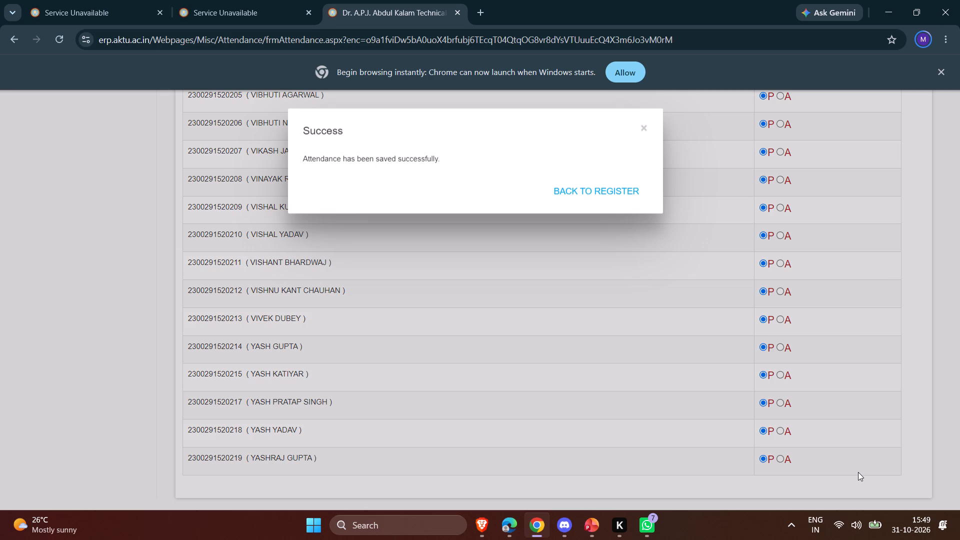
Return to the register list and filter it by Bachelor of Technology, Computer Science and Engineering (Artificial Intelligence), semester 7.
left_click_drag(599, 178, 603, 185)
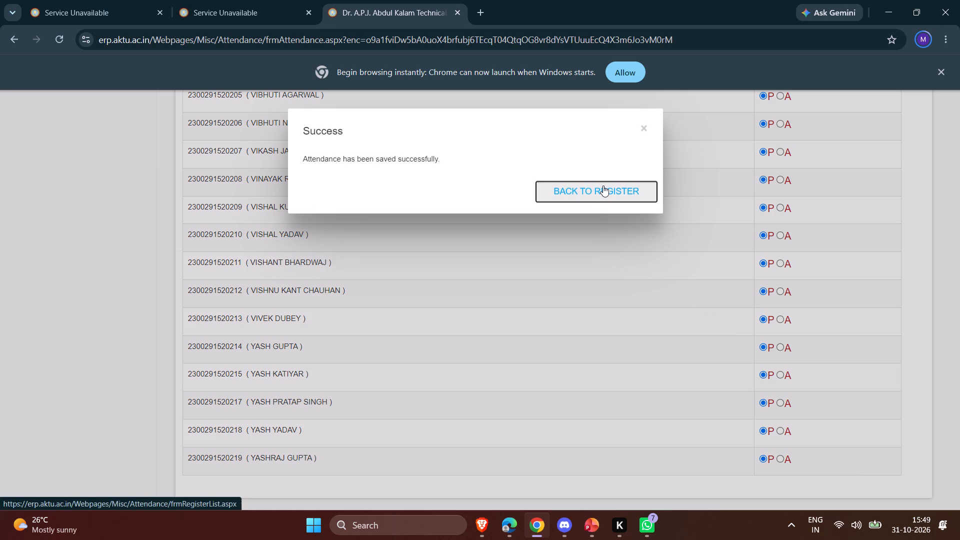
left_click(603, 185)
left_click(256, 185)
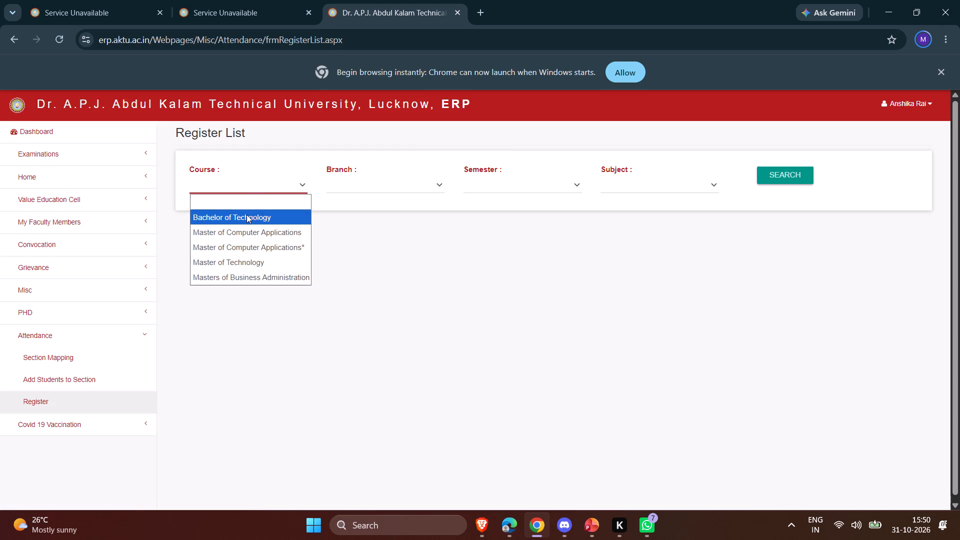
left_click(246, 214)
left_click(376, 186)
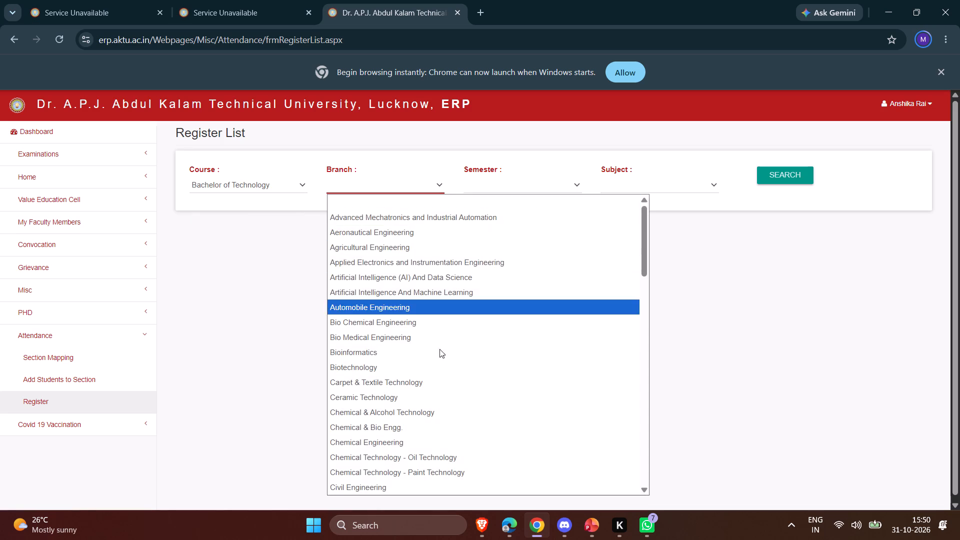
scroll(443, 355, "down", 4)
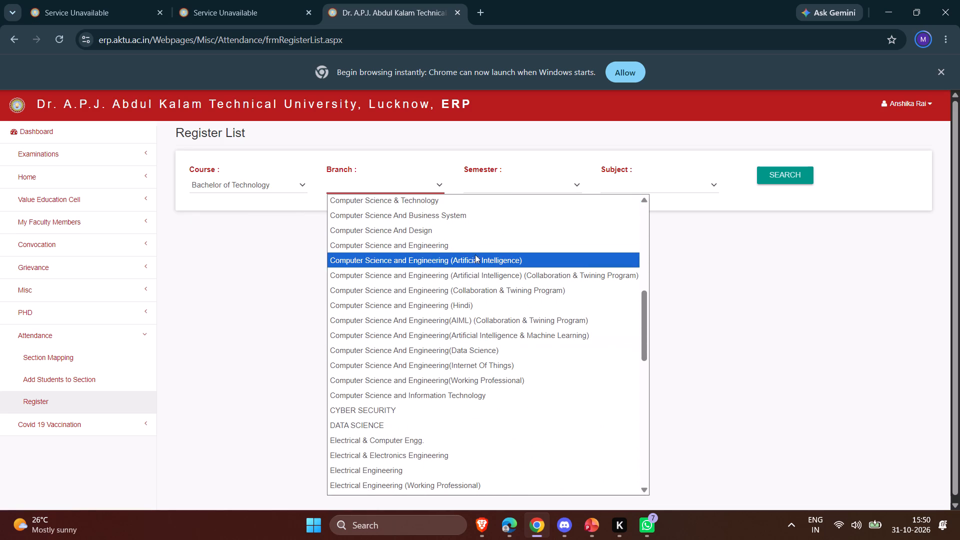
left_click(475, 255)
left_click(552, 183)
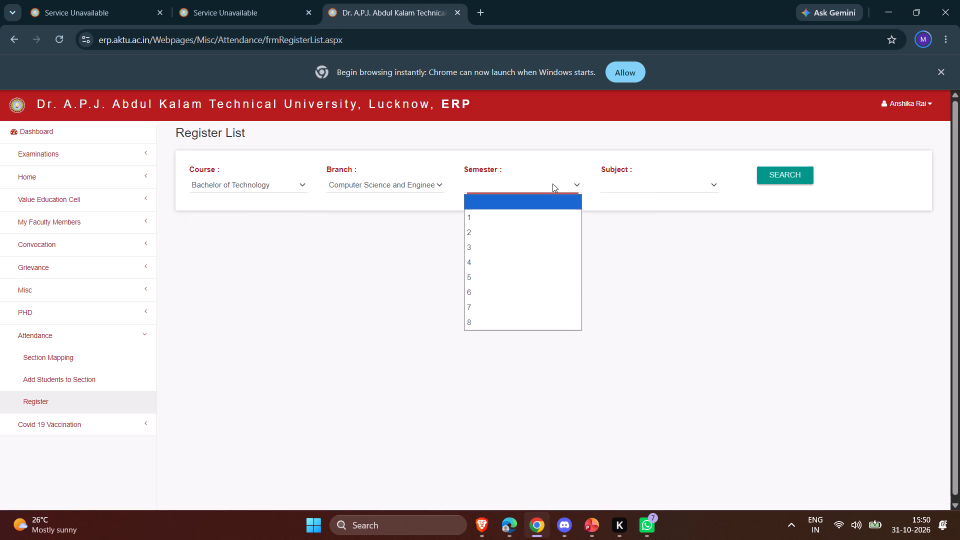
left_click(489, 308)
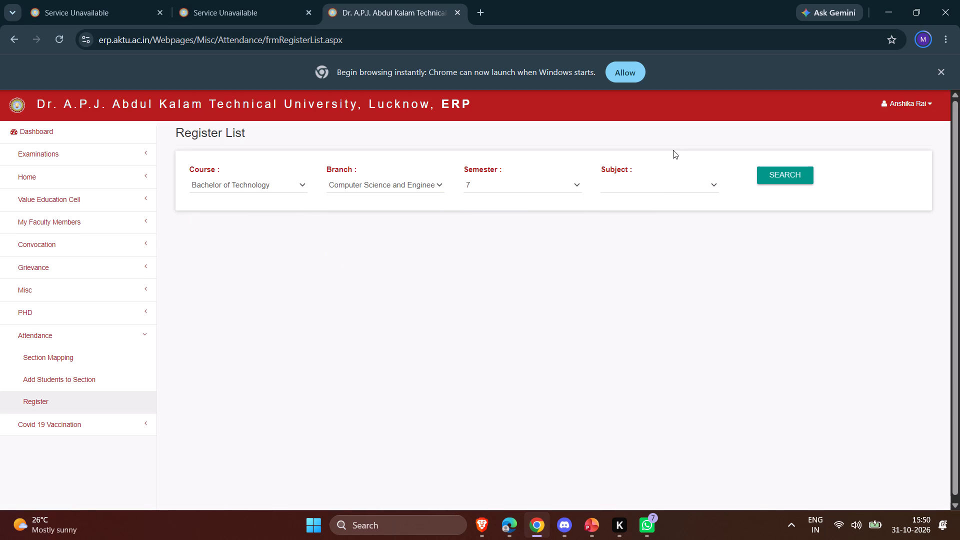
Search the registers for subject BOE077 (Design Thinking) and open attendance marking for the Section C register.
left_click(684, 190)
scroll(658, 356, "down", 3)
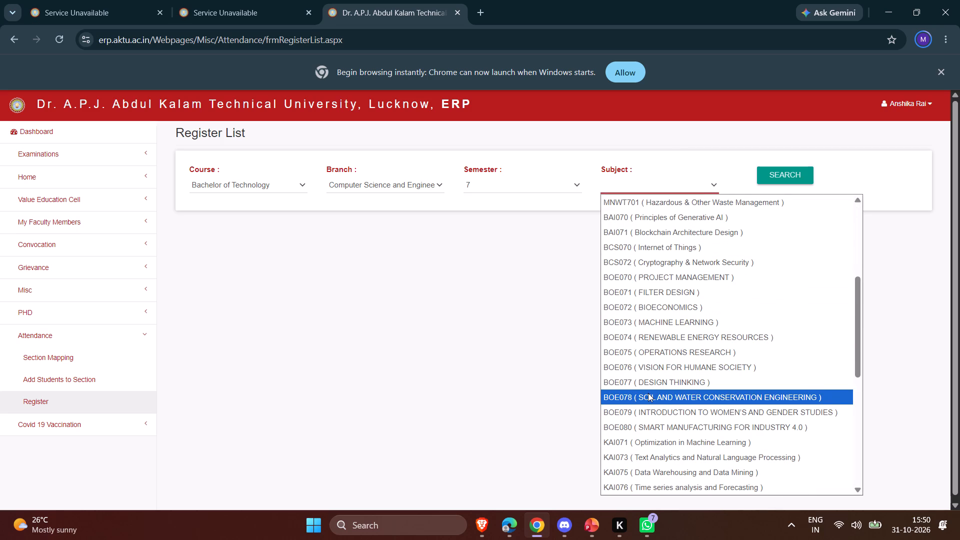
left_click(661, 386)
left_click(785, 183)
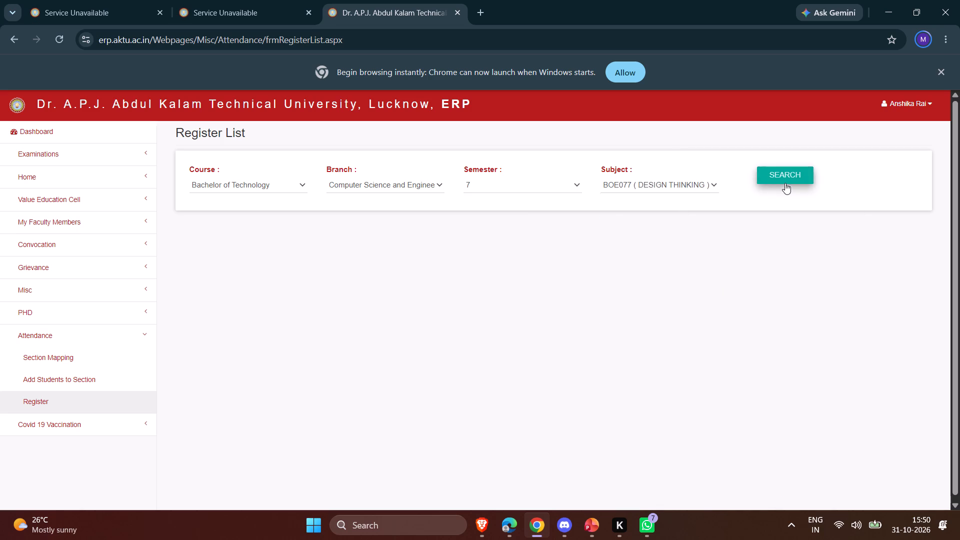
left_click(792, 256)
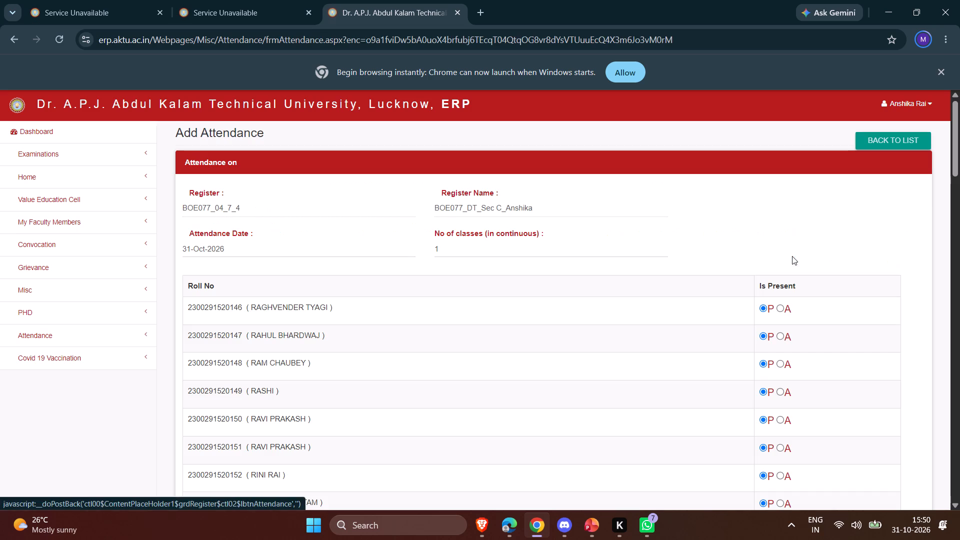
Set the attendance date to 1 September 2026.
left_click(248, 256)
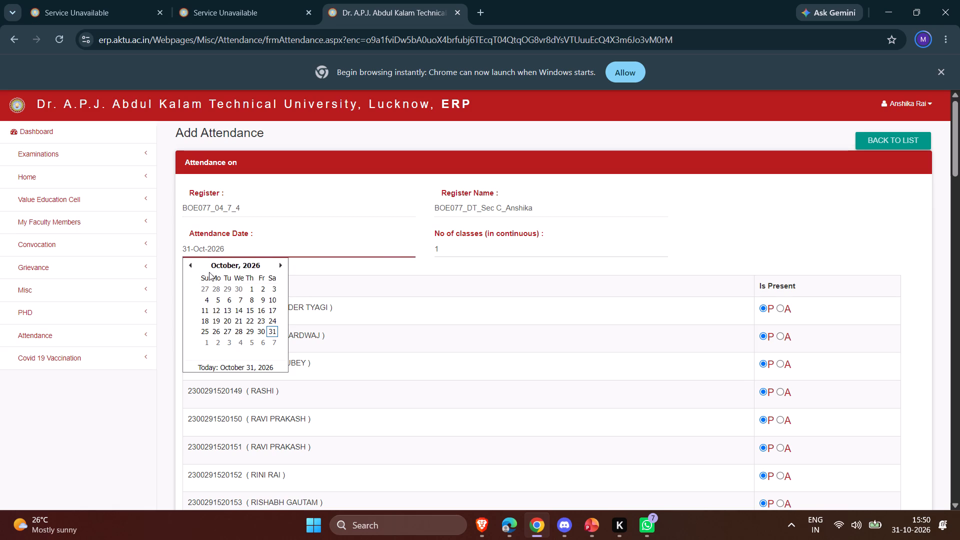
left_click(188, 268)
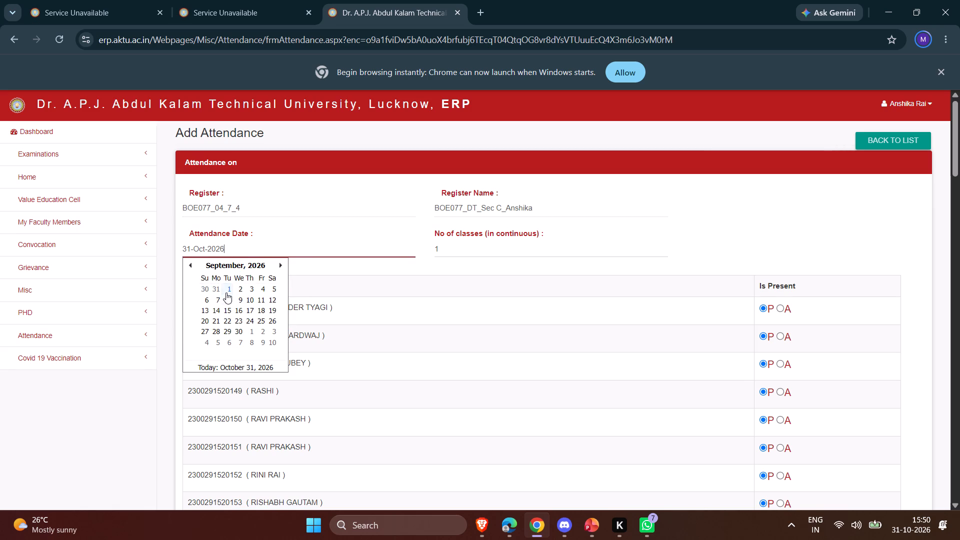
left_click(226, 292)
Mark the students with roll numbers ending 186, 200, 202, 205 and 208 absent for 1 September 2026.
scroll(362, 337, "down", 7)
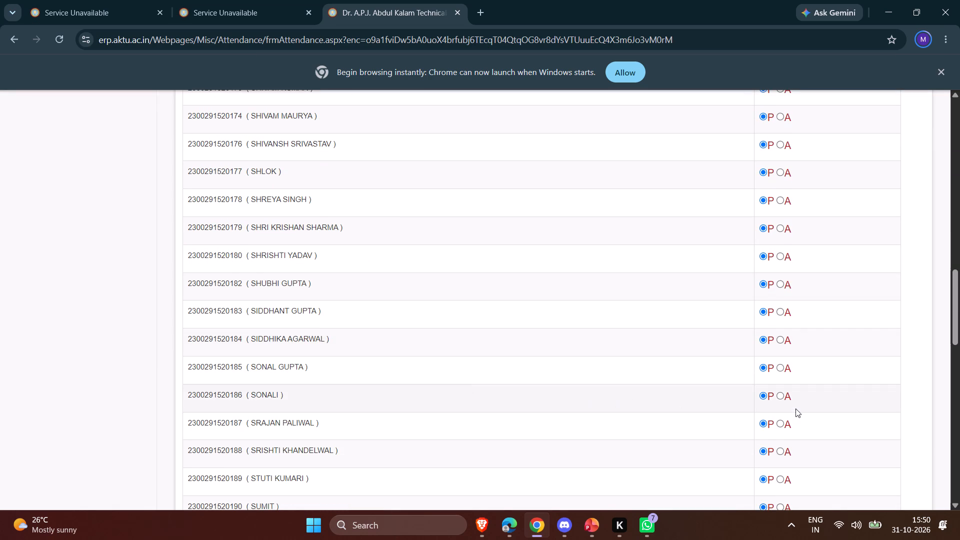
left_click(777, 396)
scroll(777, 396, "down", 4)
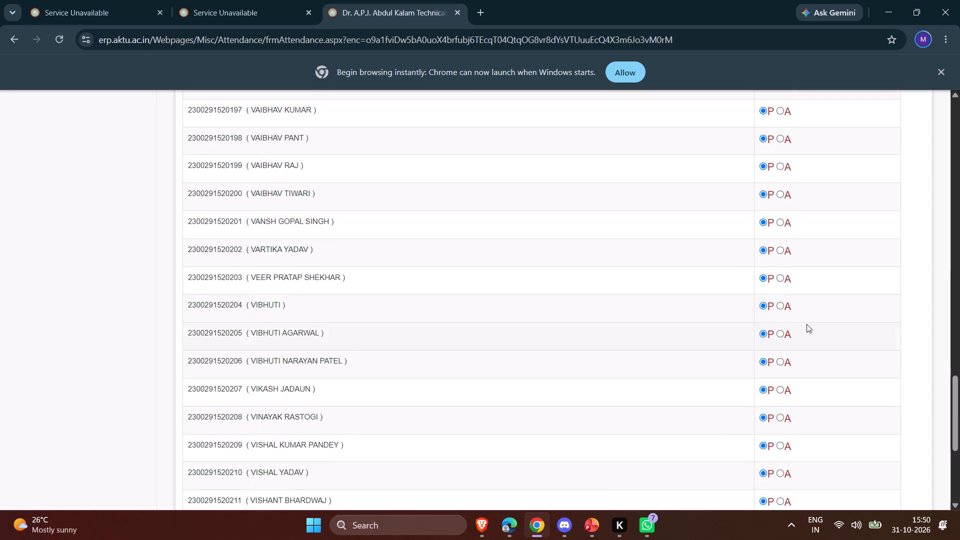
left_click(781, 273)
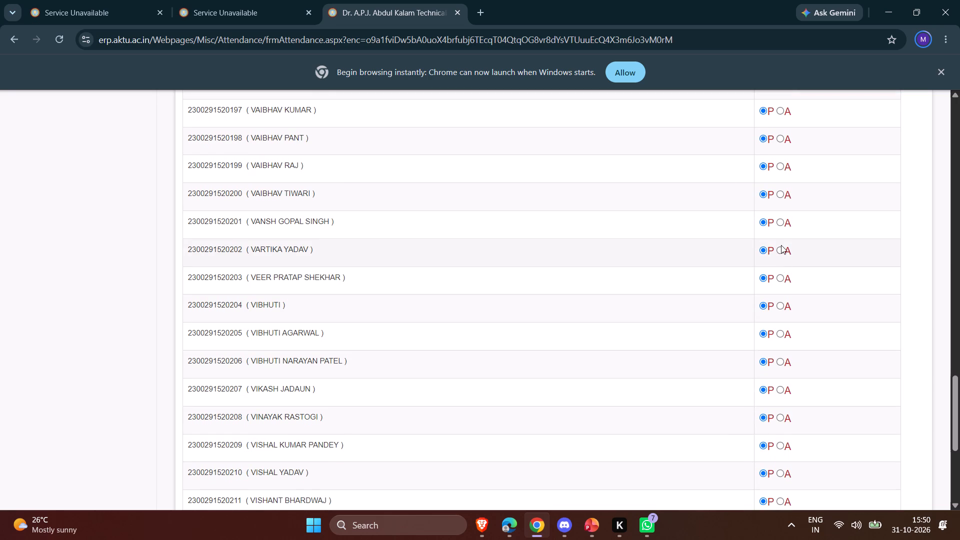
left_click(781, 245)
left_click(779, 251)
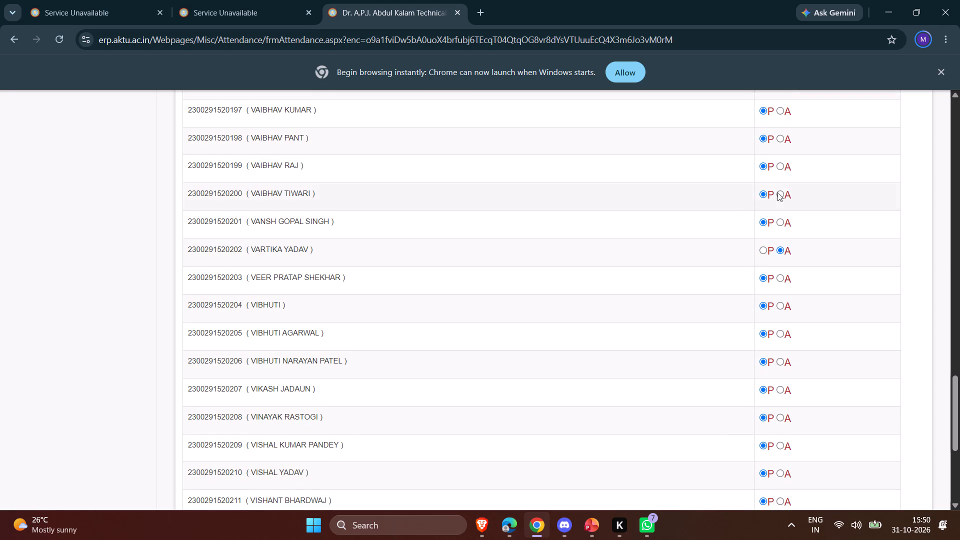
left_click(778, 193)
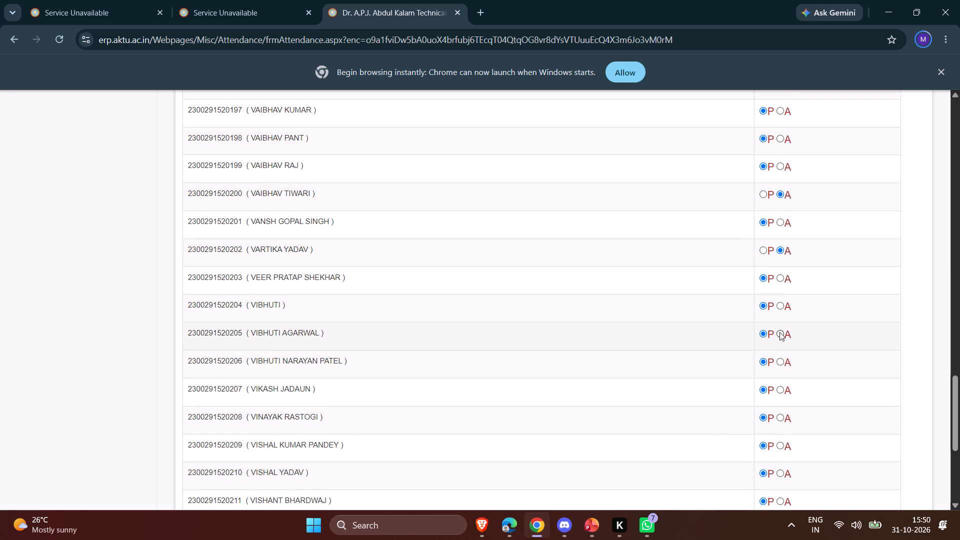
left_click(781, 332)
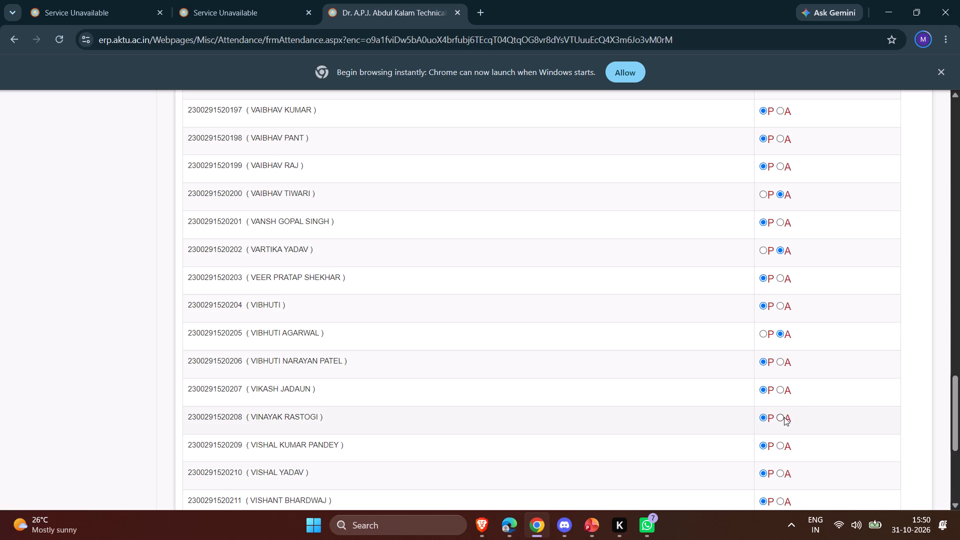
left_click(780, 417)
Check the attendance sheet and submit the attendance for 1 September 2026.
scroll(780, 417, "down", 7)
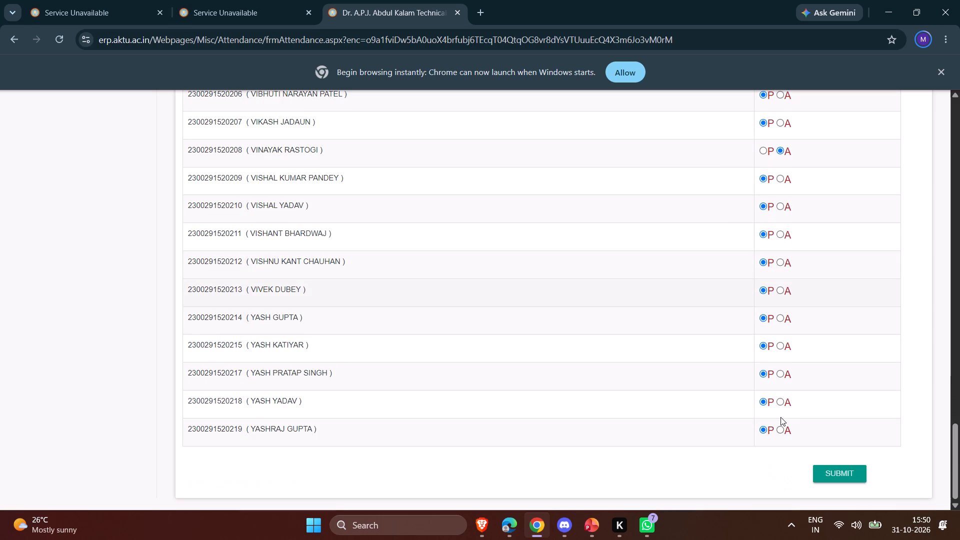
scroll(670, 418, "up", 18)
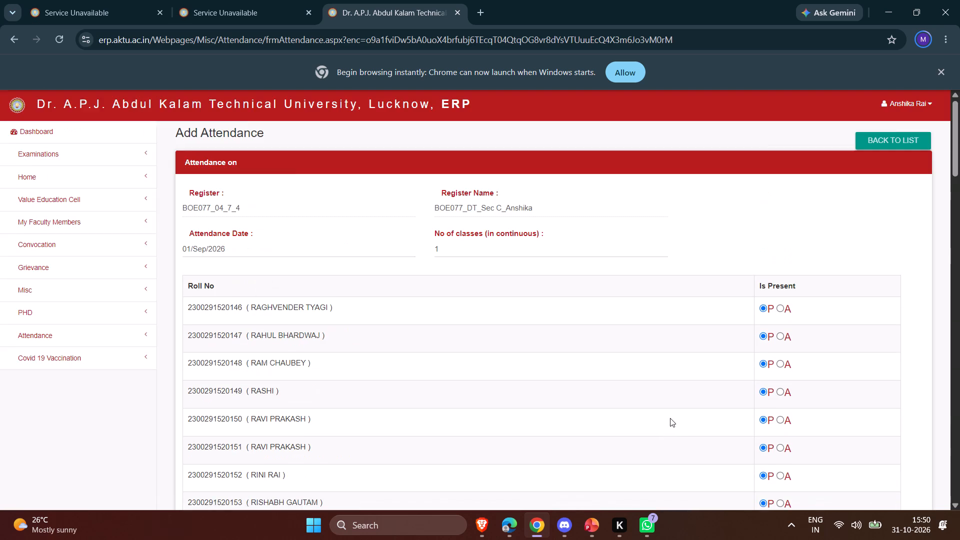
scroll(670, 418, "up", 1)
scroll(670, 418, "down", 15)
left_click(821, 475)
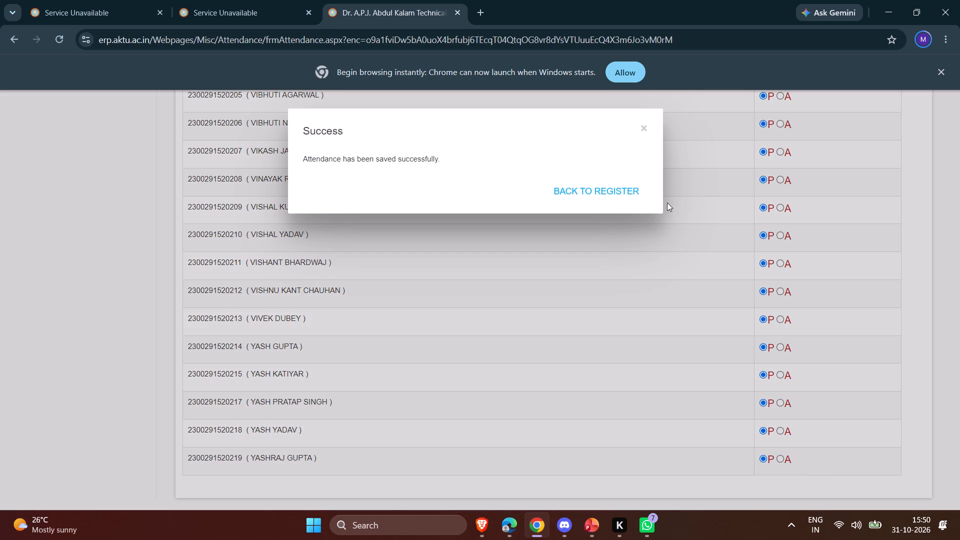
Return to the register list and filter it by Bachelor of Technology, Computer Science and Engineering (Artificial Intelligence), semester 7.
left_click(623, 199)
left_click(307, 192)
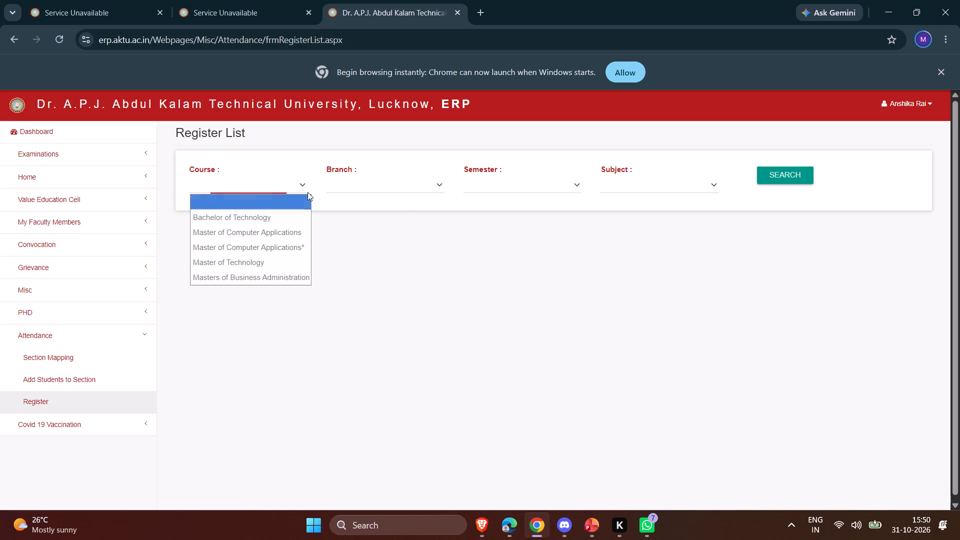
left_click(272, 218)
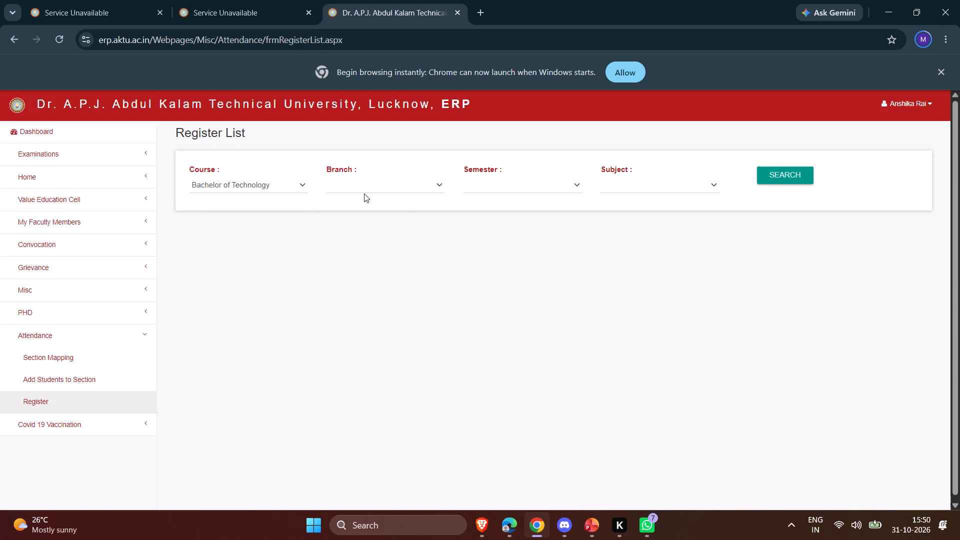
left_click(364, 193)
scroll(430, 354, "down", 2)
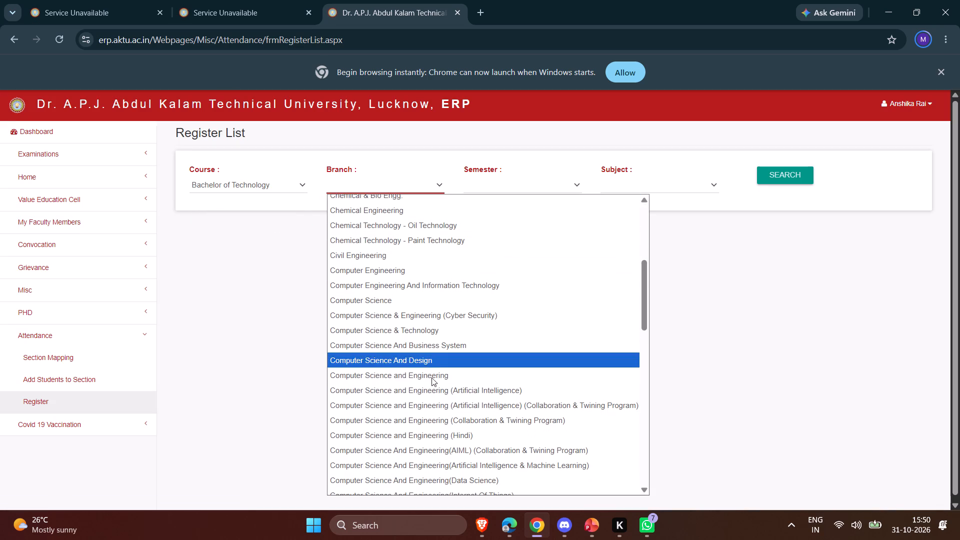
left_click(435, 385)
left_click(542, 193)
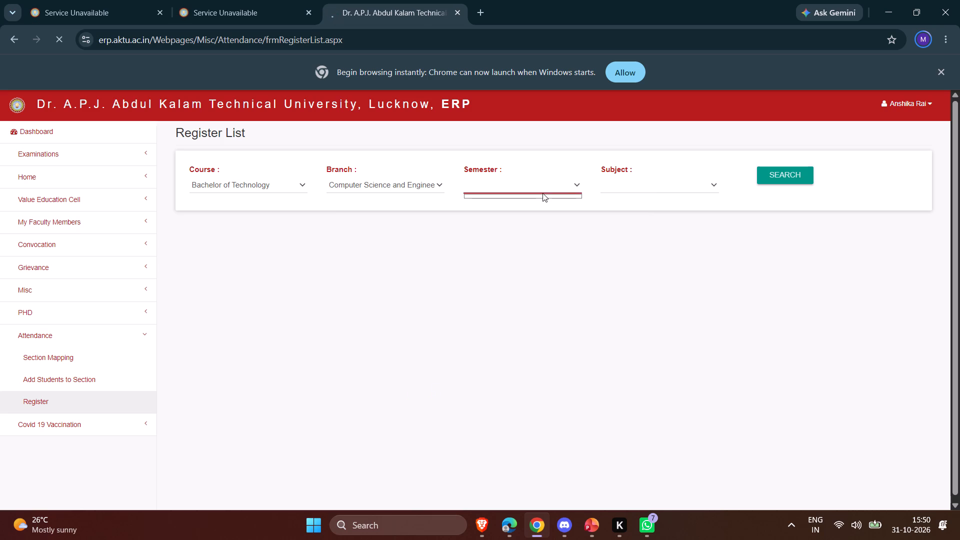
left_click(561, 186)
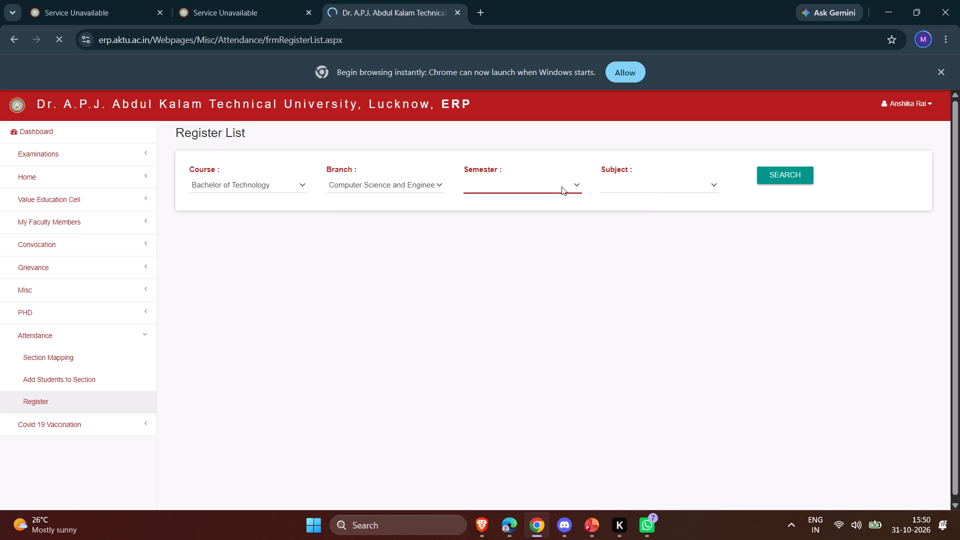
left_click(561, 186)
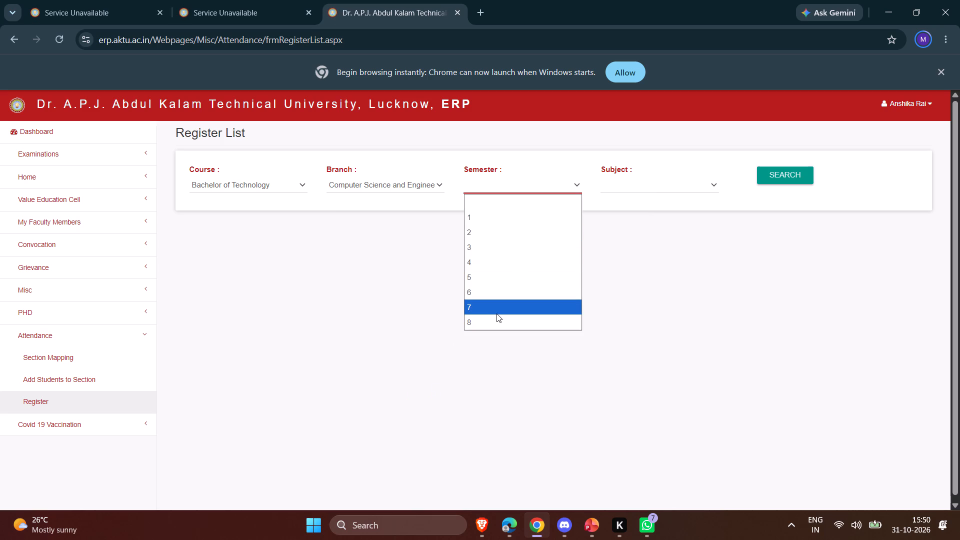
left_click(497, 314)
Search the registers for subject BOE077 (Design Thinking) and open attendance marking for the Section C register.
left_click(678, 180)
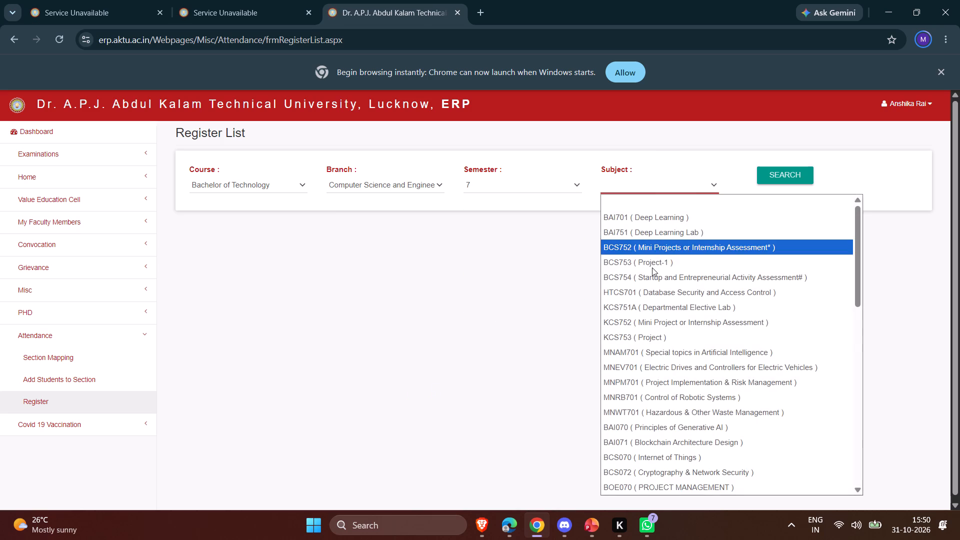
scroll(652, 268, "down", 1)
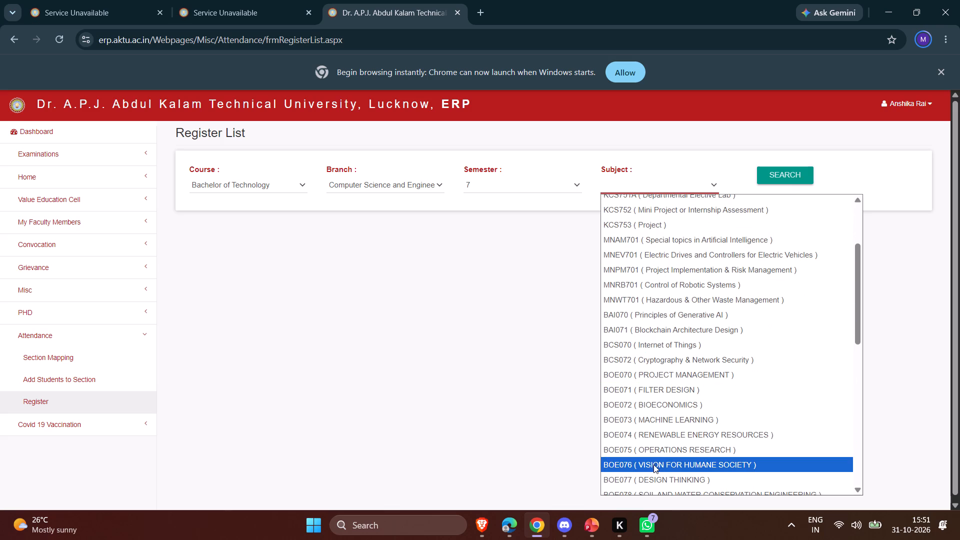
left_click(652, 477)
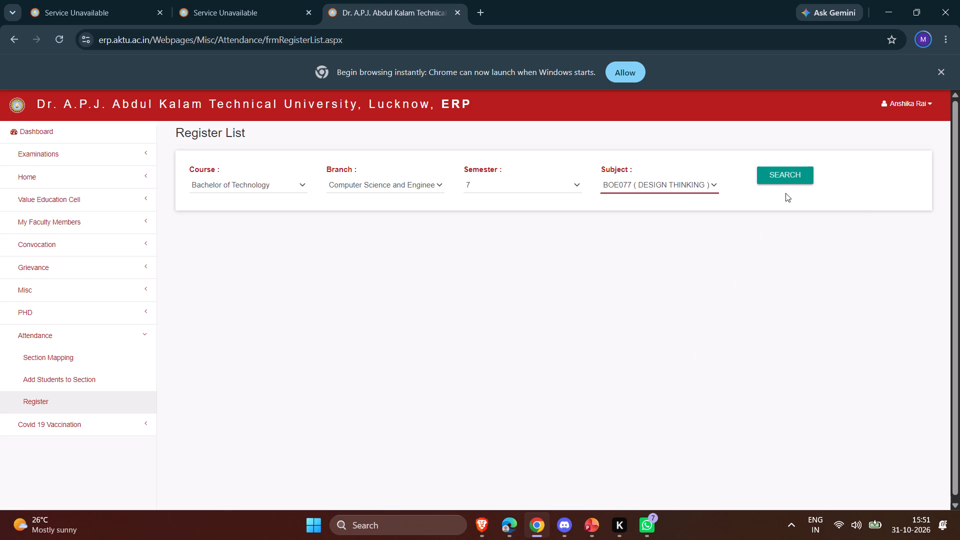
left_click(797, 169)
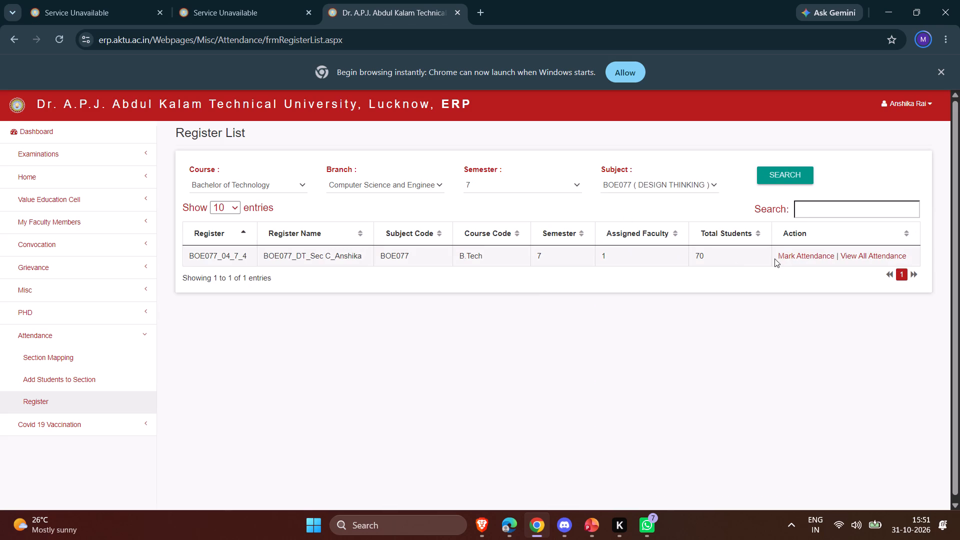
left_click(793, 252)
Mark the student with the roll number ending 148 absent.
scroll(532, 357, "down", 2)
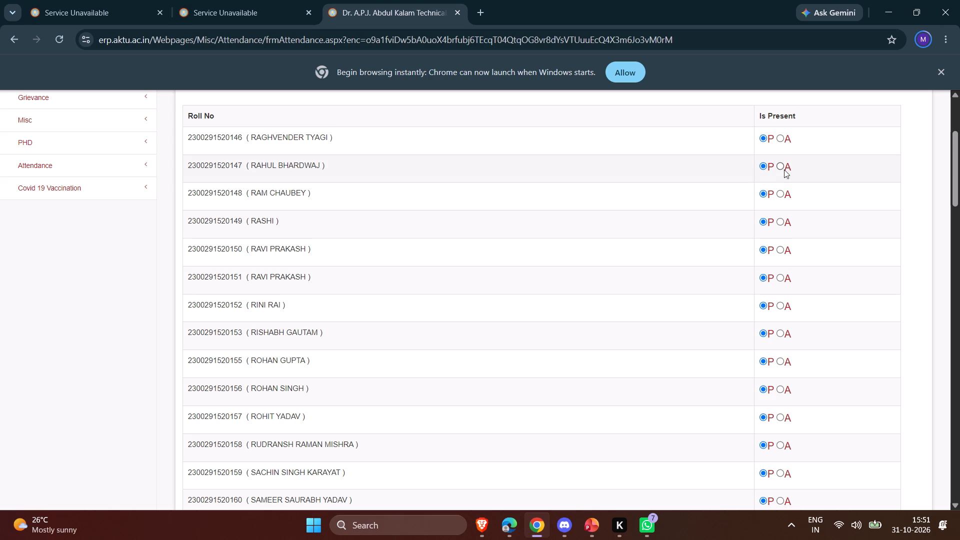
left_click(781, 193)
Set the attendance date to 2 September 2026.
scroll(781, 193, "down", 6)
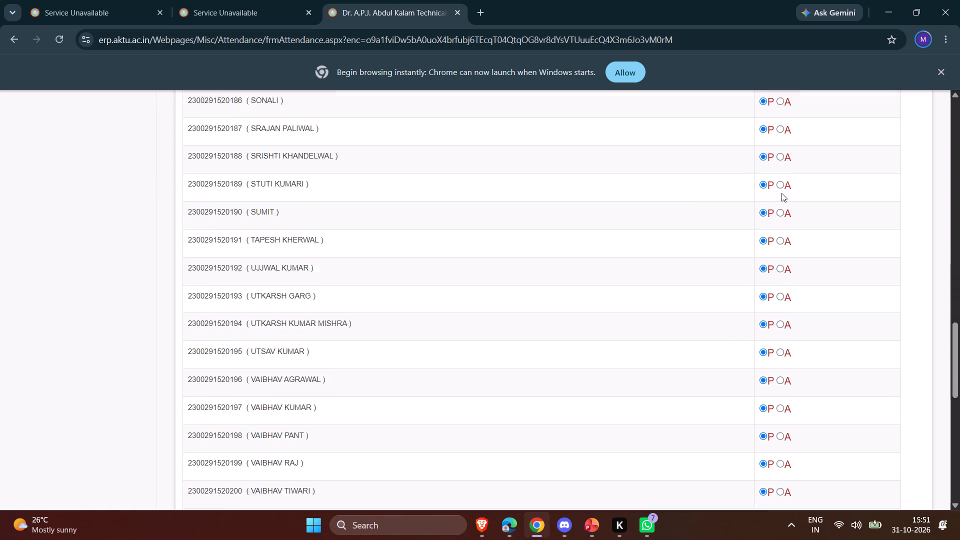
scroll(781, 193, "down", 3)
scroll(781, 193, "up", 12)
scroll(781, 193, "up", 9)
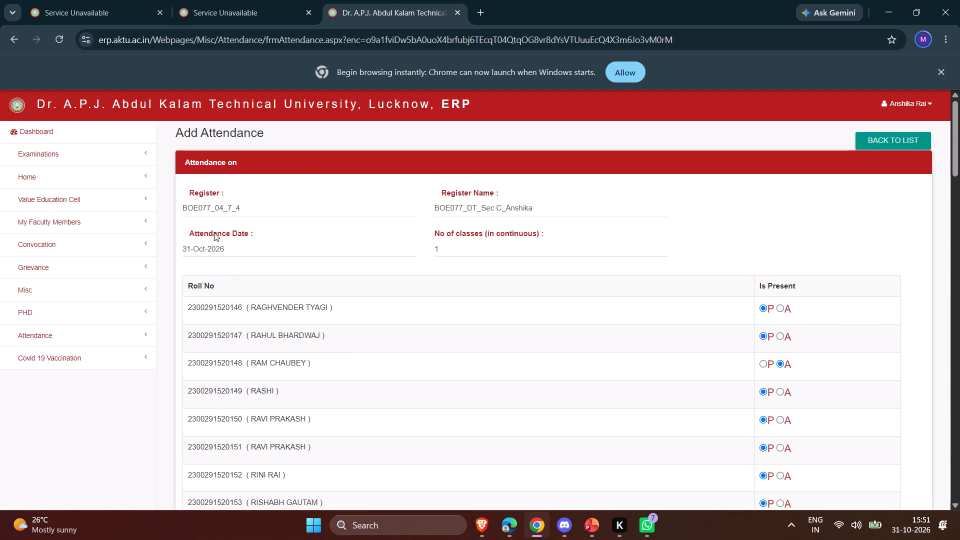
left_click(208, 247)
double_click(194, 267)
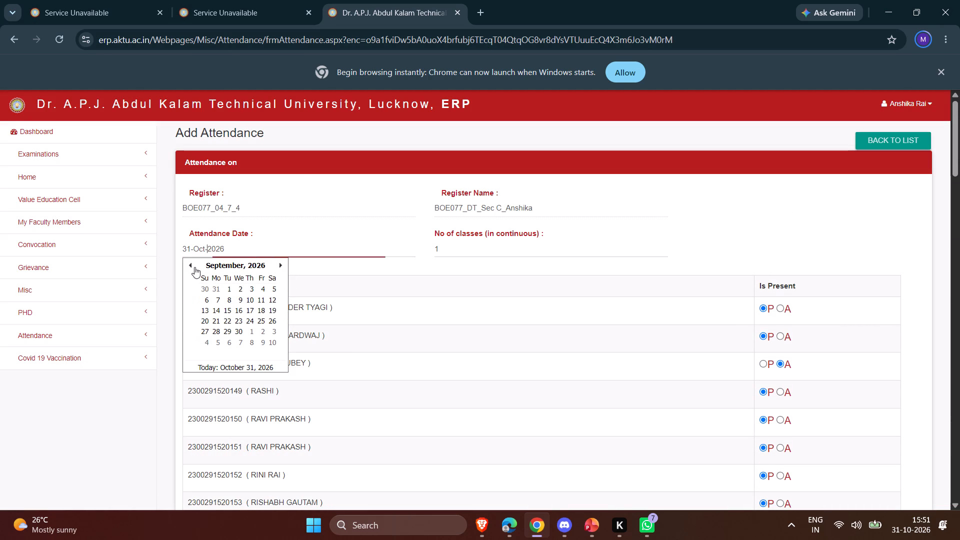
left_click(228, 289)
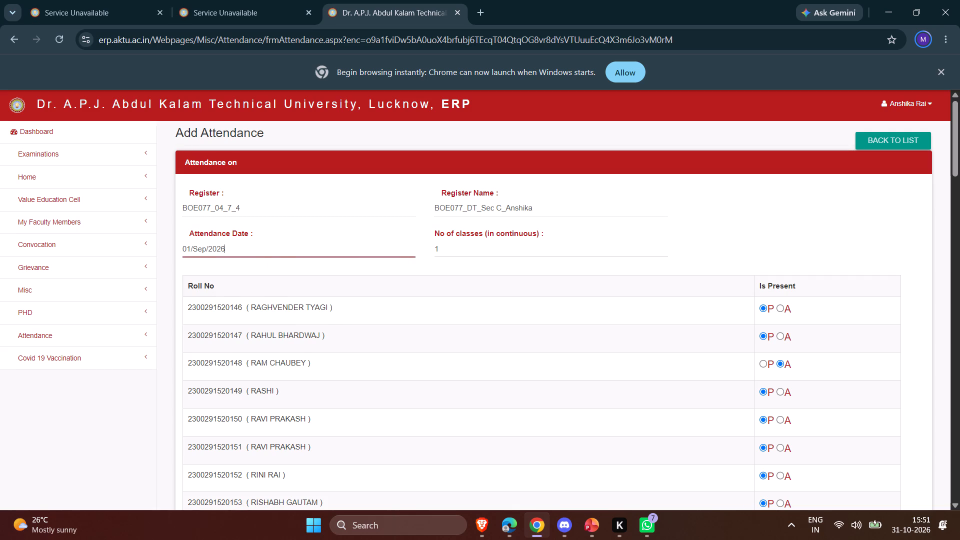
left_click(190, 254)
left_click(241, 289)
Submit the attendance for 2 September 2026 and look over the submitted sheet.
scroll(401, 329, "down", 8)
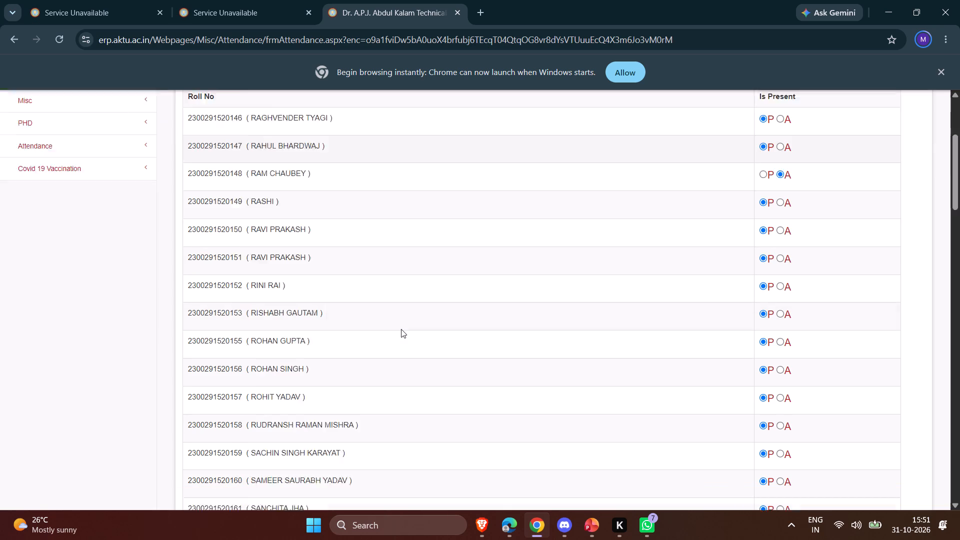
scroll(401, 329, "down", 6)
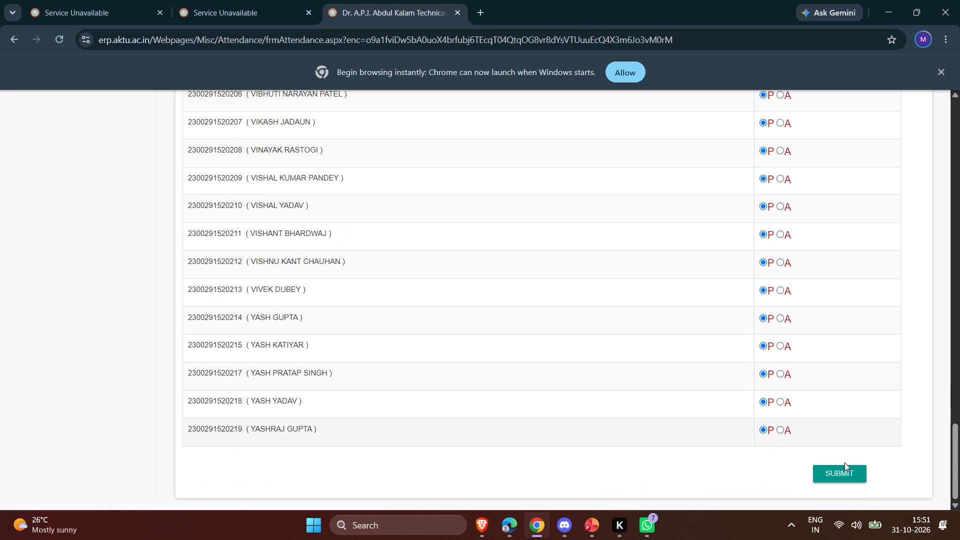
left_click(841, 465)
scroll(616, 387, "up", 8)
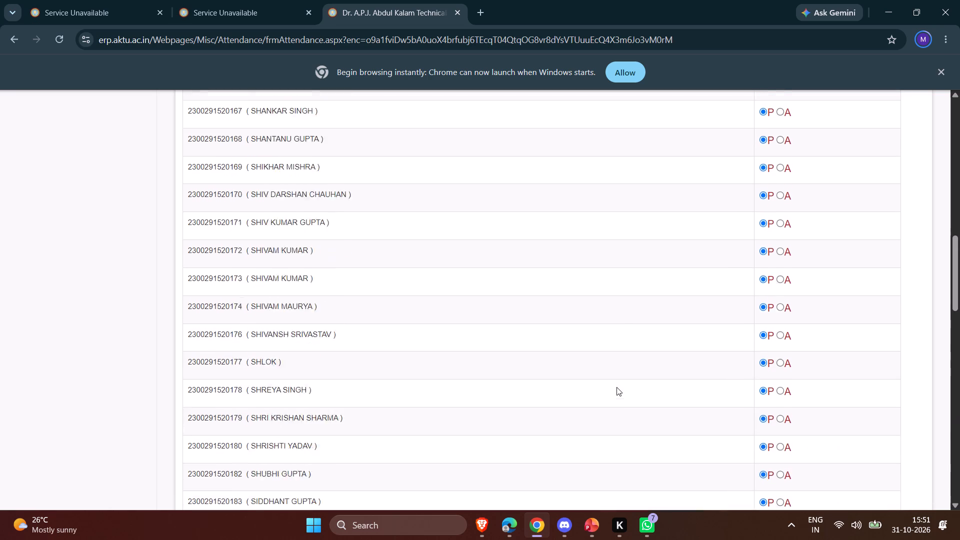
scroll(616, 387, "up", 2)
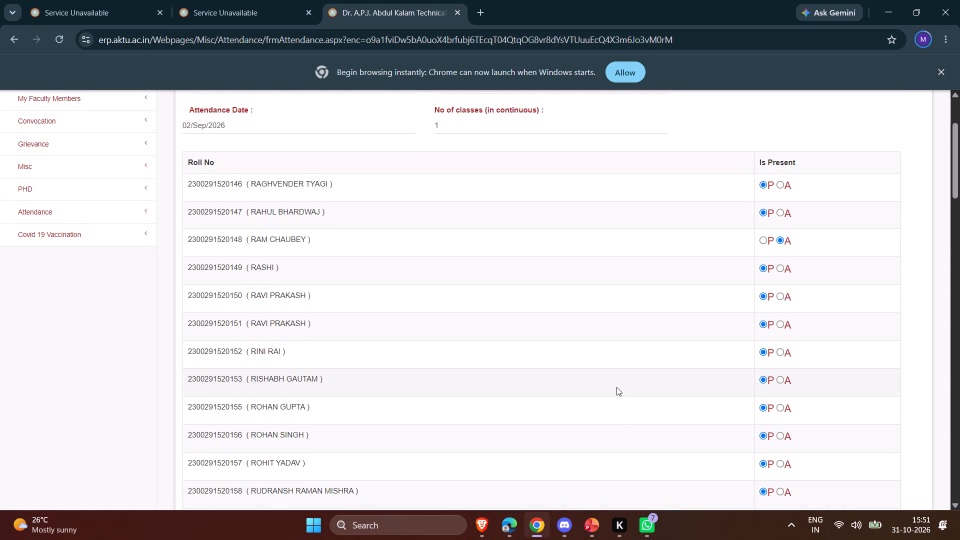
scroll(616, 387, "down", 9)
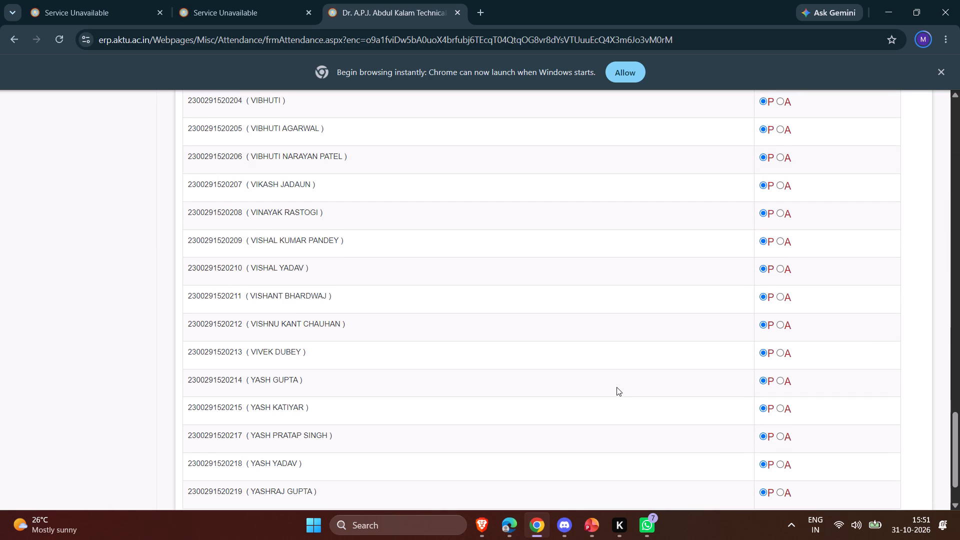
scroll(616, 387, "up", 18)
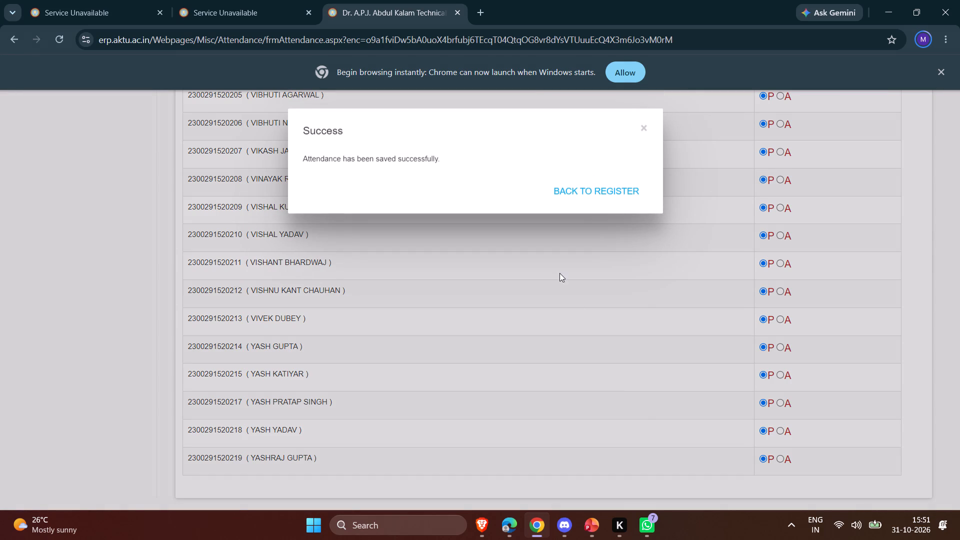
Return to the register list and filter it by Bachelor of Technology, Computer Science and Engineering (Artificial Intelligence), semester 7.
left_click(593, 189)
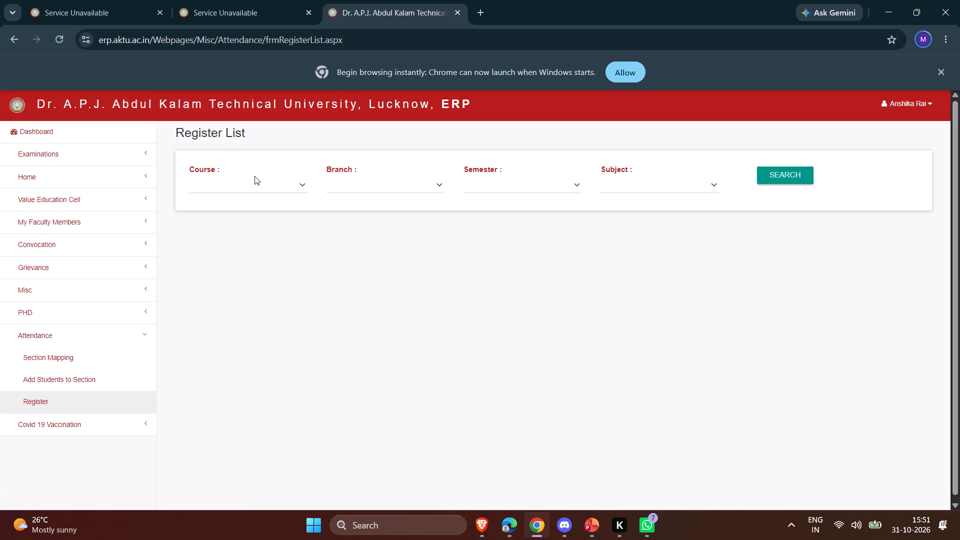
left_click(254, 176)
left_click(266, 215)
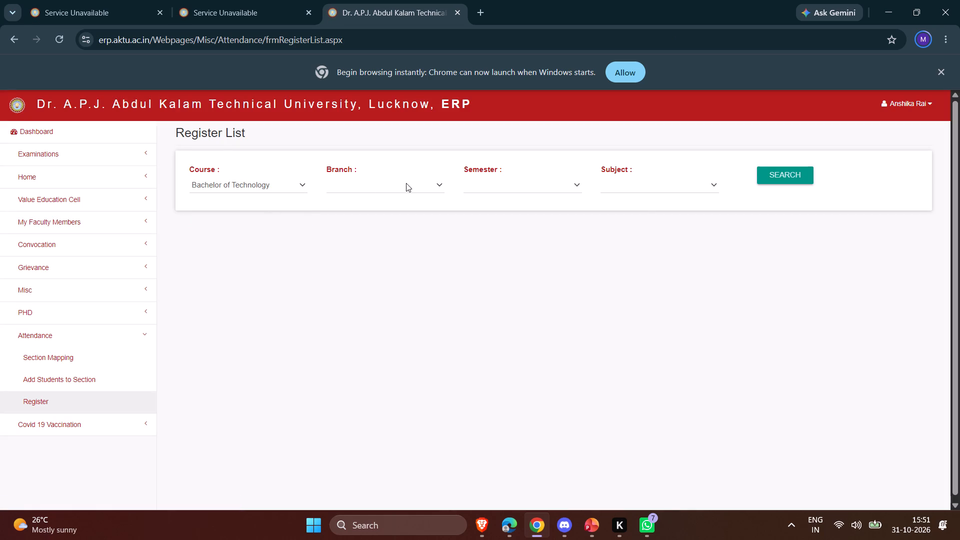
left_click(406, 183)
scroll(414, 309, "down", 3)
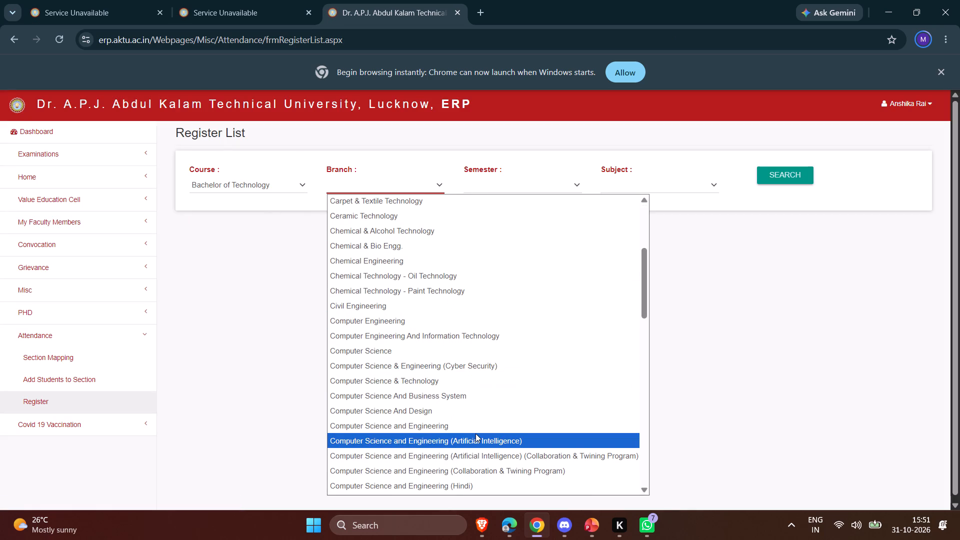
left_click(475, 433)
left_click(557, 176)
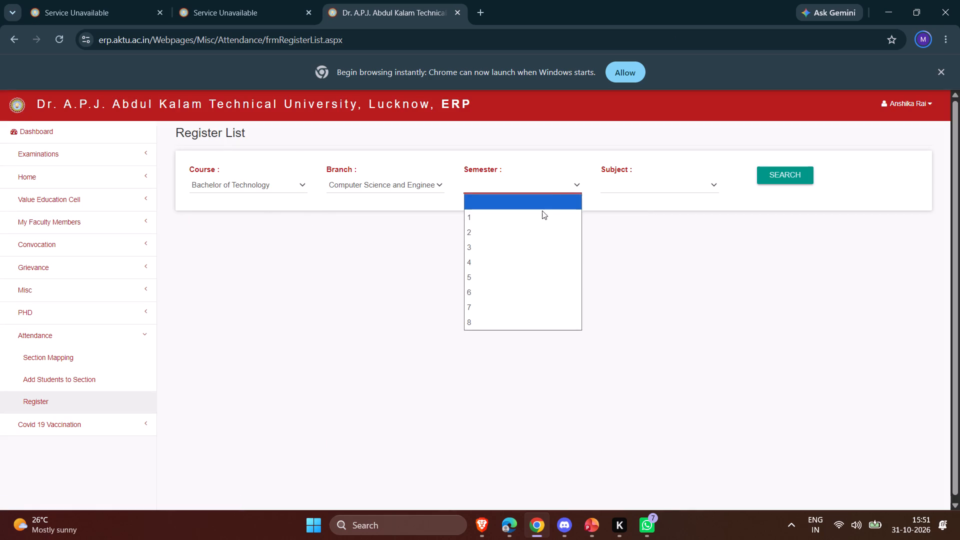
left_click(498, 298)
left_click_drag(536, 183, 495, 312)
left_click(495, 312)
Search the register list for the subject BOE077 (Design Thinking) and open attendance marking for the Section C register.
left_click(666, 194)
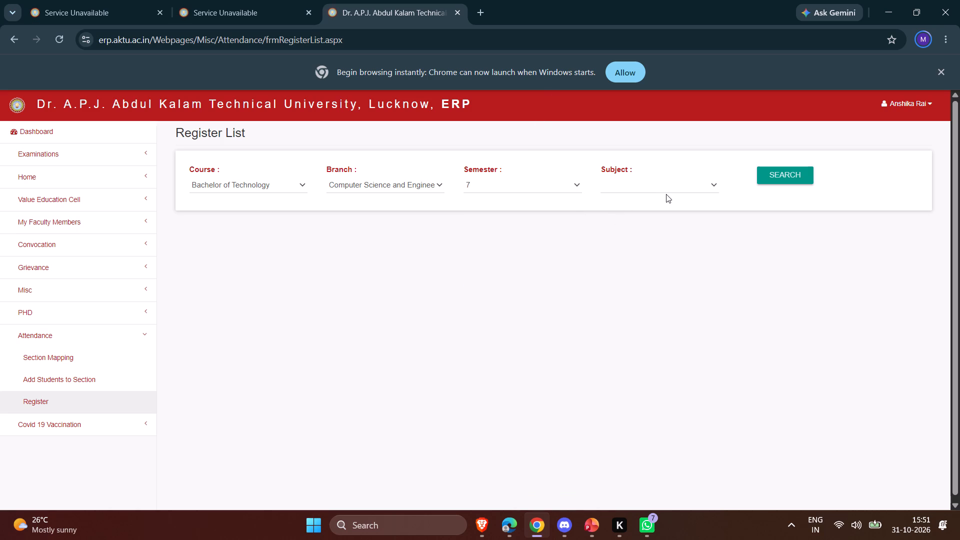
left_click(675, 189)
scroll(678, 317, "down", 3)
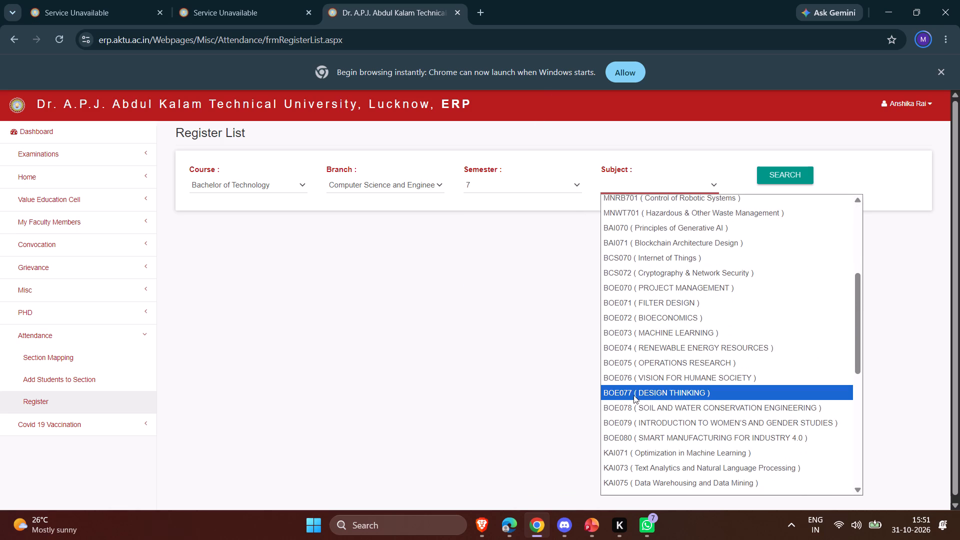
left_click(634, 391)
left_click(794, 175)
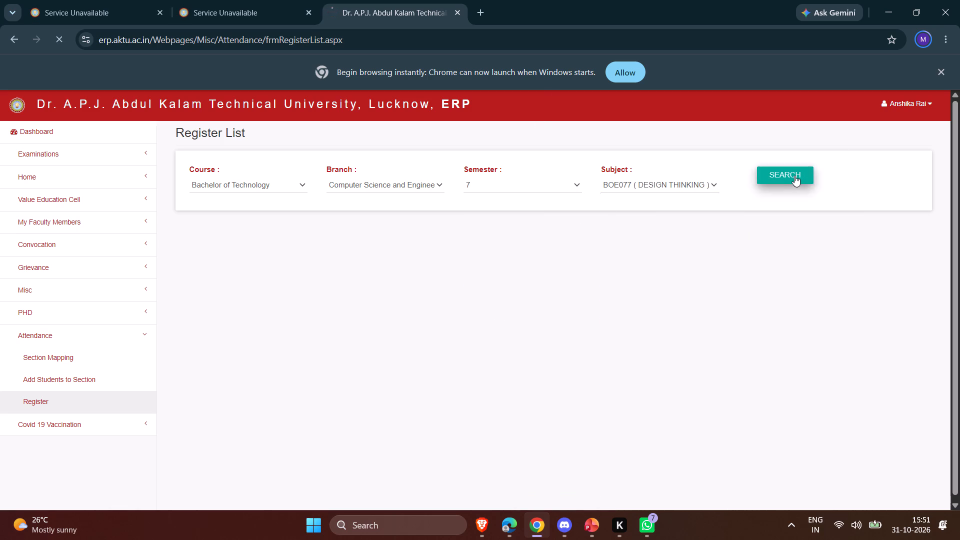
left_click(810, 258)
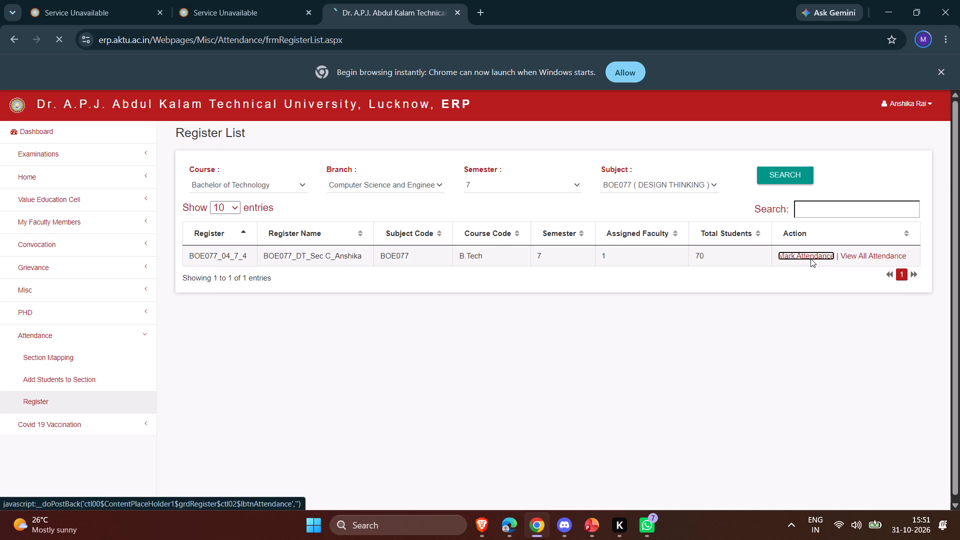
Set the attendance date to 8 September 2026.
left_click(247, 241)
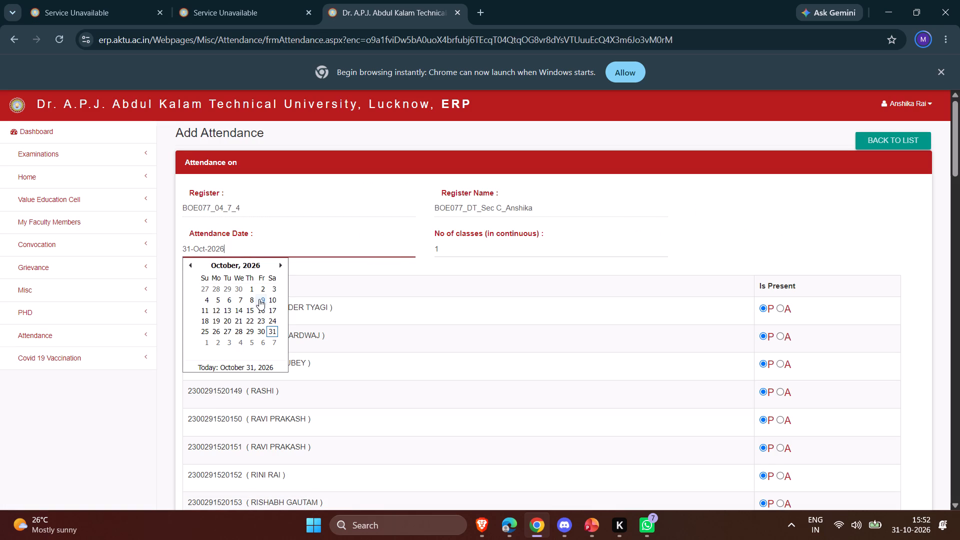
left_click(190, 263)
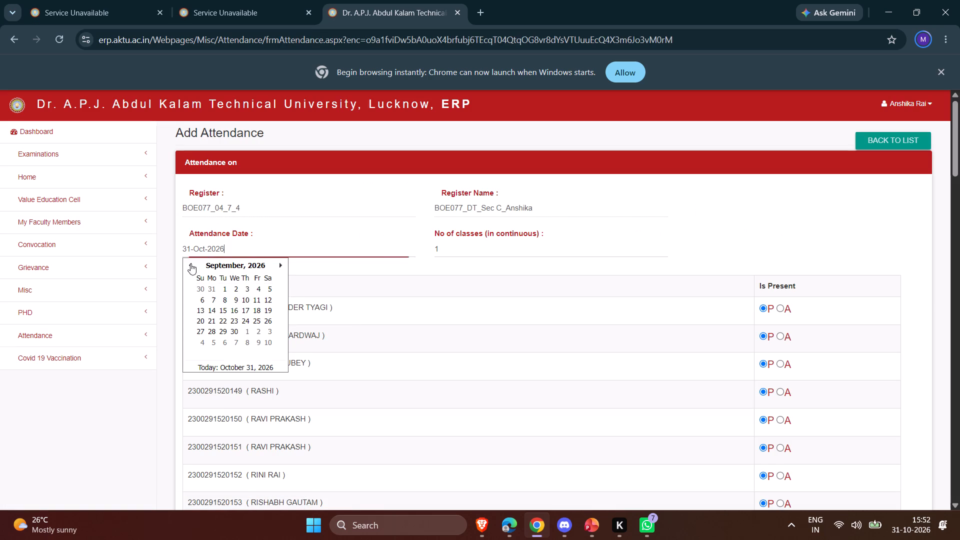
left_click(229, 300)
Mark the students with roll numbers ending 188, 149, 170 and 212 absent, setting the one ending 148 back to present.
scroll(412, 382, "down", 8)
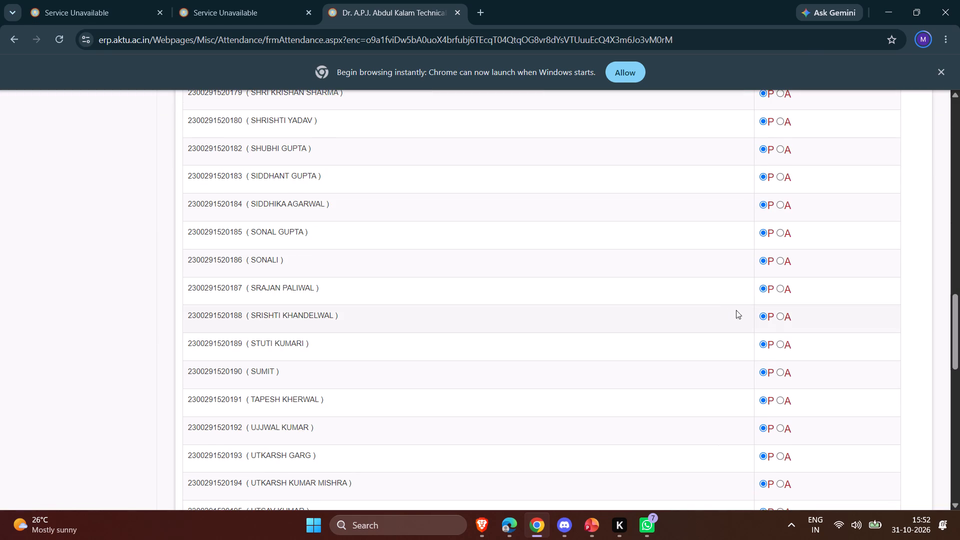
left_click(782, 316)
scroll(782, 316, "up", 11)
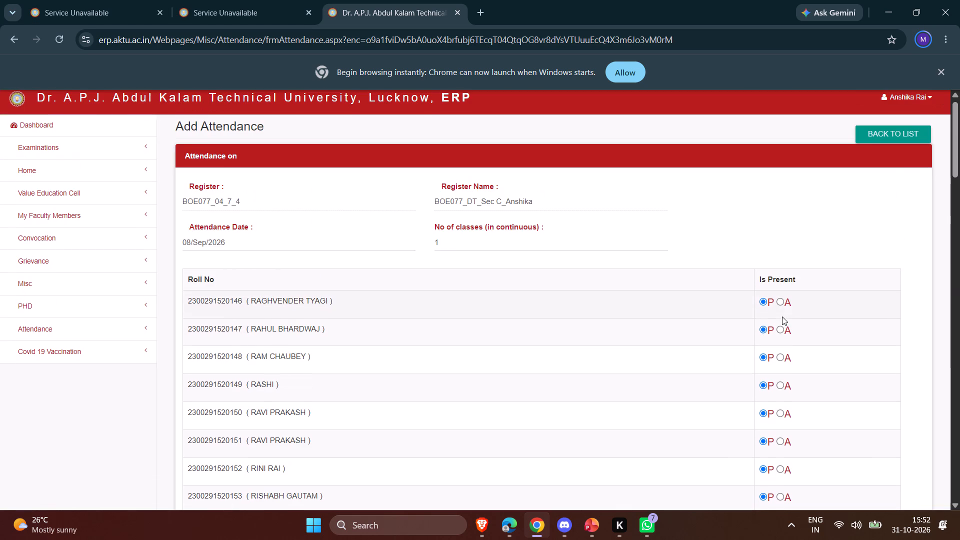
left_click(779, 355)
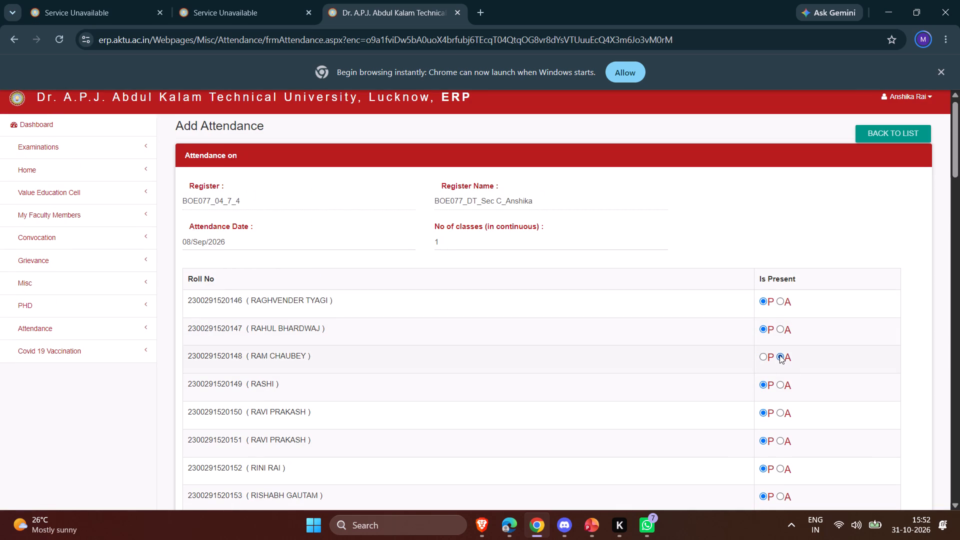
left_click(779, 355)
left_click(779, 387)
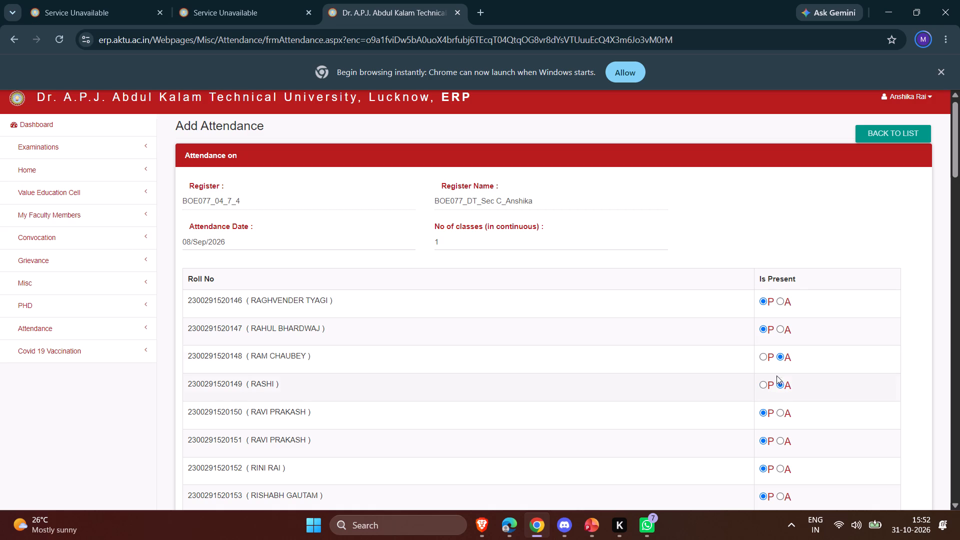
left_click(764, 358)
scroll(764, 358, "down", 6)
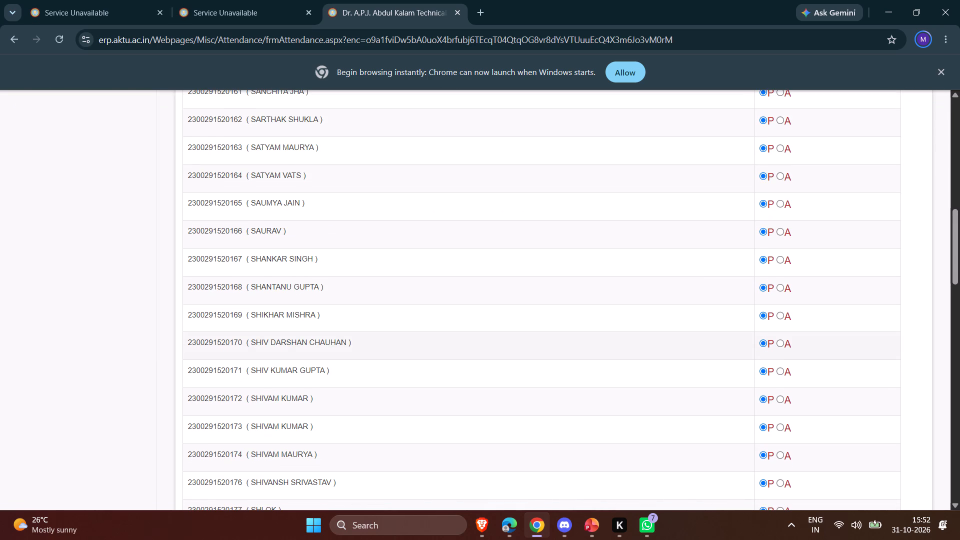
left_click(783, 343)
scroll(783, 343, "down", 1)
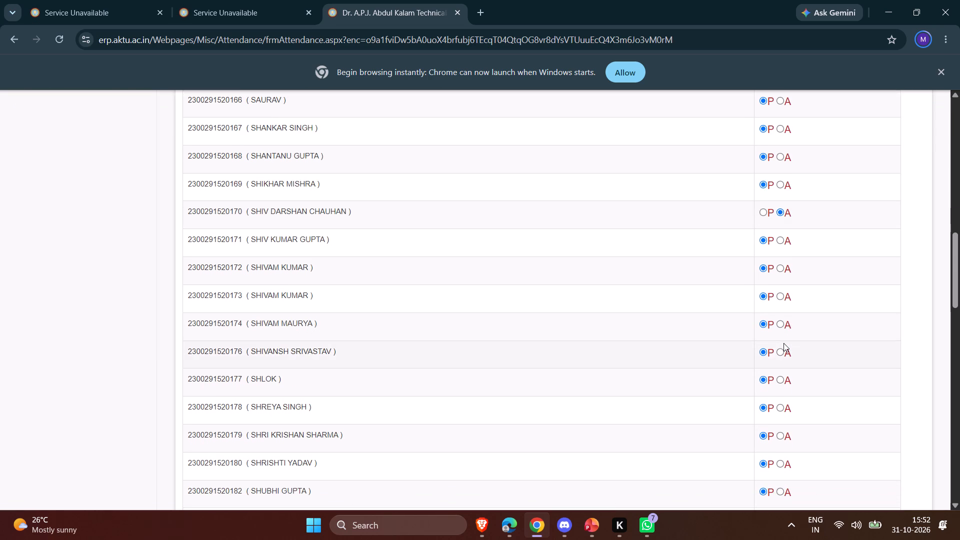
scroll(783, 343, "down", 8)
scroll(783, 343, "up", 1)
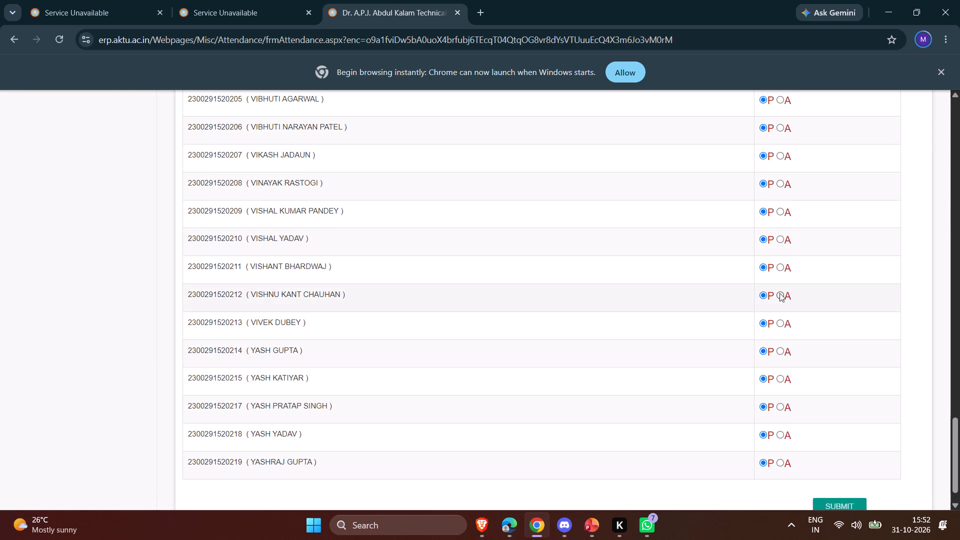
left_click(779, 293)
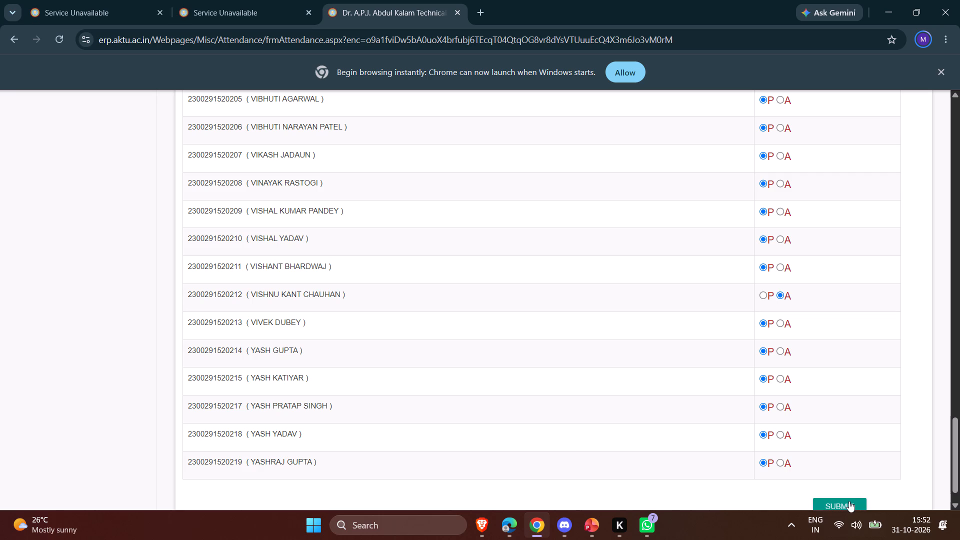
Submit the attendance for 8 September 2026 and close the confirmation, staying on the attendance form.
left_click(849, 501)
scroll(792, 445, "up", 14)
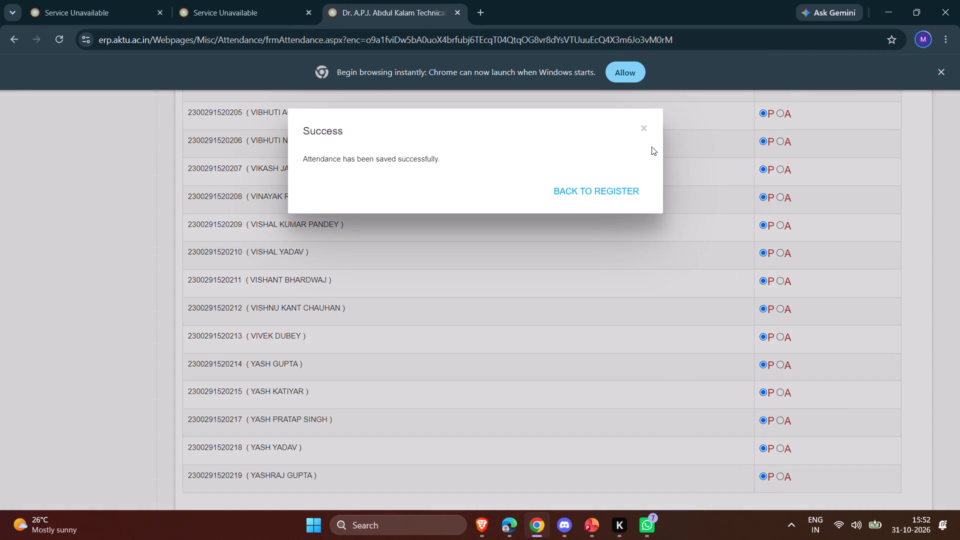
left_click(644, 131)
scroll(644, 131, "up", 10)
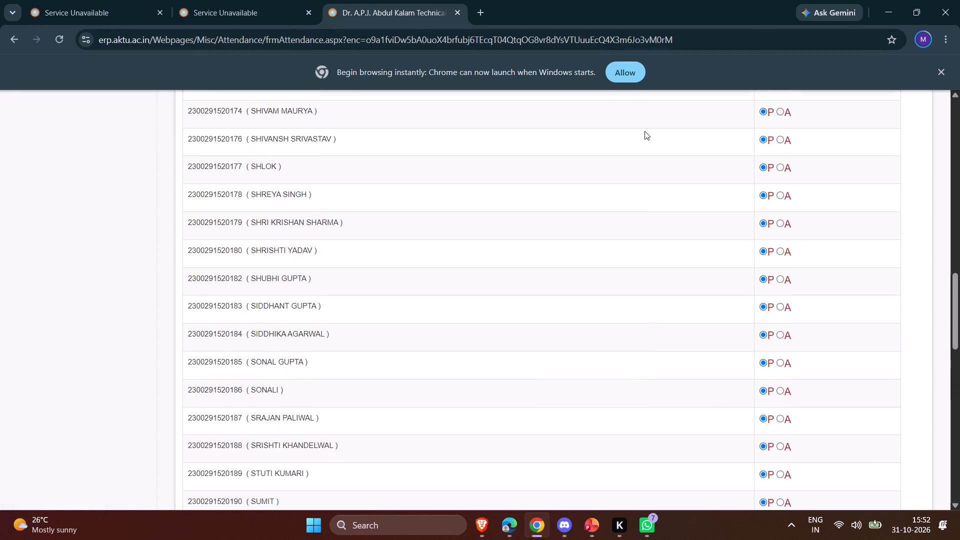
scroll(644, 131, "up", 4)
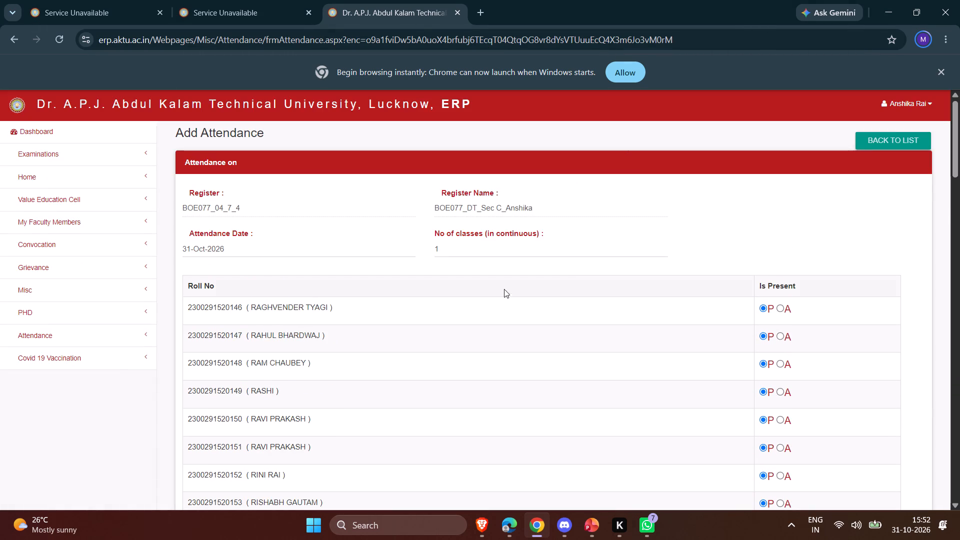
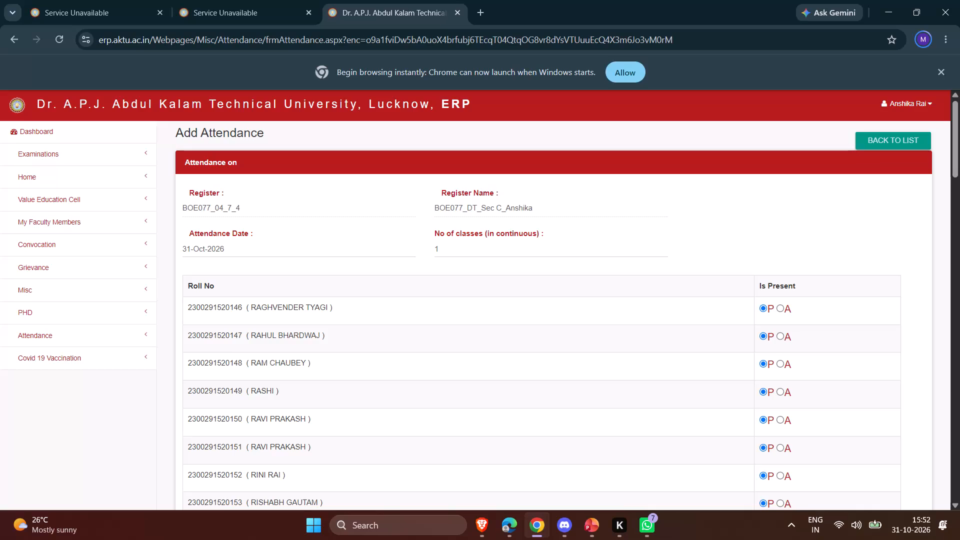
Go back to the register list and set the filters to Bachelor of Technology, Computer Science and Engineering, semester 7.
left_click(866, 148)
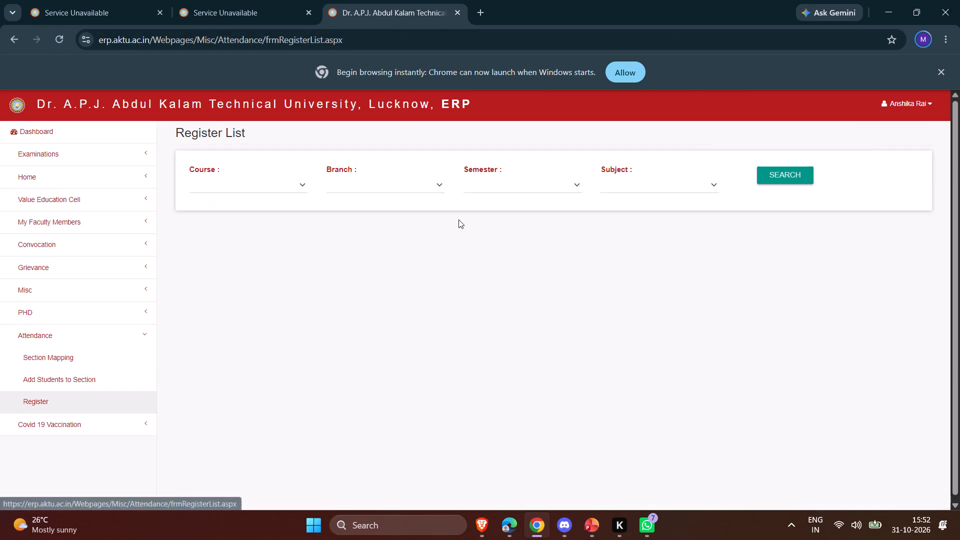
left_click(277, 178)
left_click(258, 215)
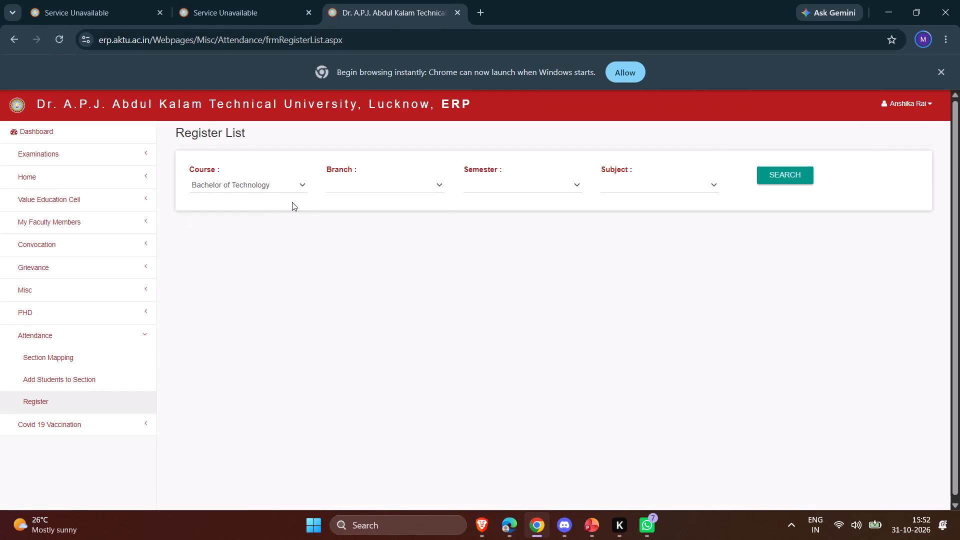
left_click(360, 187)
scroll(447, 373, "down", 1)
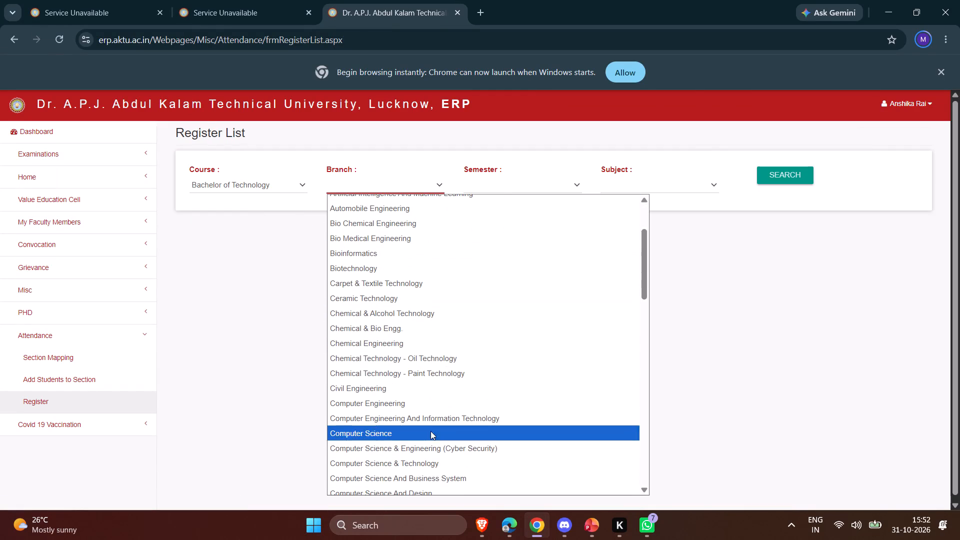
scroll(434, 446, "down", 1)
left_click(465, 440)
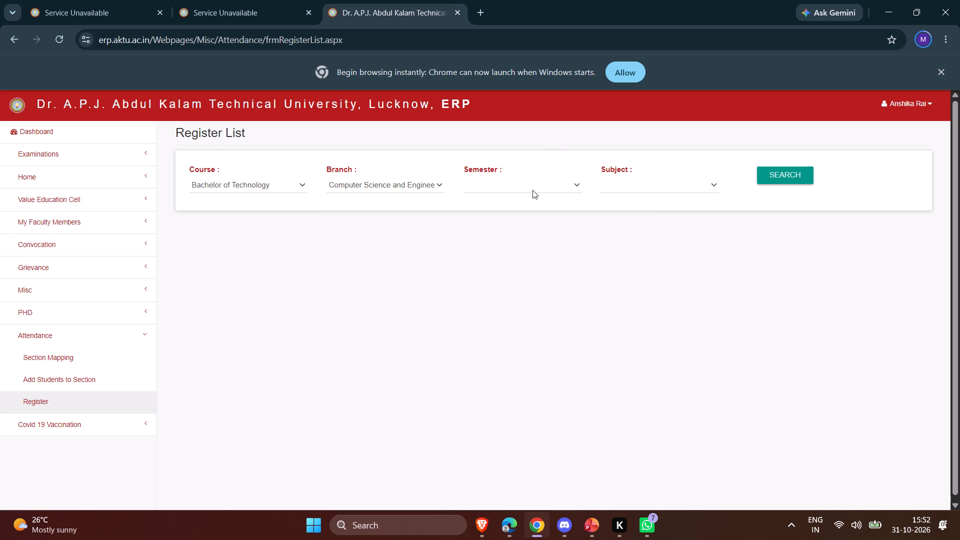
left_click(530, 196)
left_click(551, 186)
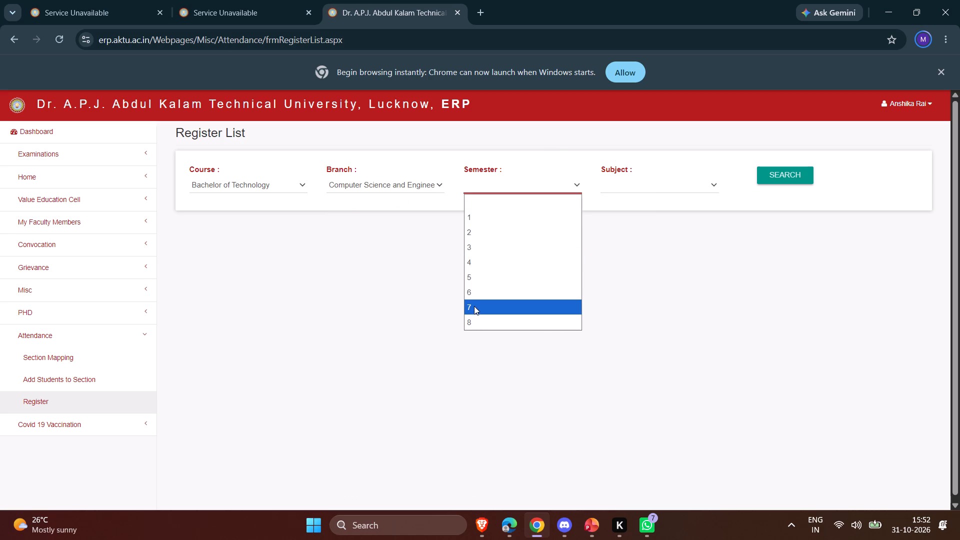
left_click(478, 307)
Search the register list for the subject BOE077 (Design Thinking) and open attendance marking for the Section C register.
left_click(635, 182)
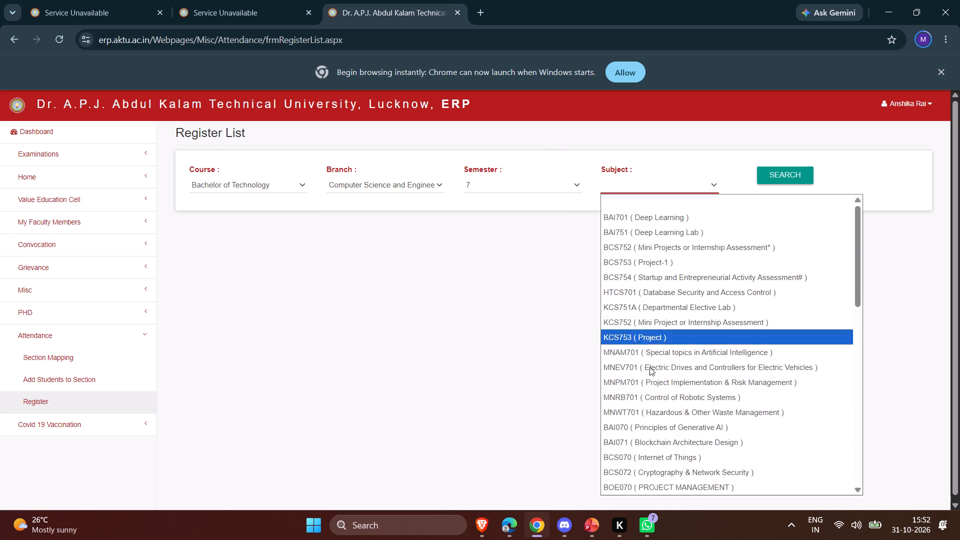
scroll(672, 410, "down", 2)
left_click(630, 445)
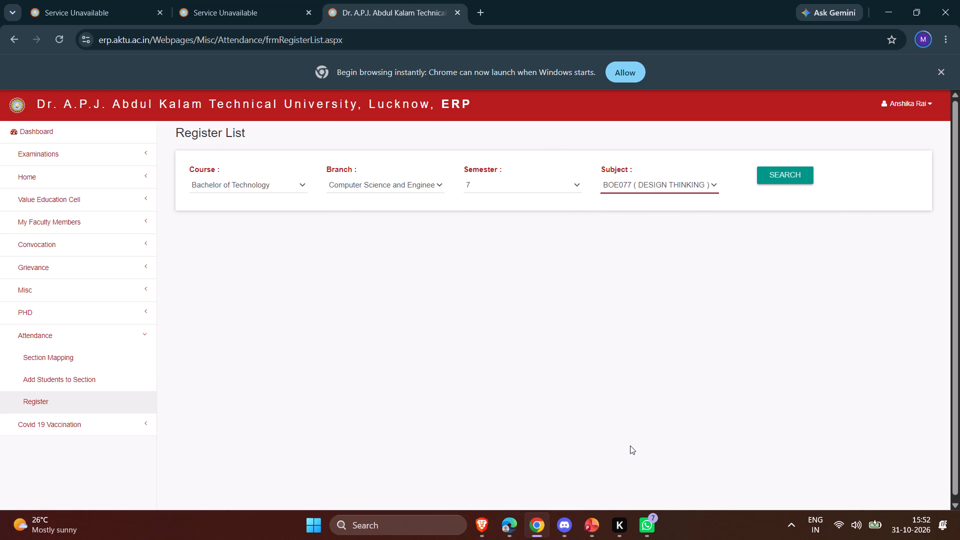
left_click(776, 171)
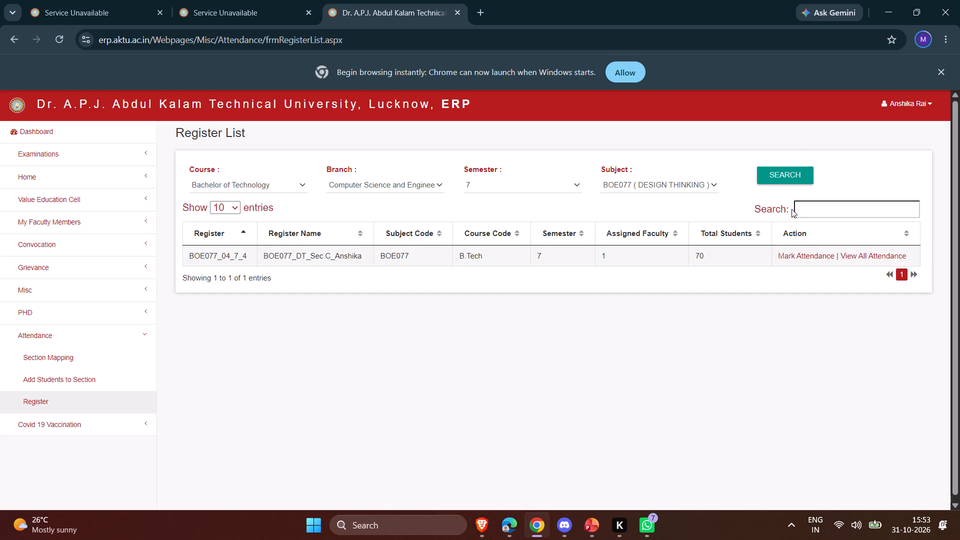
left_click(804, 254)
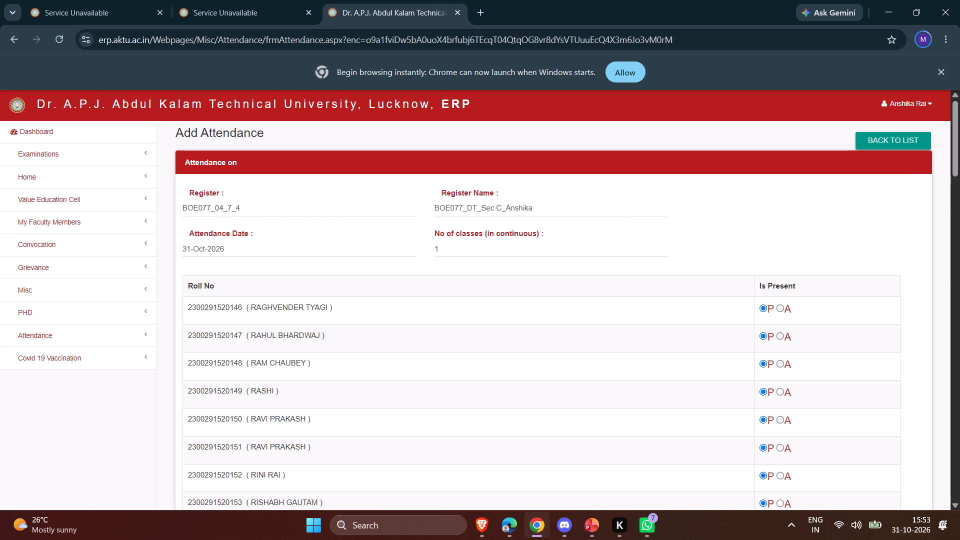
Set the attendance date to 14 September 2026.
left_click(222, 251)
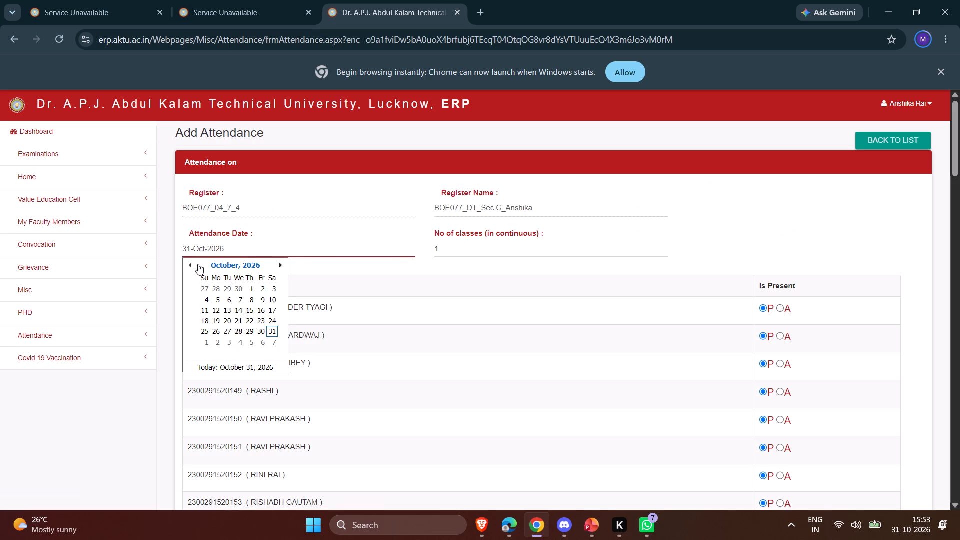
left_click(193, 264)
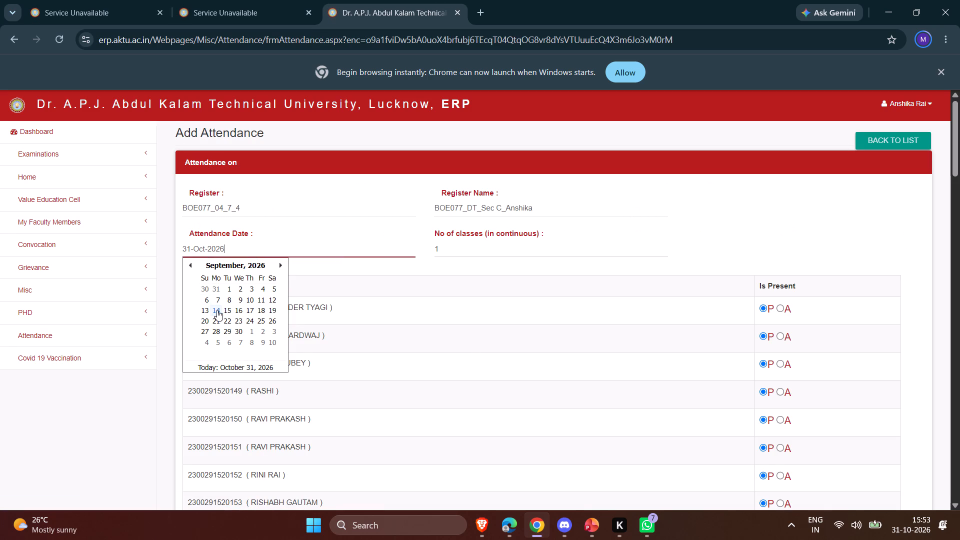
left_click(217, 310)
Mark the students with roll numbers ending 167 and 168 absent.
scroll(465, 347, "down", 5)
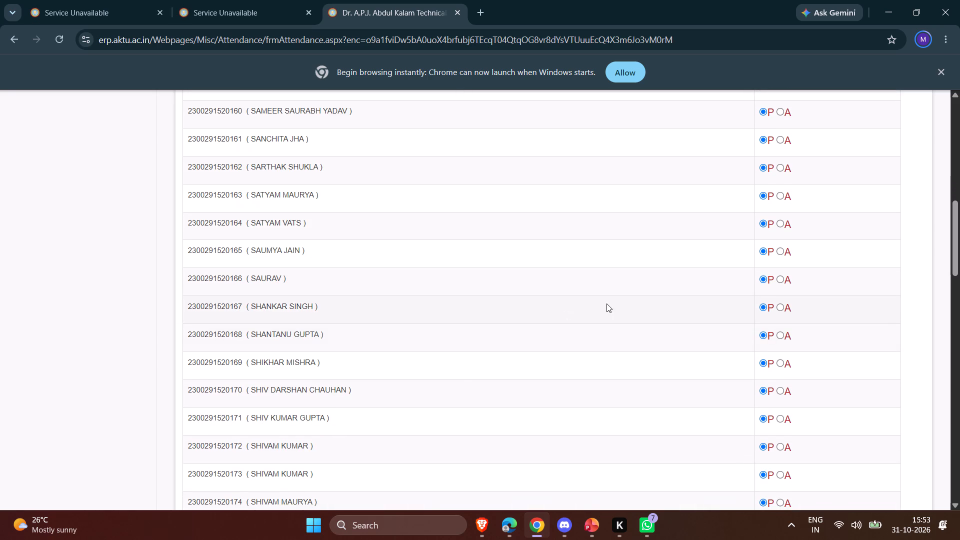
left_click_drag(779, 306, 780, 338)
left_click_drag(780, 338, 780, 337)
left_click_drag(780, 337, 780, 306)
left_click(780, 306)
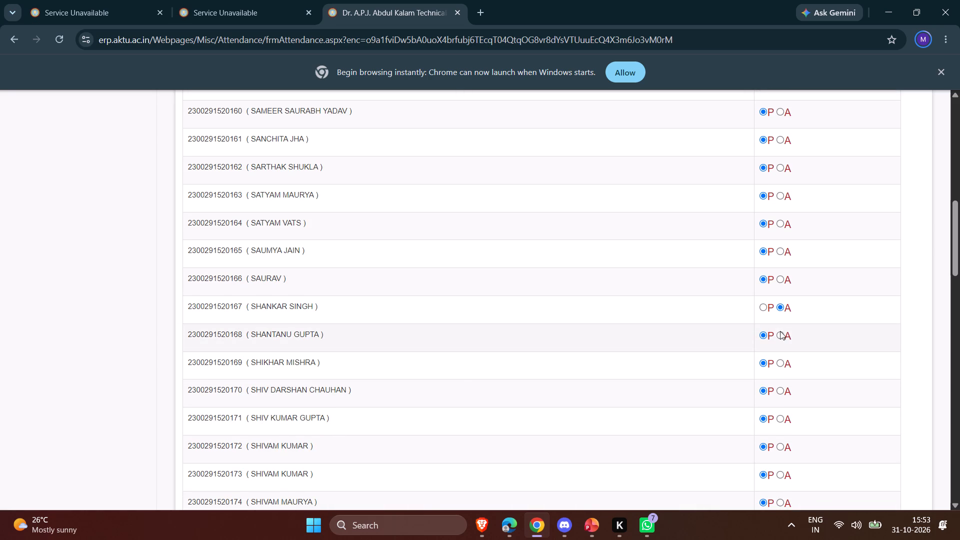
left_click(781, 334)
Submit the attendance for 14 September 2026 and return to the register list.
scroll(781, 334, "down", 16)
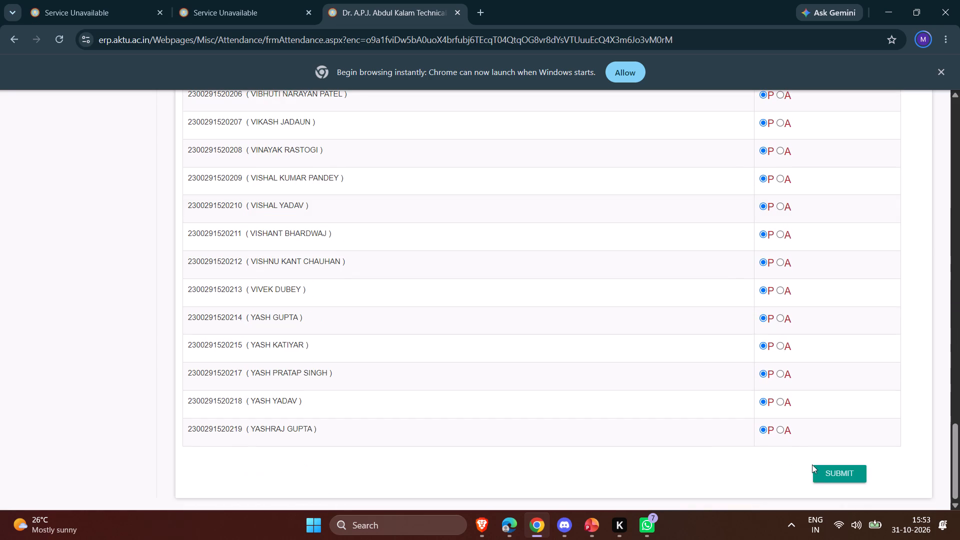
left_click(827, 479)
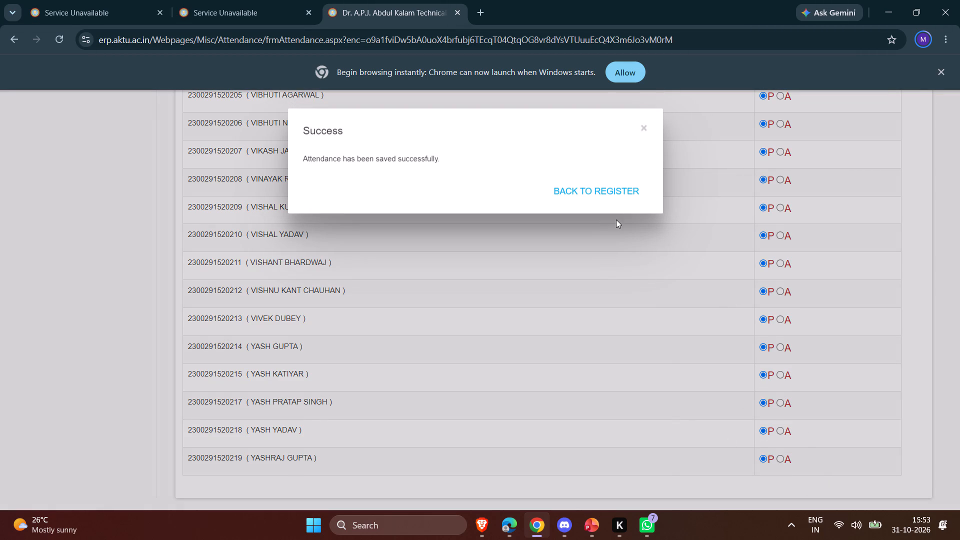
left_click_drag(608, 204, 597, 180)
left_click(597, 180)
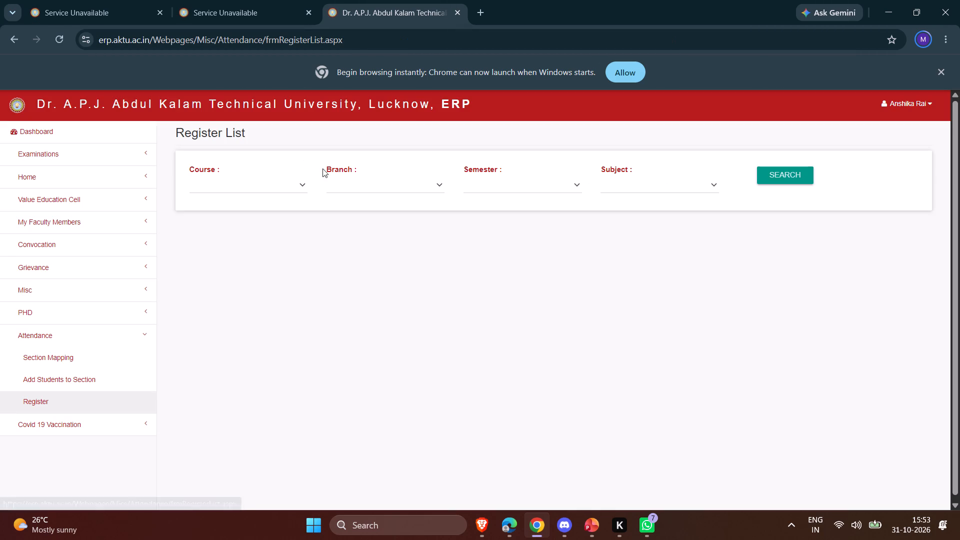
Set the register list filters to Bachelor of Technology, Computer Science and Engineering, semester 7.
left_click(295, 178)
left_click(278, 212)
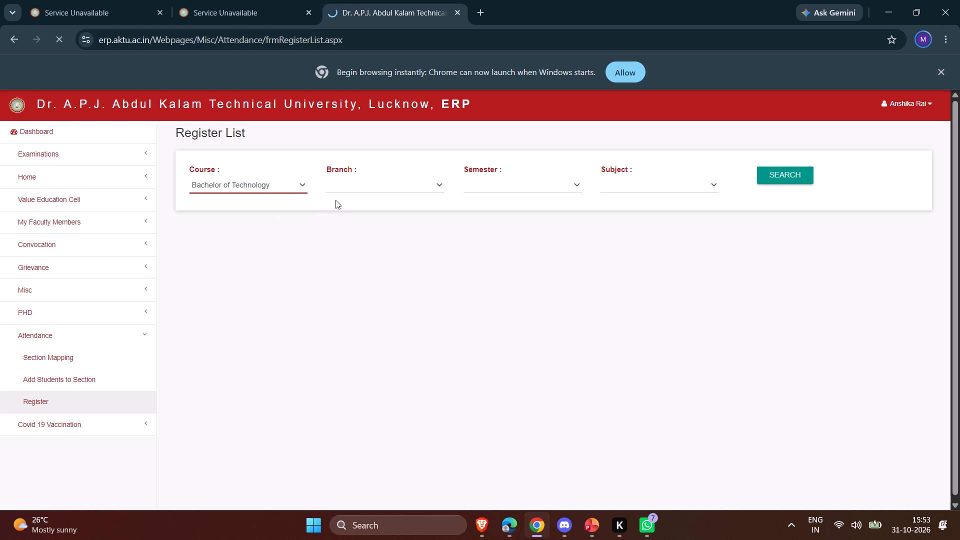
left_click(372, 194)
left_click(380, 191)
scroll(413, 341, "down", 1)
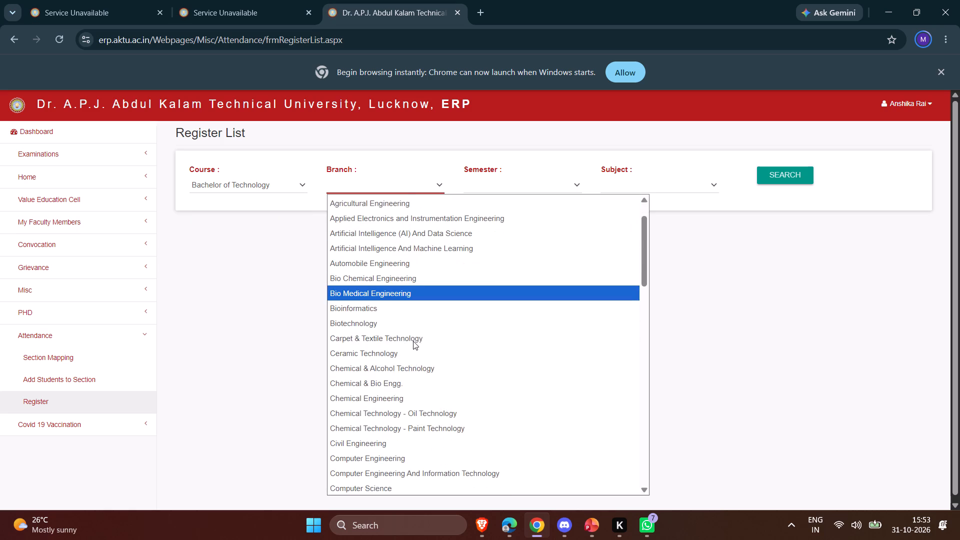
scroll(413, 341, "down", 2)
left_click(484, 437)
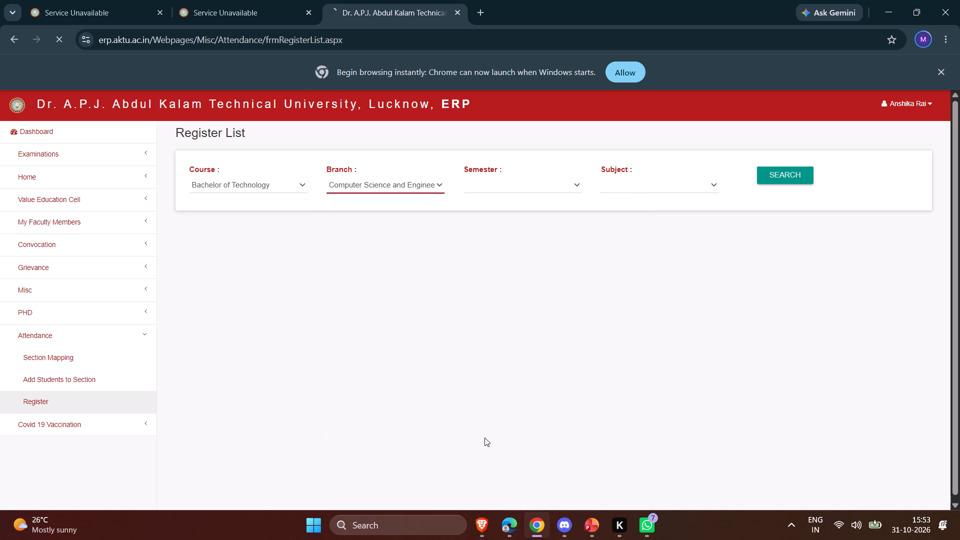
left_click(544, 187)
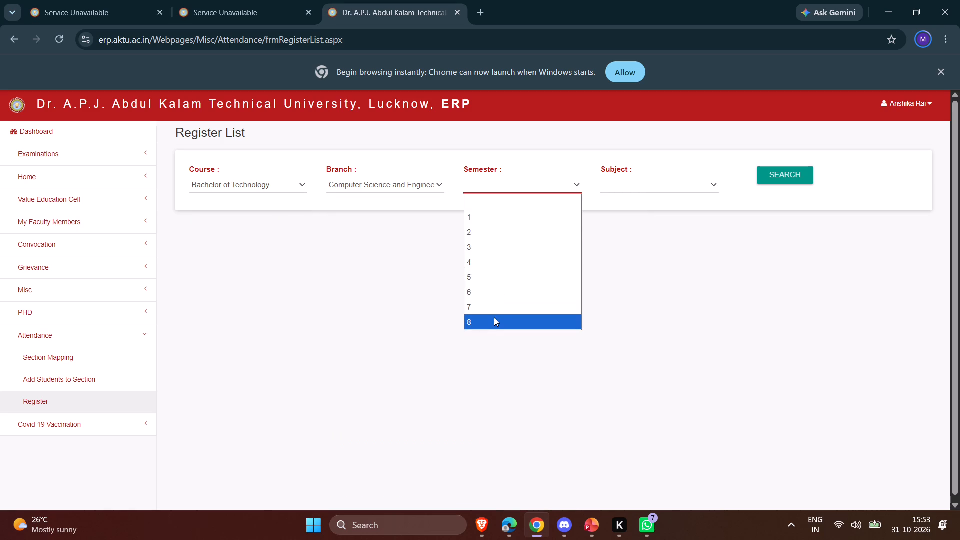
left_click(505, 312)
Search the register list for the subject BOE077 (Design Thinking) and open attendance marking for the Section C register.
left_click(663, 186)
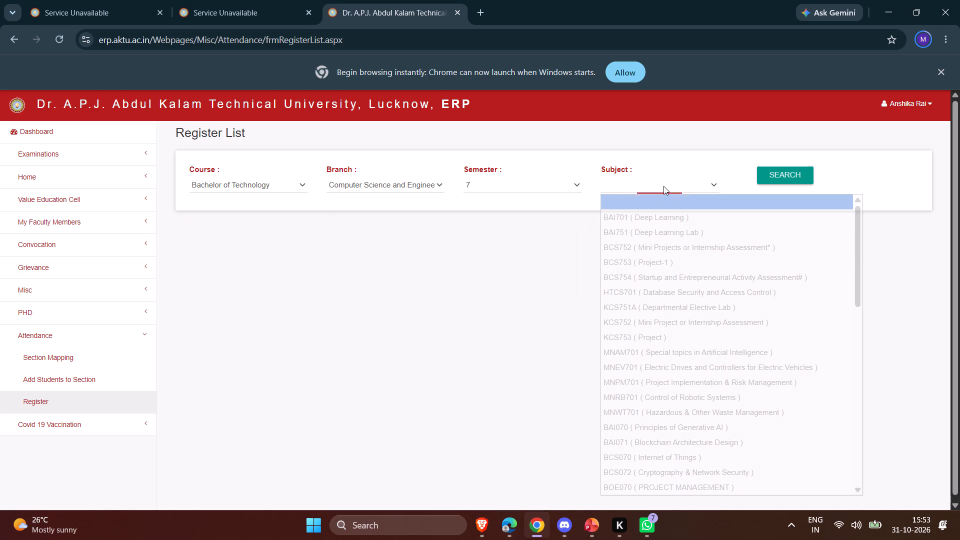
scroll(664, 250, "down", 2)
left_click(682, 390)
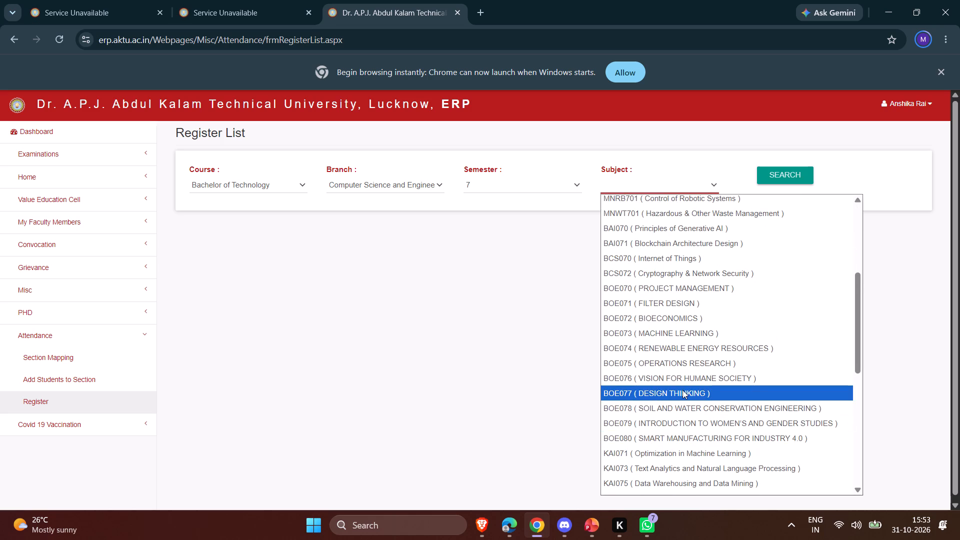
left_click(776, 178)
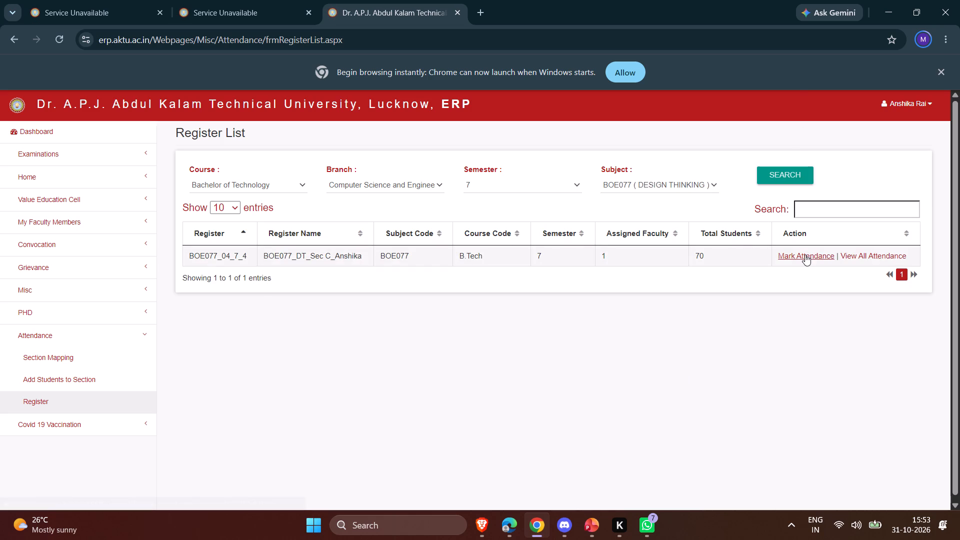
left_click(805, 254)
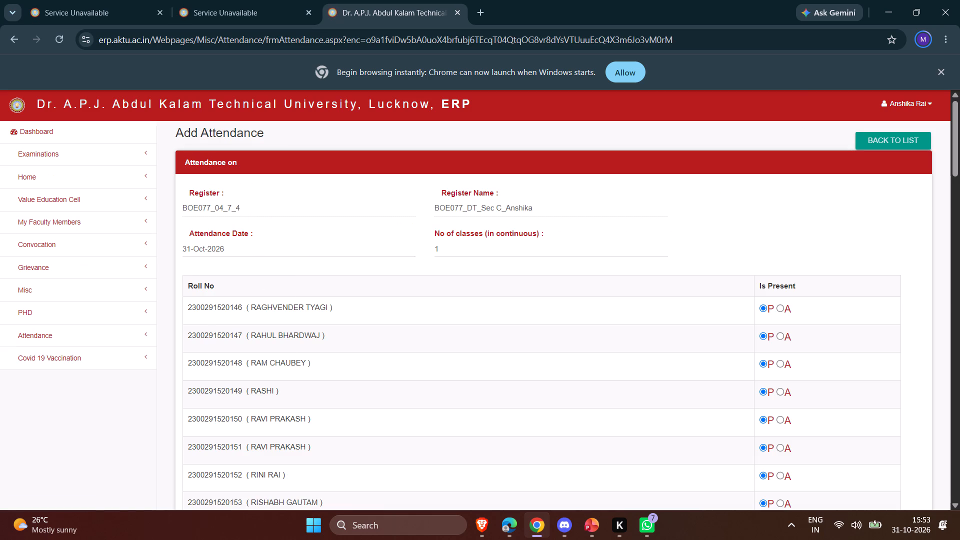
Set the attendance date to 15 September 2026.
left_click(227, 248)
left_click(194, 264)
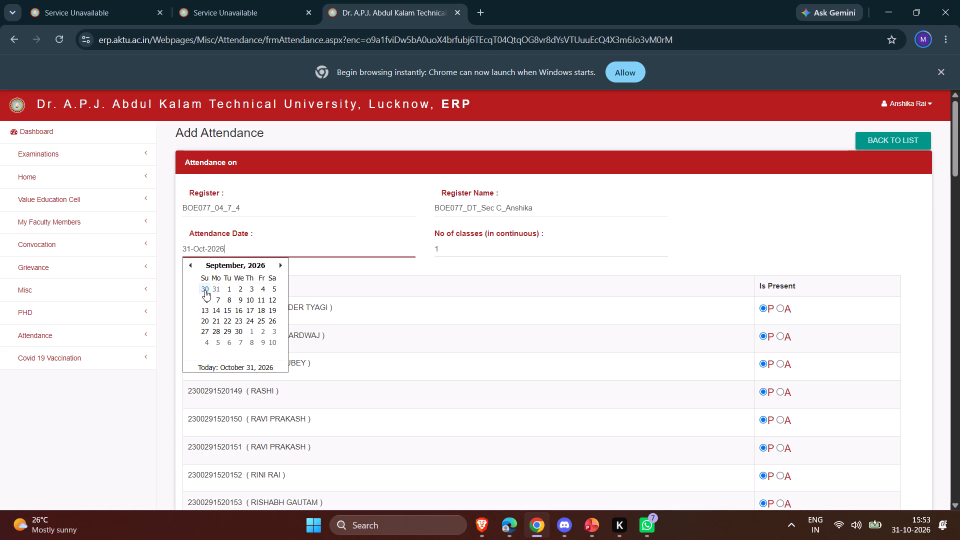
left_click(229, 310)
Mark the students with roll numbers ending 182, 183, 218 and 215 absent.
scroll(405, 335, "down", 5)
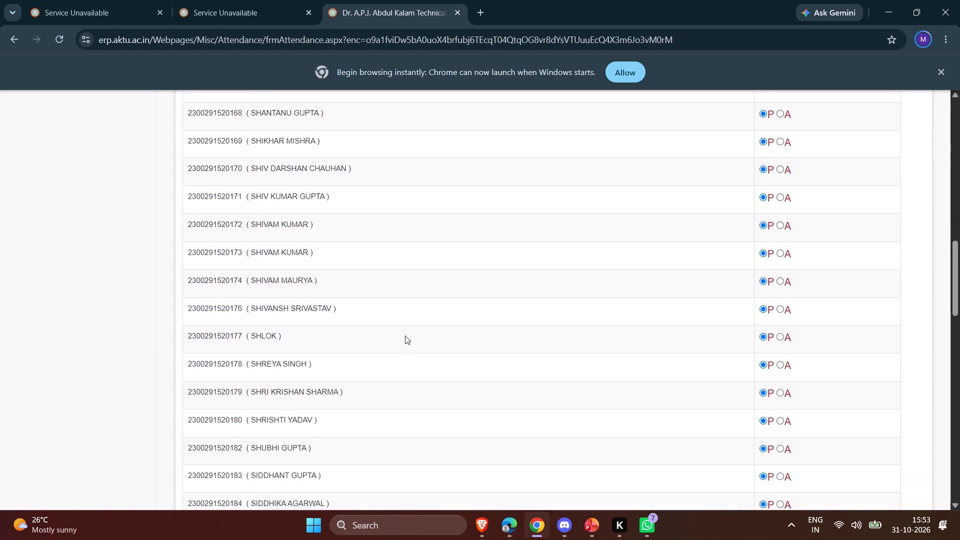
scroll(405, 335, "right", 1)
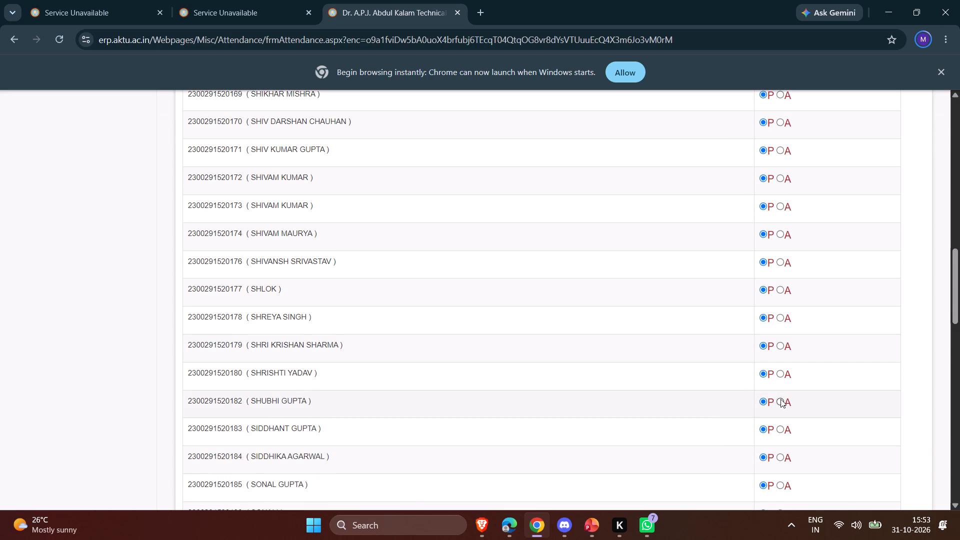
left_click(780, 399)
left_click(781, 428)
scroll(781, 428, "up", 7)
scroll(781, 428, "down", 1)
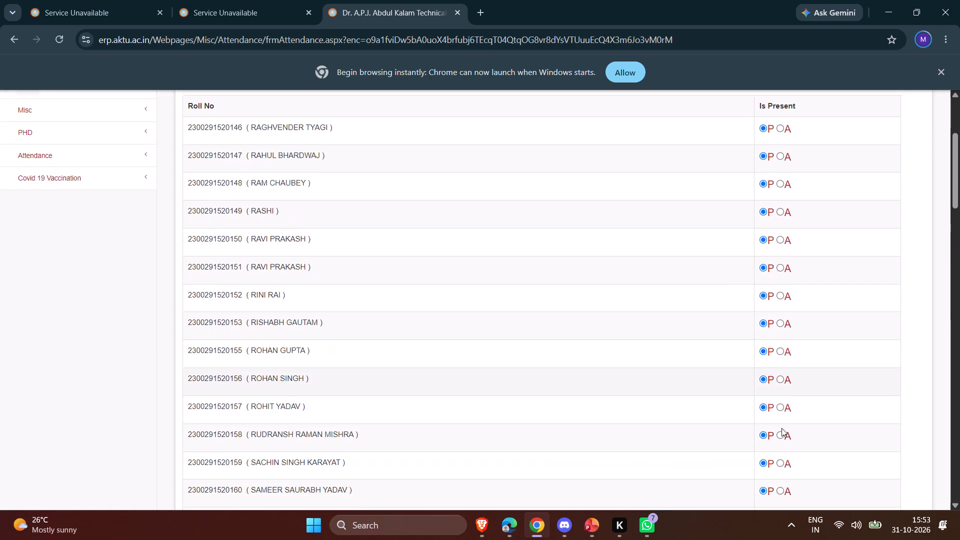
scroll(781, 428, "down", 1)
scroll(825, 486, "down", 13)
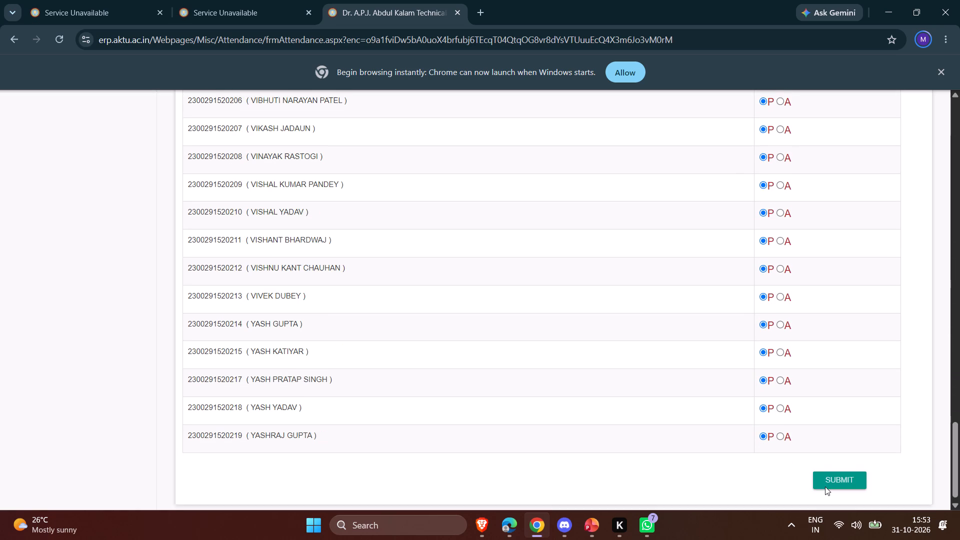
left_click(778, 400)
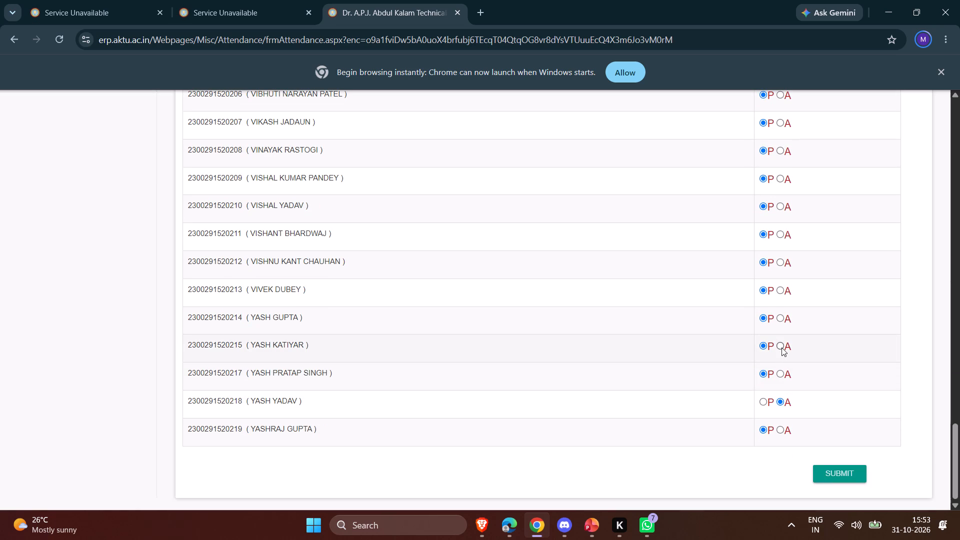
left_click(780, 346)
Submit the attendance for 15 September 2026 and return to the register list.
left_click_drag(823, 463, 859, 521)
left_click(836, 469)
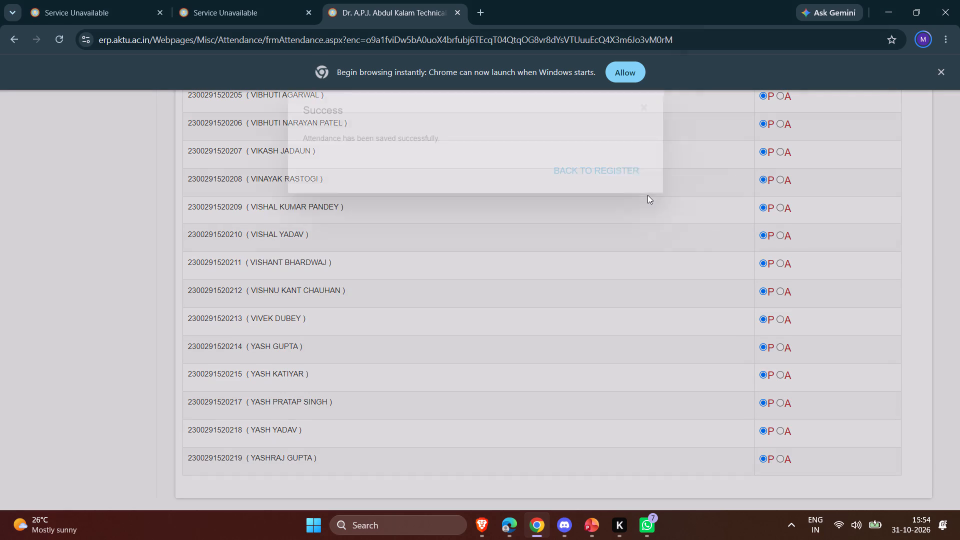
left_click(601, 181)
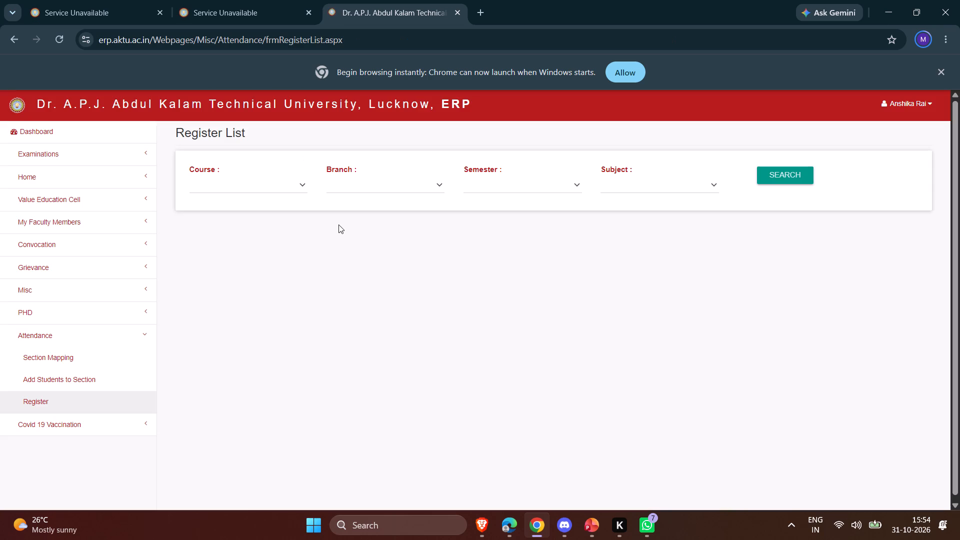
Search the register list for Bachelor of Technology, Computer Science and Engineering (Artificial Intelligence), semester 7, subject BOE077 (Design Thinking).
left_click(300, 183)
left_click(286, 213)
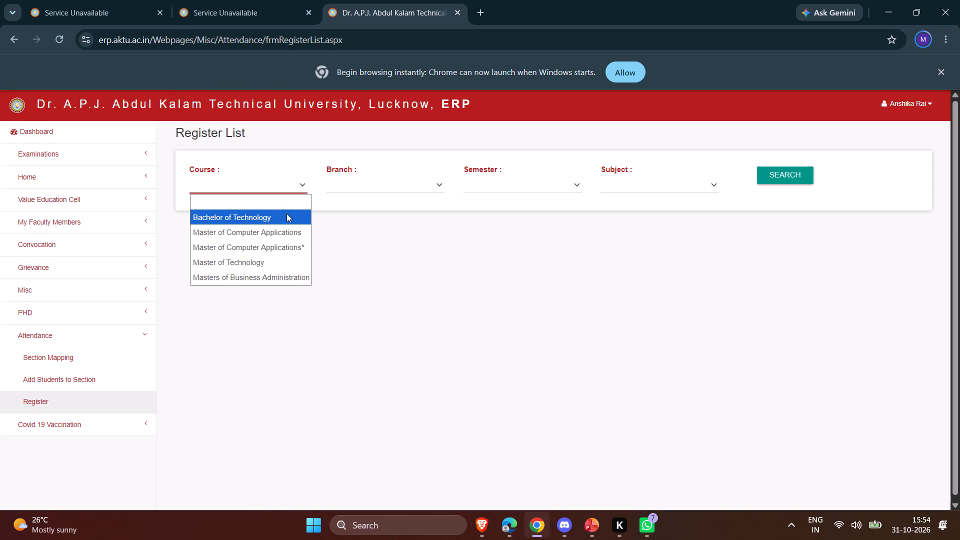
left_click(402, 185)
scroll(424, 334, "down", 2)
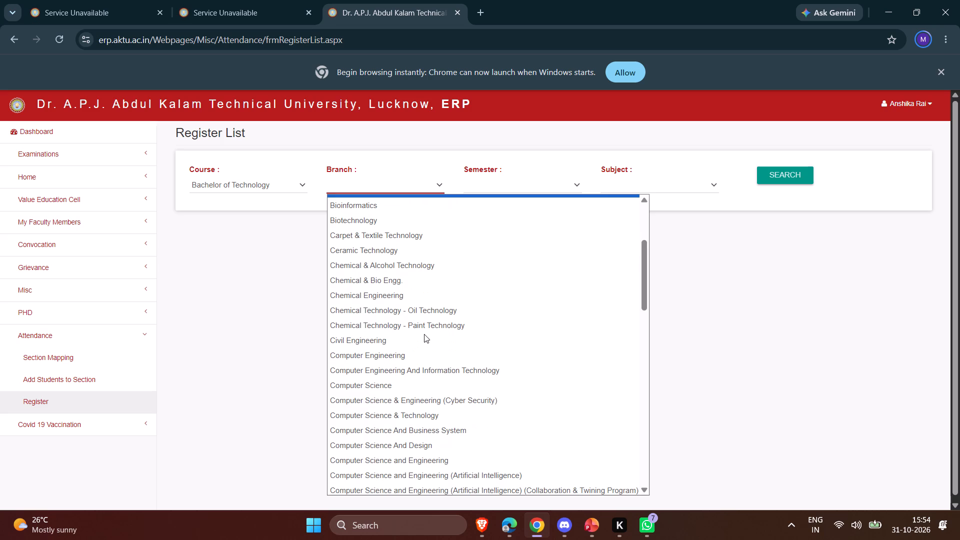
left_click(504, 472)
left_click(516, 182)
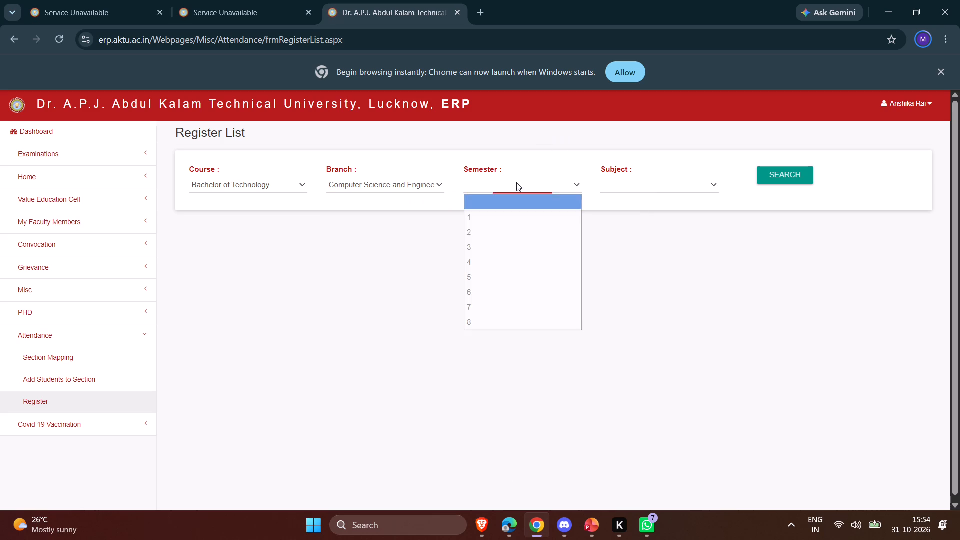
left_click(496, 301)
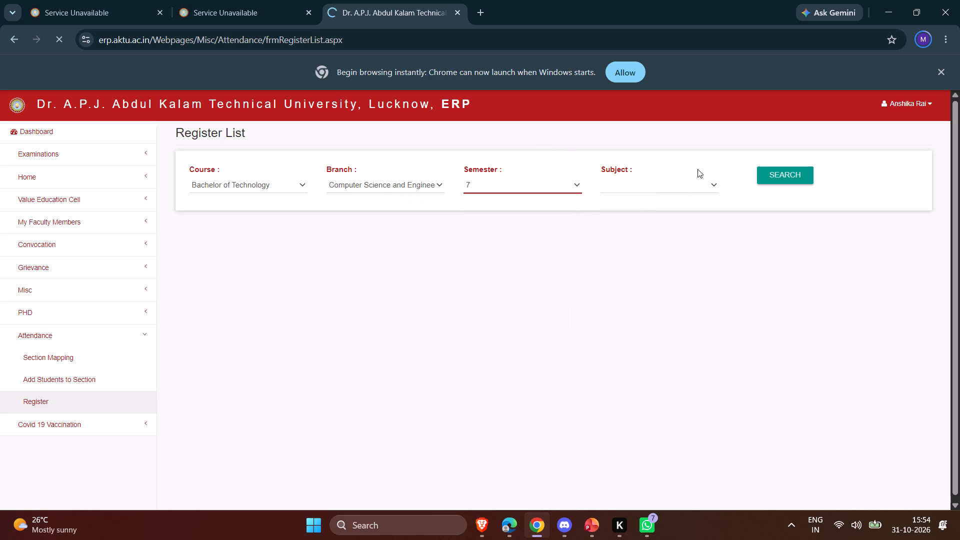
left_click(698, 186)
scroll(658, 358, "down", 2)
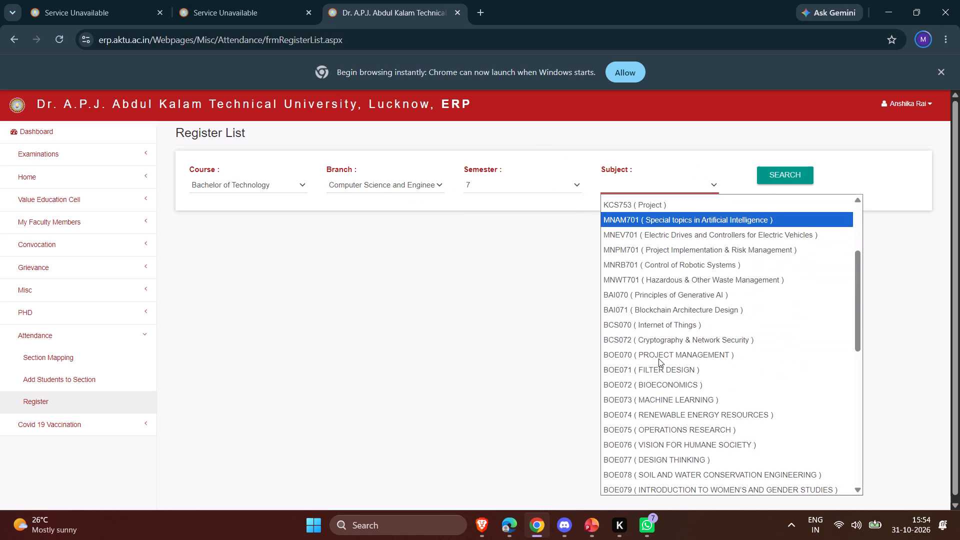
left_click(668, 461)
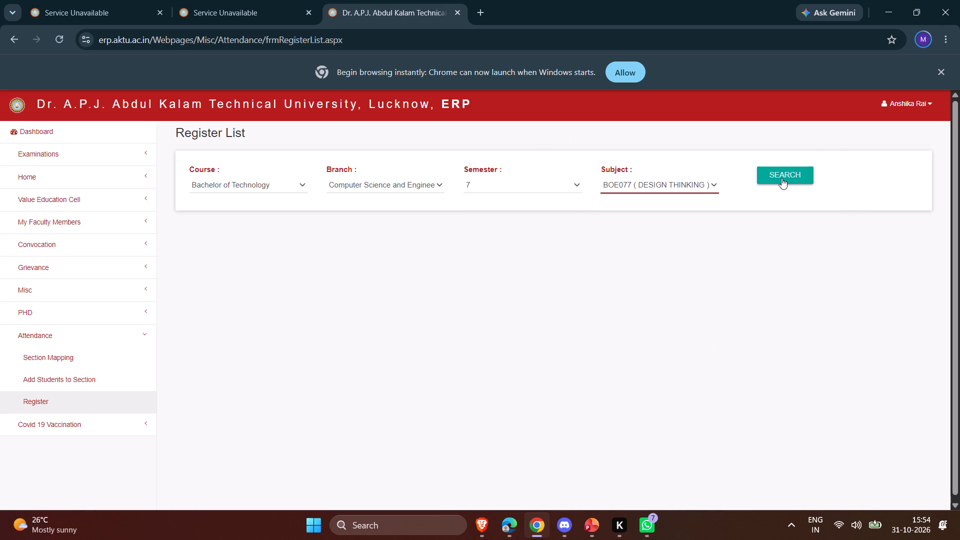
left_click(781, 178)
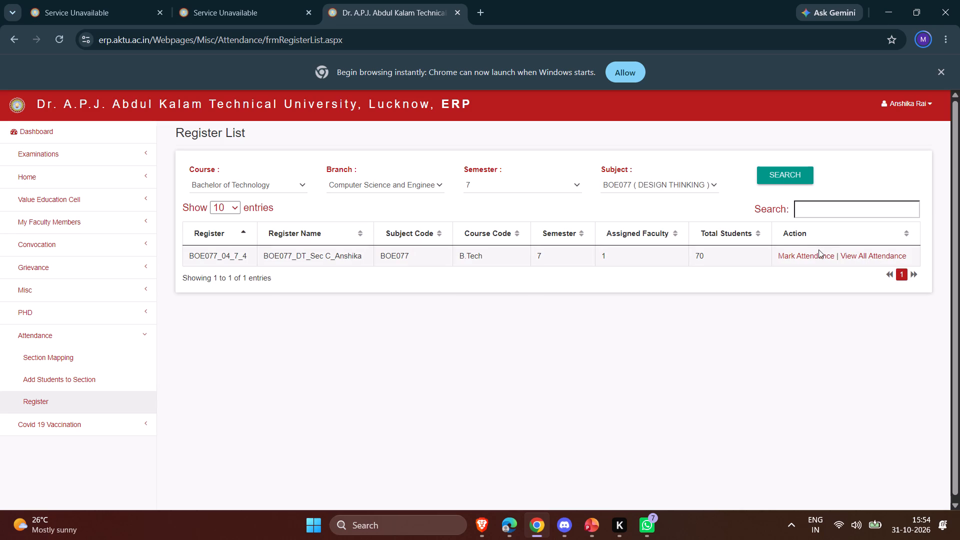
Open attendance marking for the BOE077 Design Thinking Section C register.
left_click(818, 249)
left_click(816, 252)
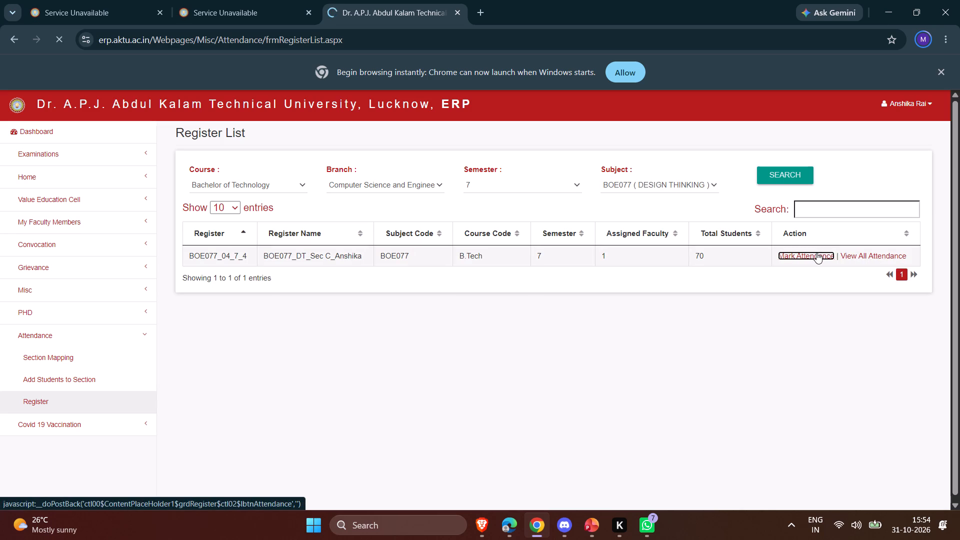
Set the attendance date to 16 September 2026.
scroll(706, 347, "down", 1)
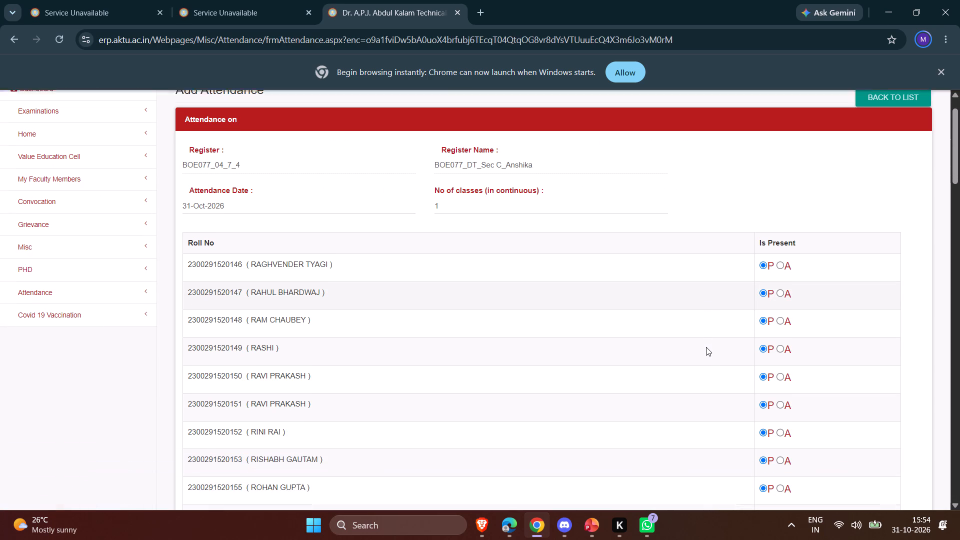
scroll(706, 347, "down", 3)
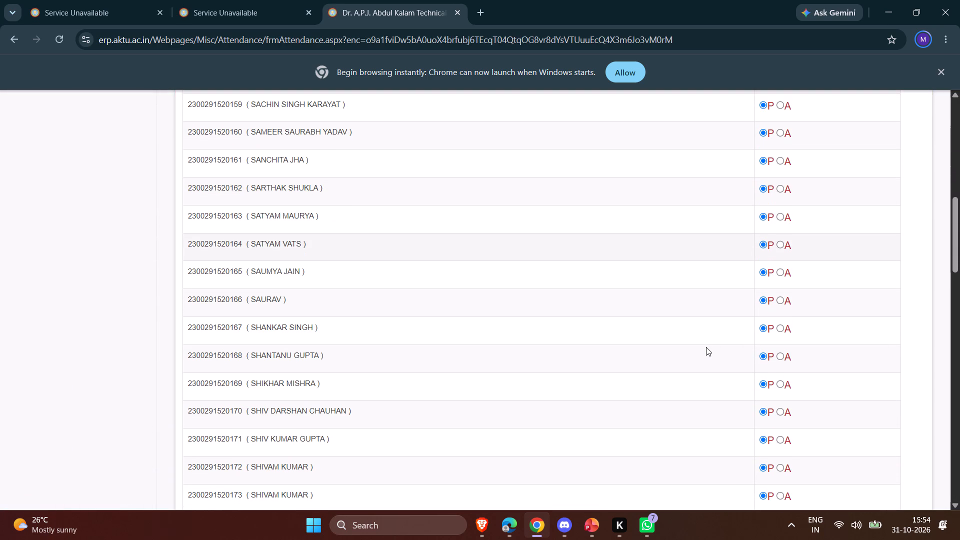
scroll(706, 347, "down", 2)
scroll(706, 347, "up", 8)
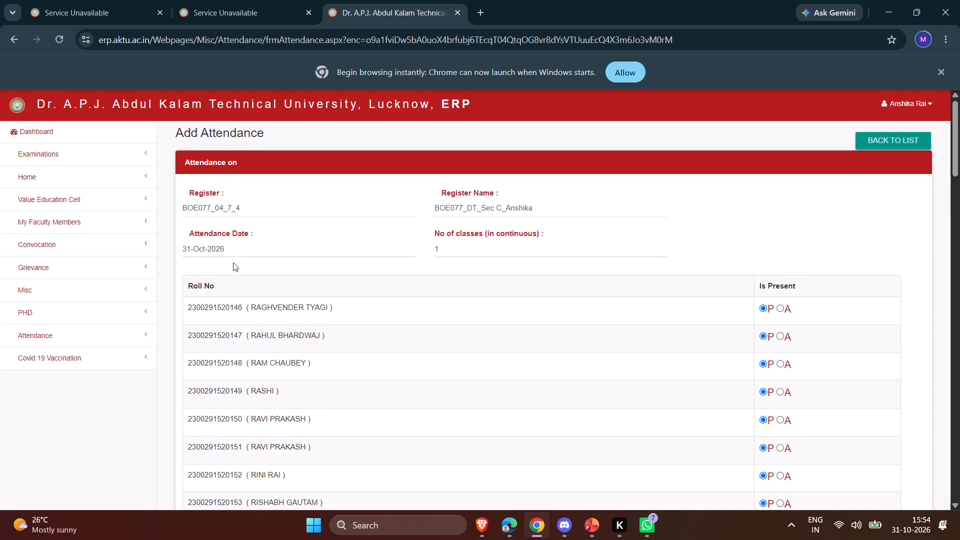
left_click(216, 247)
double_click(189, 266)
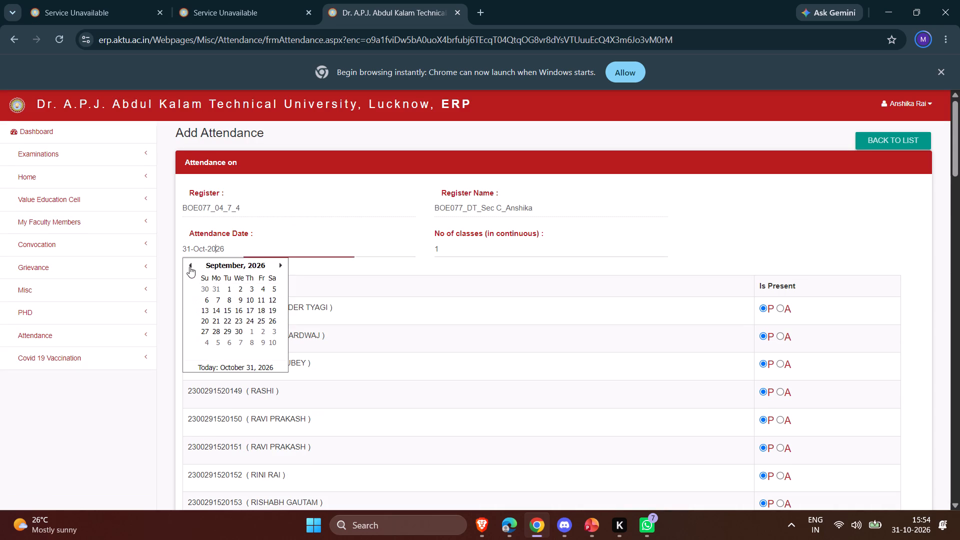
left_click(189, 266)
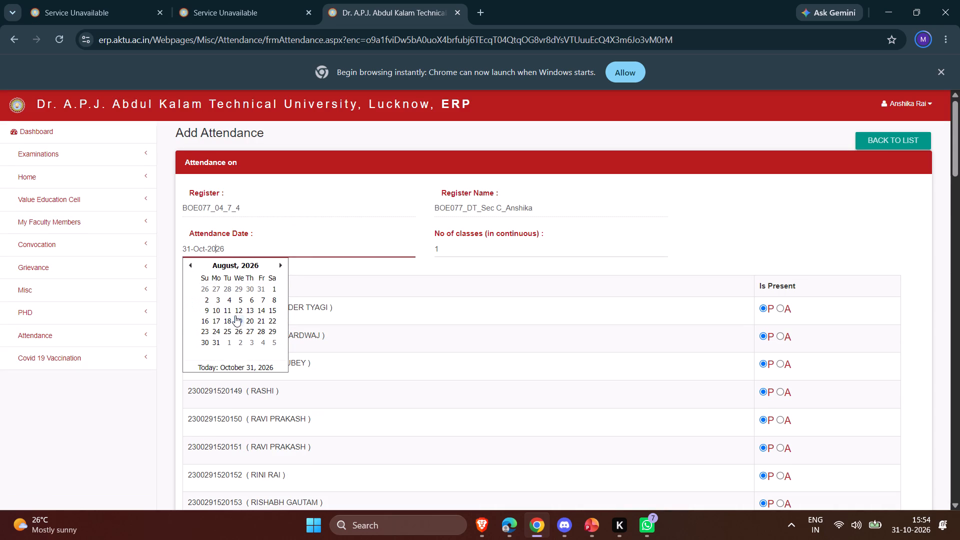
left_click(281, 267)
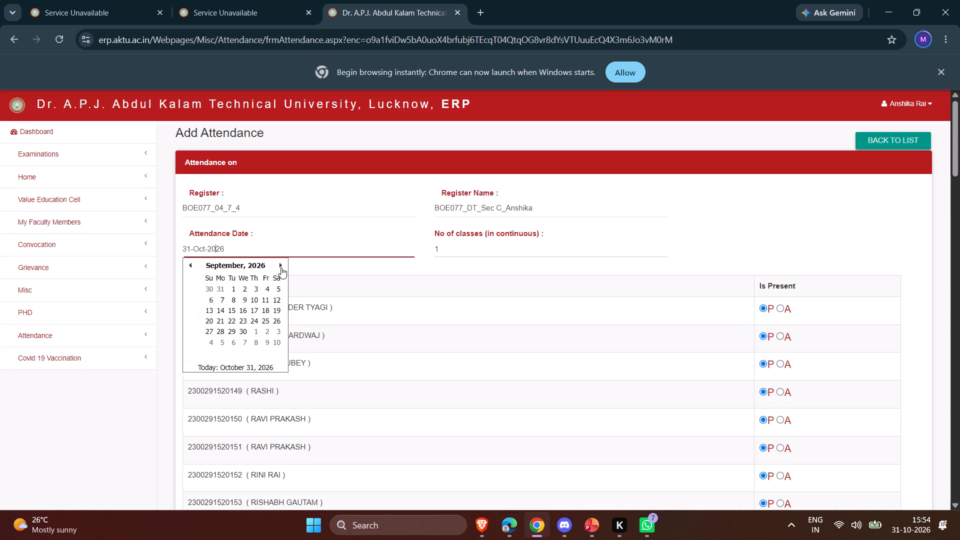
left_click(239, 312)
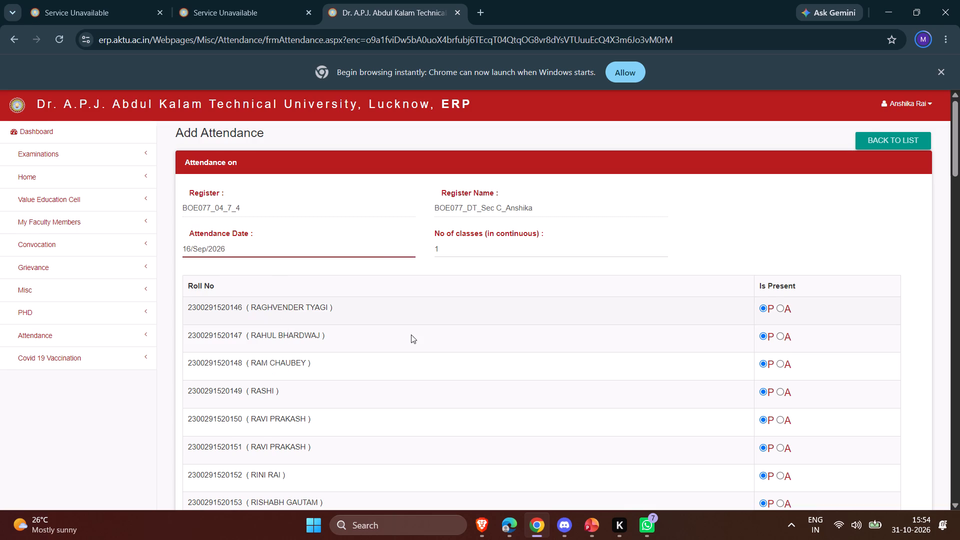
Mark the students with roll numbers ending 177 and 166 absent.
scroll(411, 334, "down", 7)
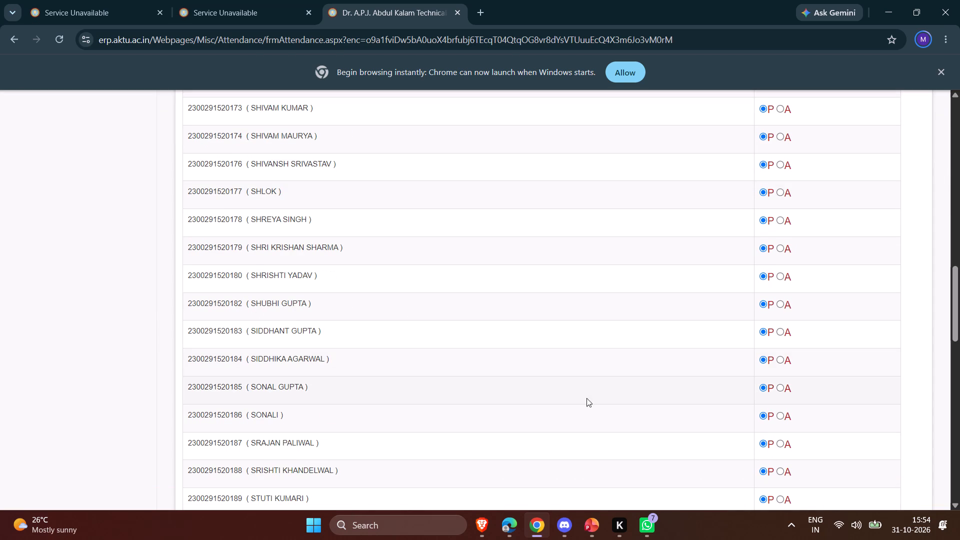
scroll(654, 350, "up", 1)
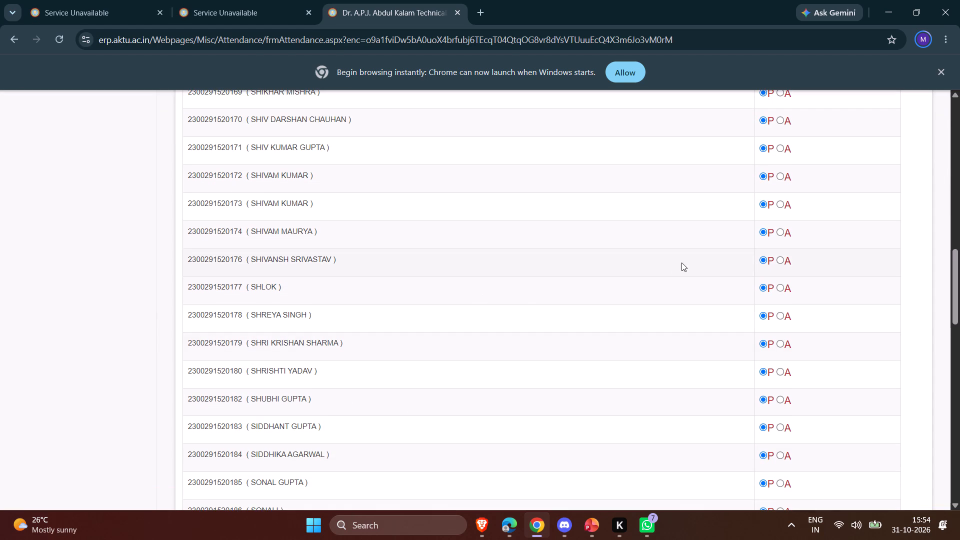
left_click(782, 288)
scroll(782, 288, "up", 2)
scroll(782, 288, "down", 1)
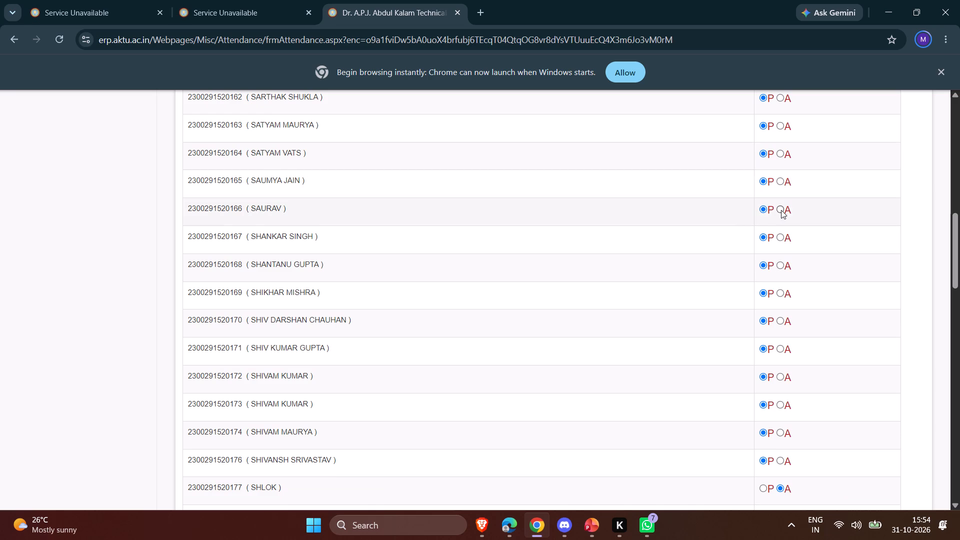
left_click(779, 210)
Submit the attendance for 16 September 2026 and go back to the register list.
scroll(779, 210, "down", 7)
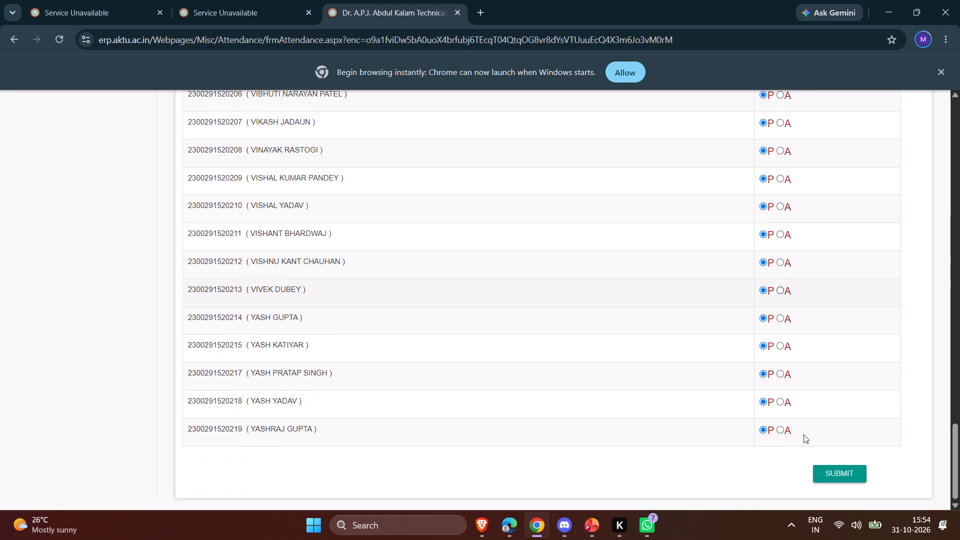
left_click(857, 478)
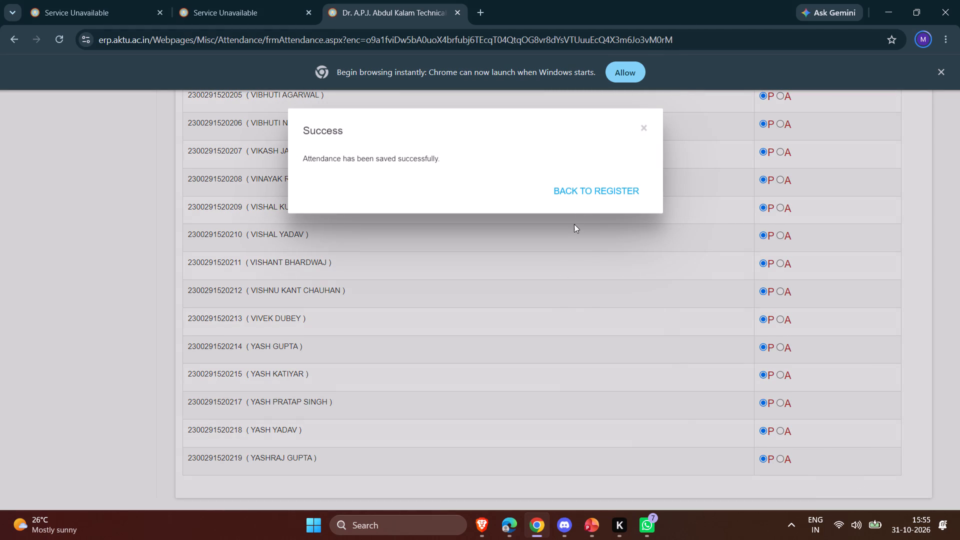
left_click(573, 195)
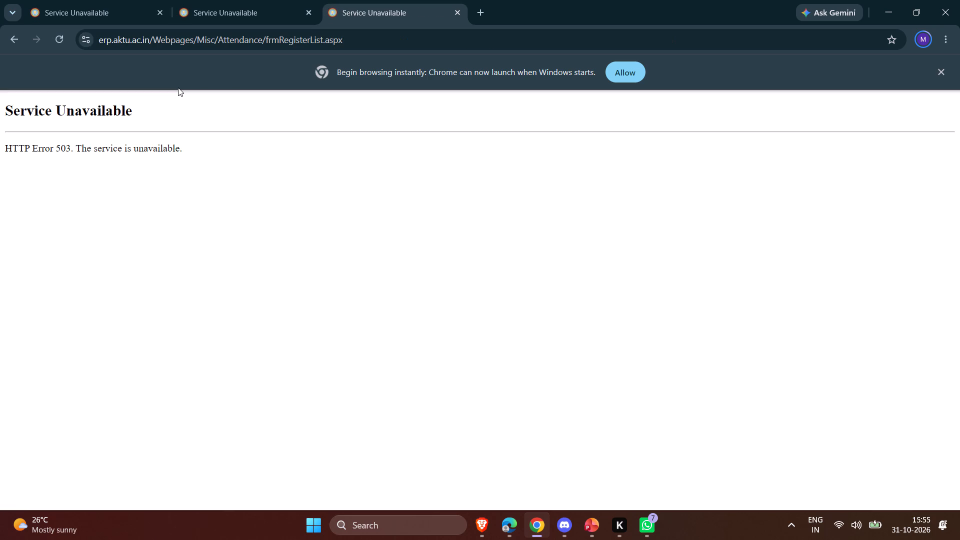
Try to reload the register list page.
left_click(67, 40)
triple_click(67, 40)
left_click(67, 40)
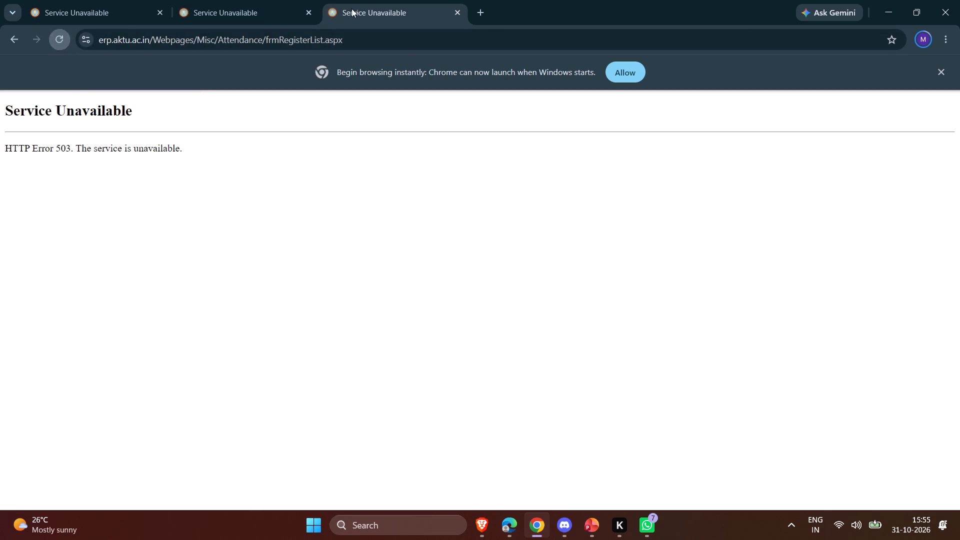
Search the web for "aktu erp" in a new browser tab.
left_click(481, 19)
type("aktu")
key("space")
key("Return")
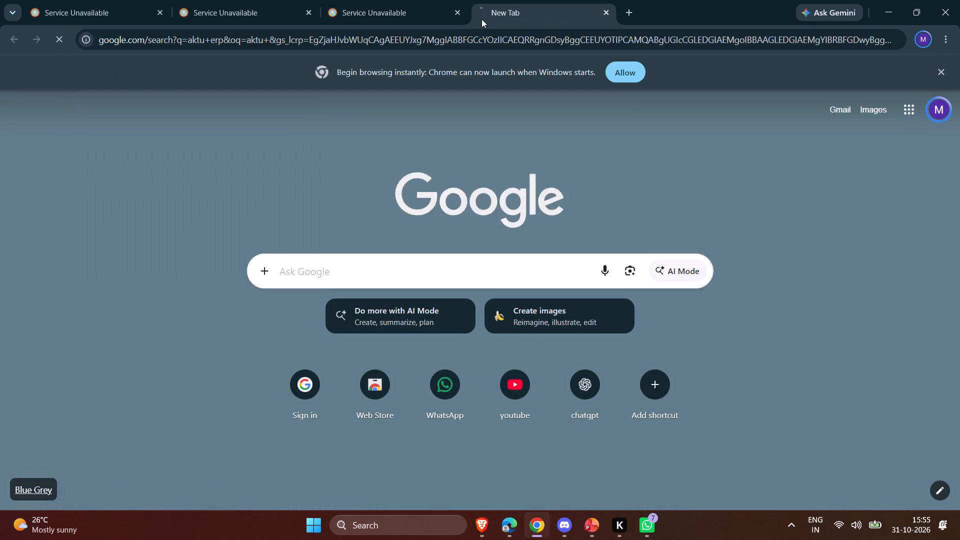
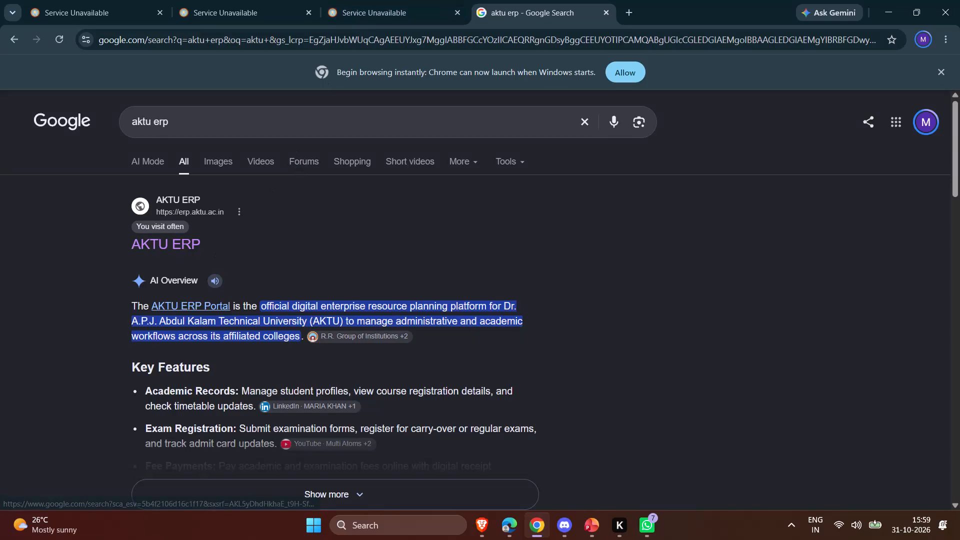
Open the AKTU ERP site at erp.aktu.ac.in from the search results.
left_click(175, 249)
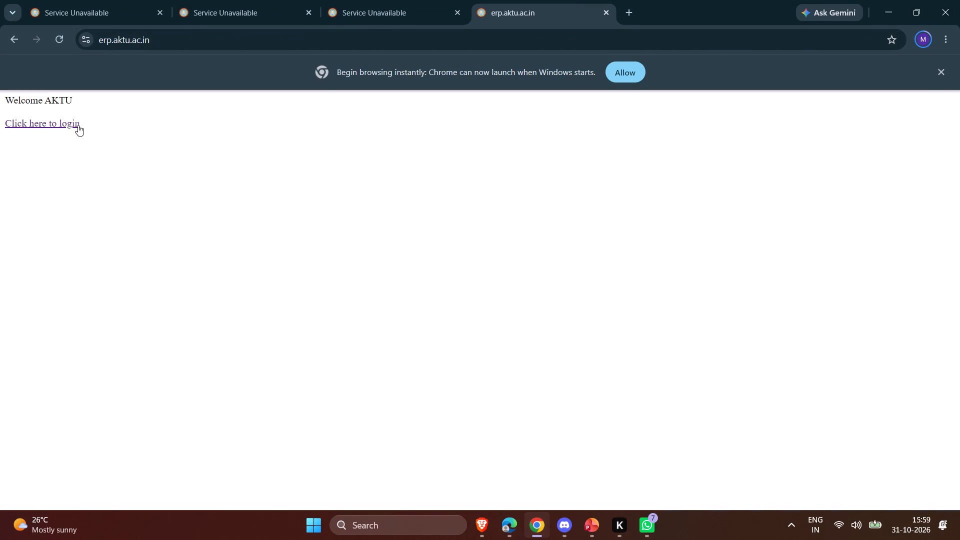
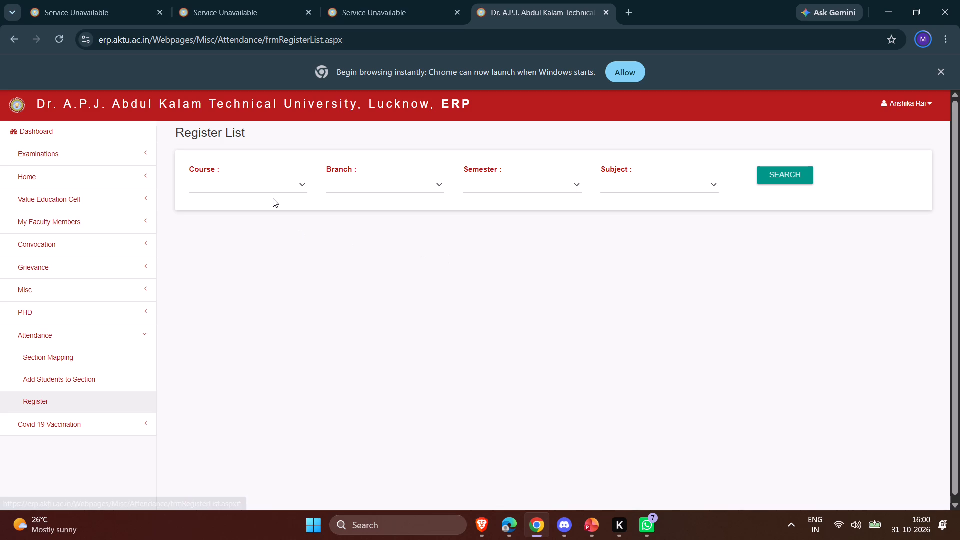
Search the register list for Bachelor of Technology, Computer Science and Engineering (Artificial Intelligence), semester 7, subject BOE077 Design Thinking.
left_click(305, 186)
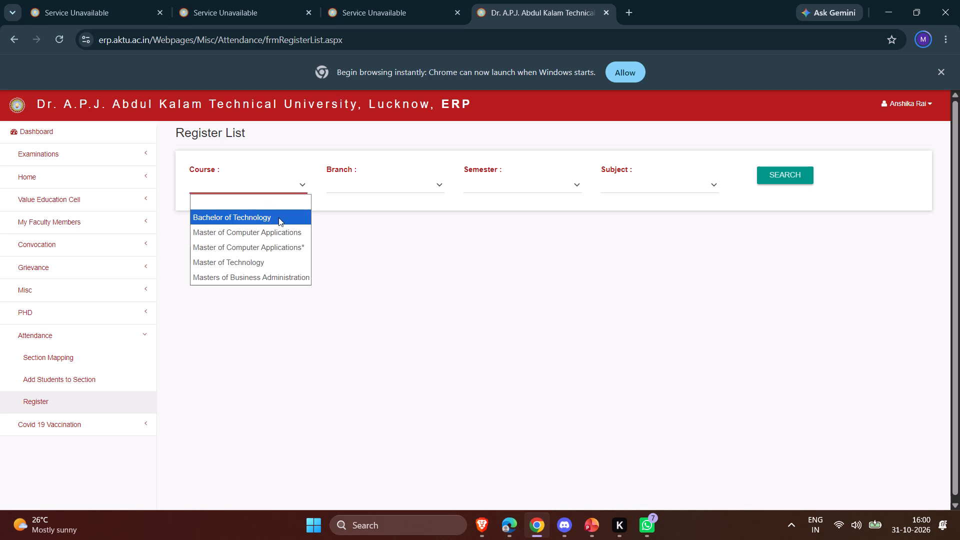
left_click(278, 217)
left_click(390, 189)
scroll(412, 403, "down", 4)
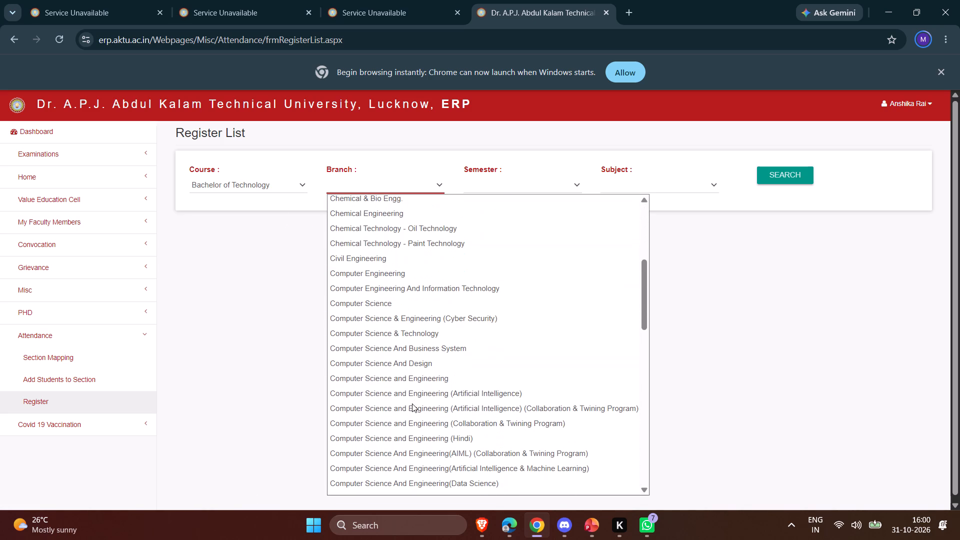
left_click(476, 391)
left_click(561, 183)
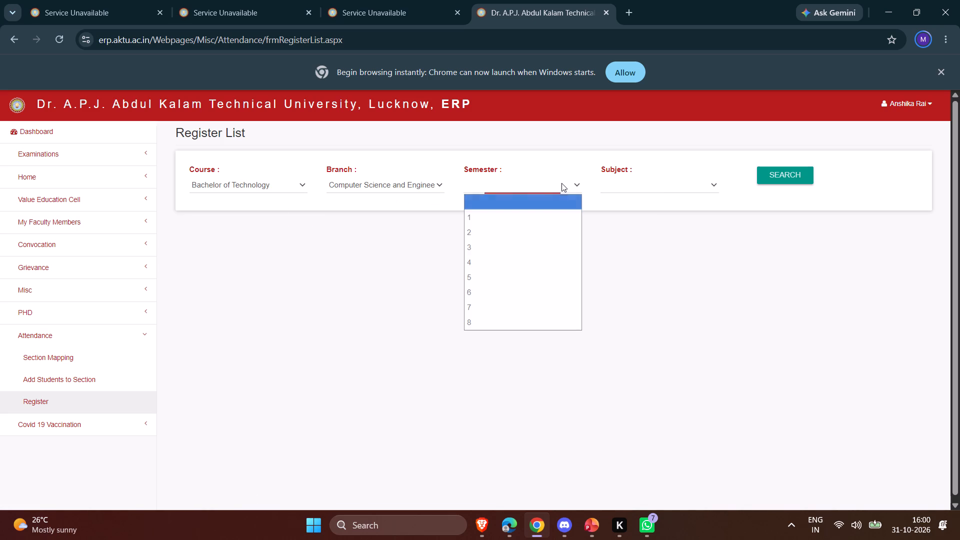
left_click(463, 304)
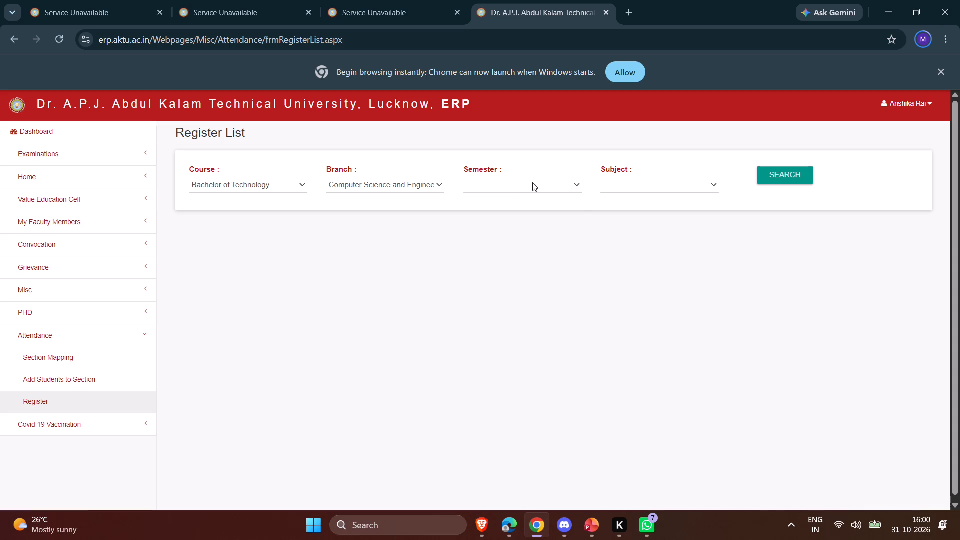
left_click_drag(532, 182, 494, 306)
left_click(494, 306)
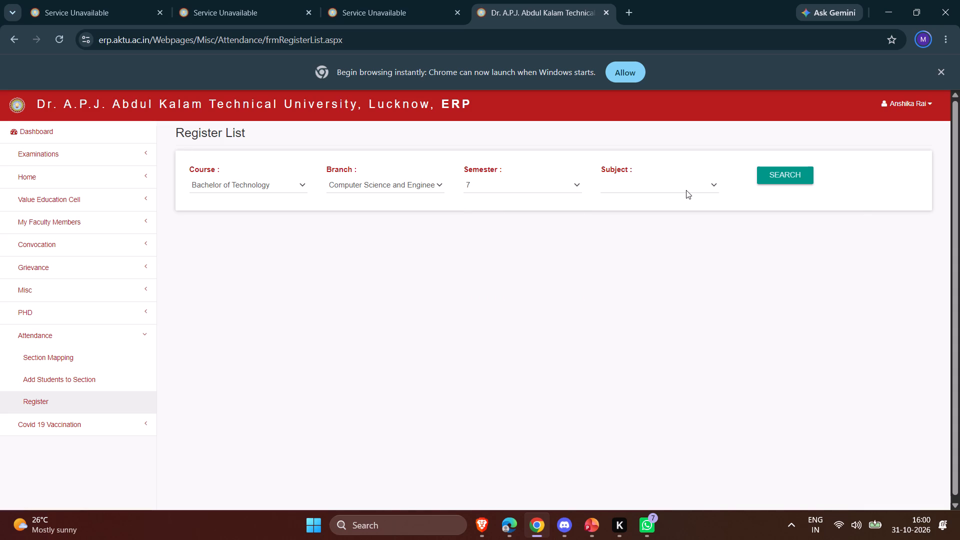
left_click(686, 190)
scroll(626, 375, "down", 1)
scroll(692, 423, "down", 1)
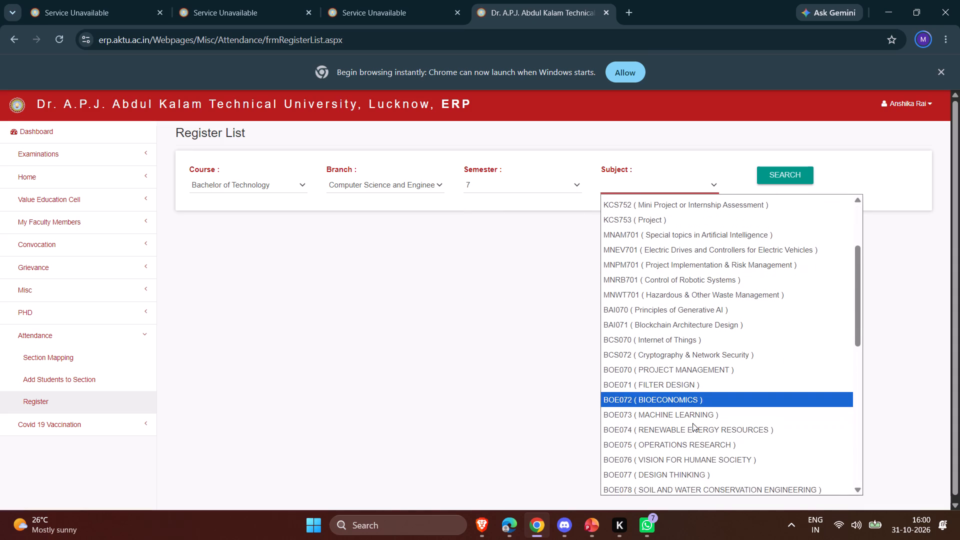
scroll(692, 423, "down", 1)
left_click(655, 460)
left_click(796, 186)
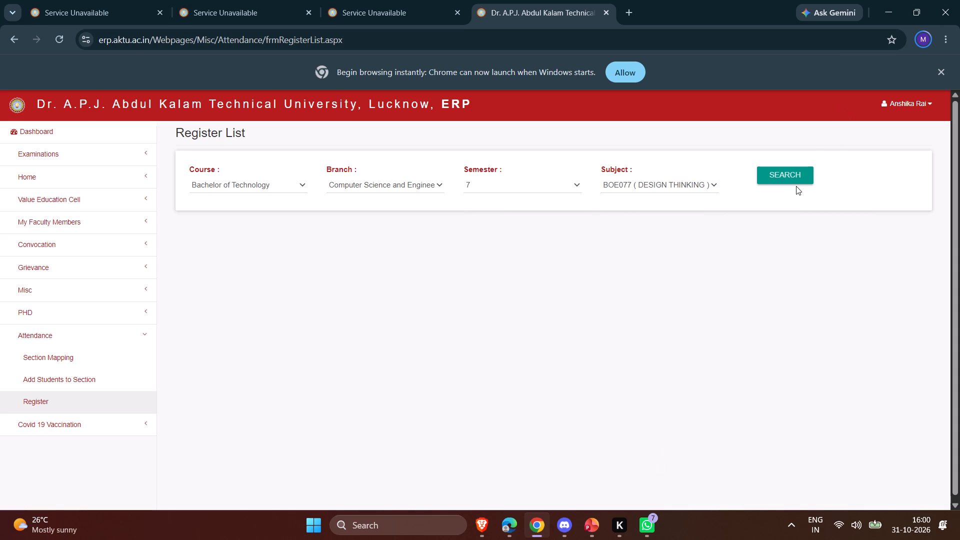
left_click(785, 177)
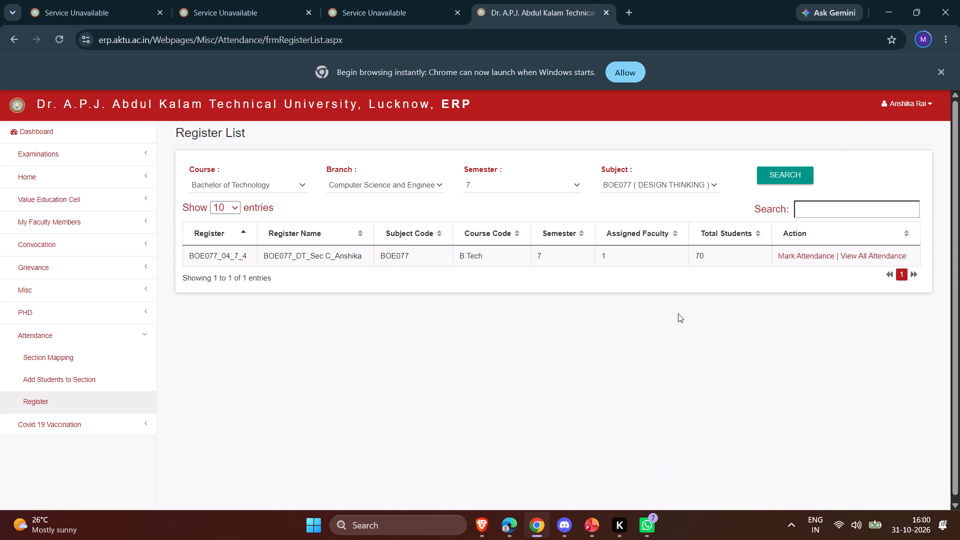
Open attendance marking for register BOE077_04_7_4 and set the attendance date to 28 September 2026.
left_click(796, 261)
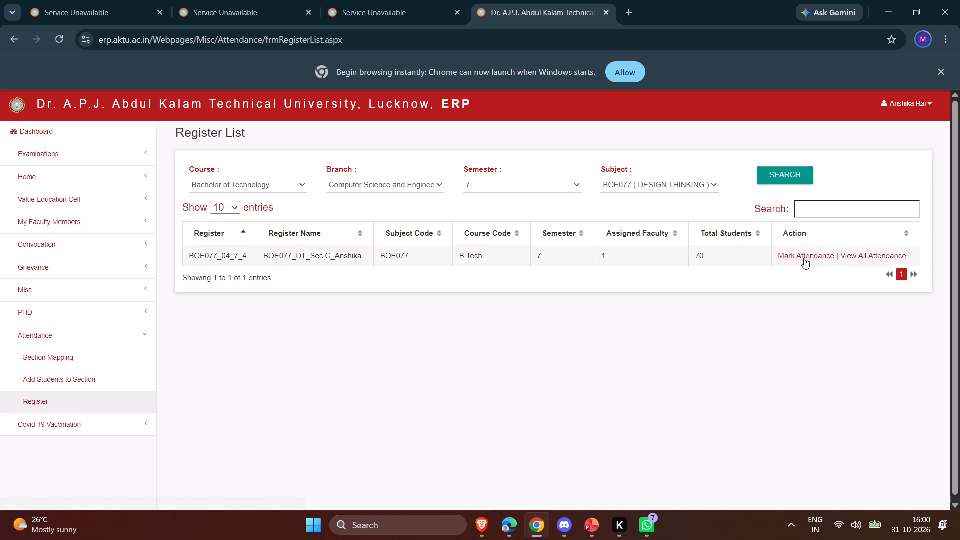
left_click(804, 258)
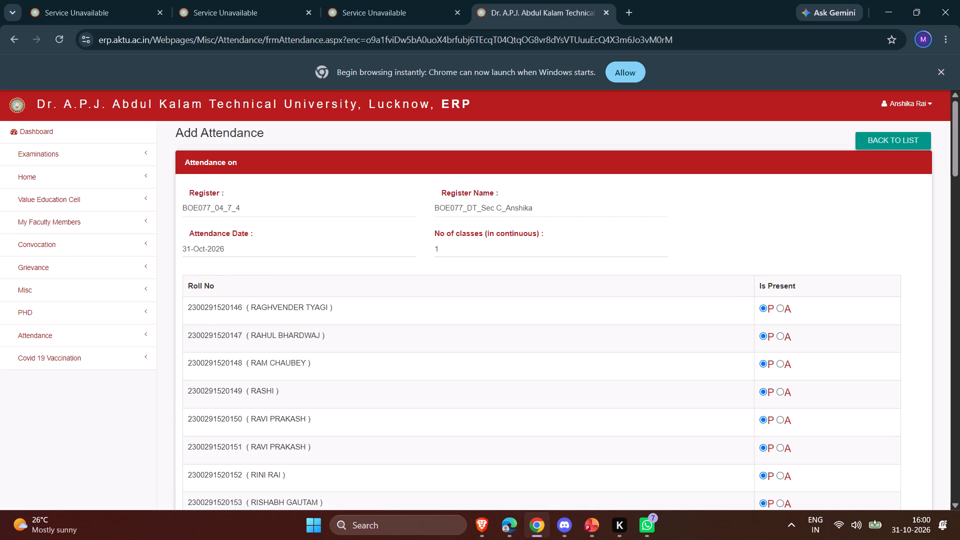
left_click(229, 244)
left_click_drag(184, 262, 192, 265)
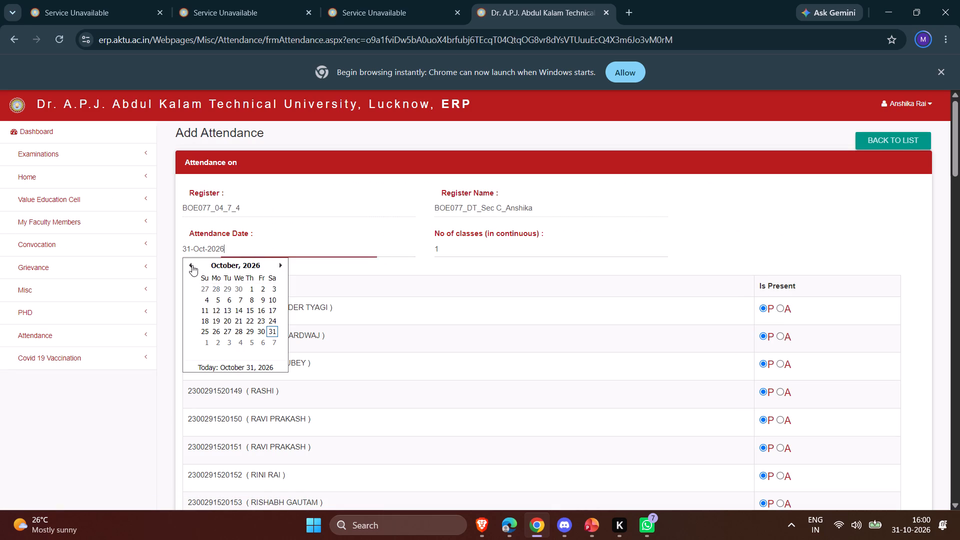
left_click(192, 265)
left_click(222, 332)
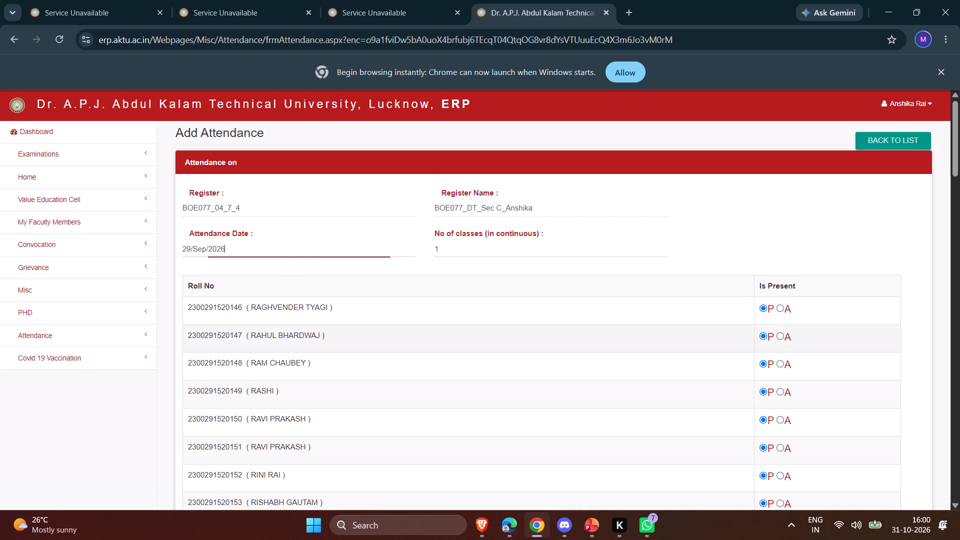
left_click(218, 247)
left_click(217, 330)
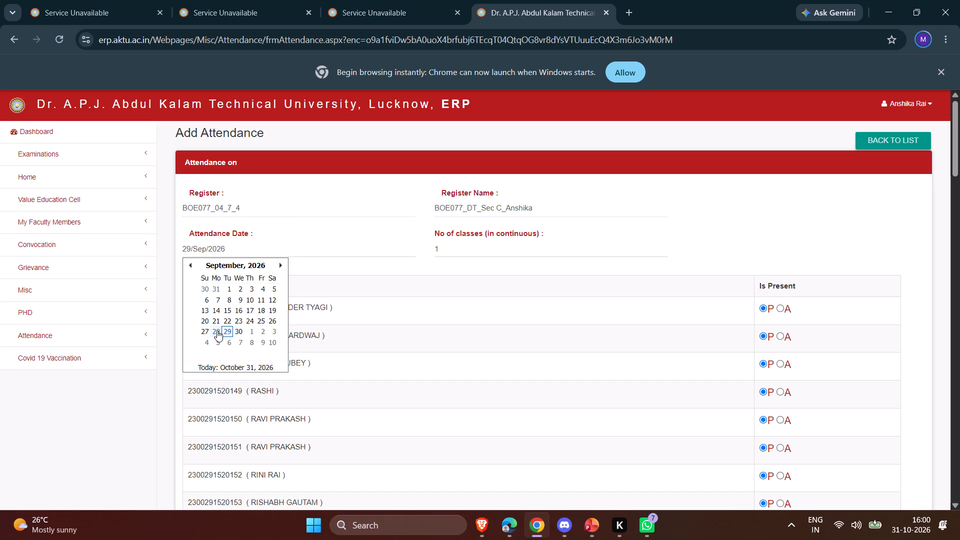
Mark the students with roll numbers ending in 147, 189 and 204 absent, keeping everyone else present.
scroll(442, 383, "down", 8)
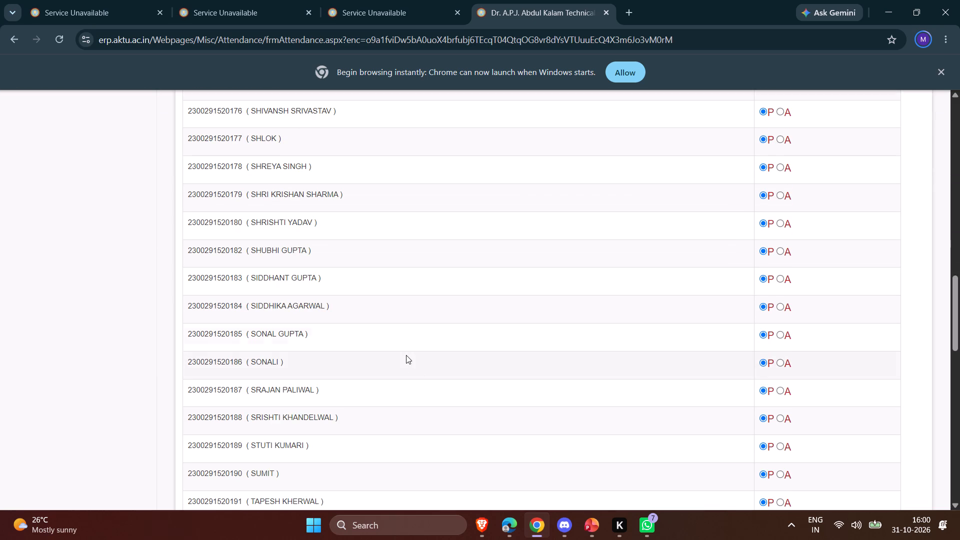
scroll(428, 266, "up", 16)
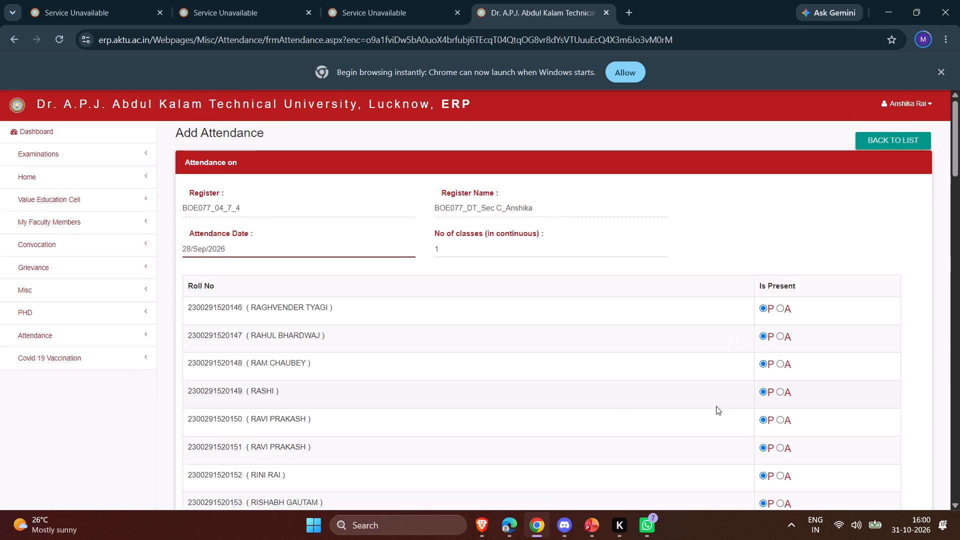
left_click(782, 333)
scroll(782, 333, "down", 7)
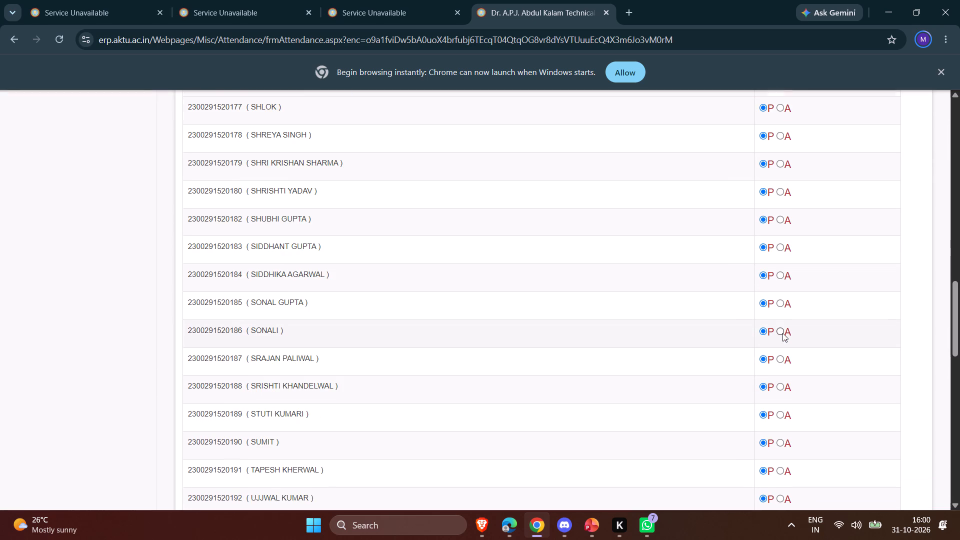
left_click(781, 329)
left_click_drag(781, 327, 762, 323)
left_click(762, 323)
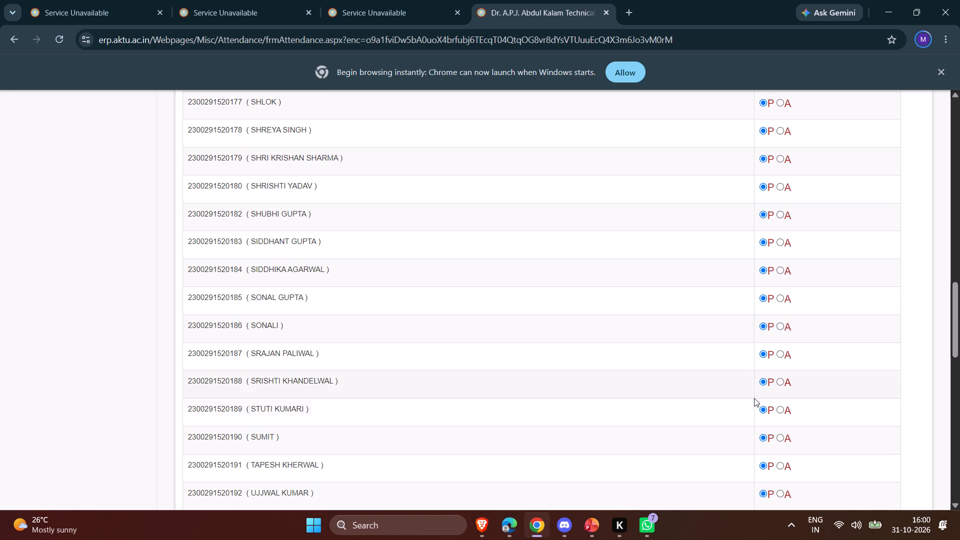
left_click(777, 409)
scroll(787, 143, "down", 3)
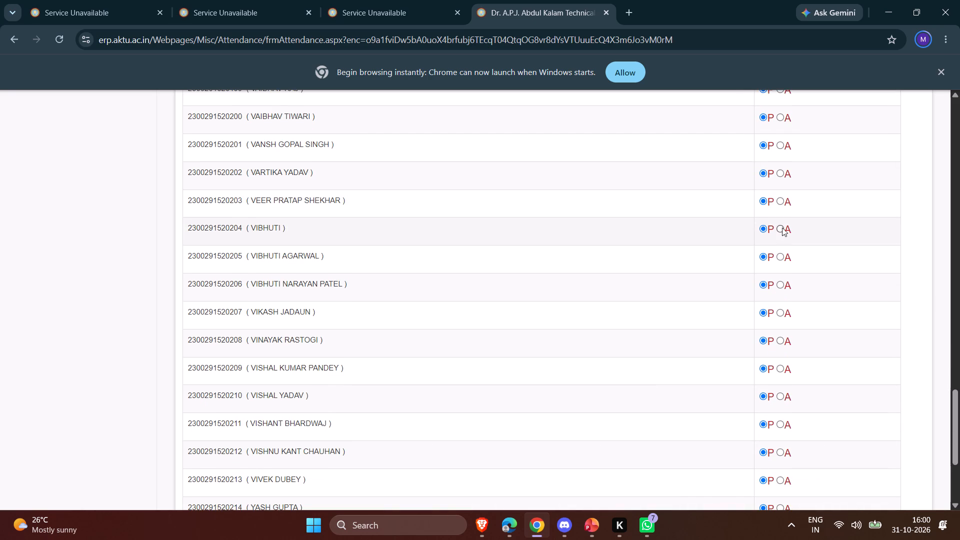
left_click(782, 227)
Submit the 28 September attendance and return to the register list.
scroll(782, 227, "down", 8)
left_click_drag(839, 462, 852, 489)
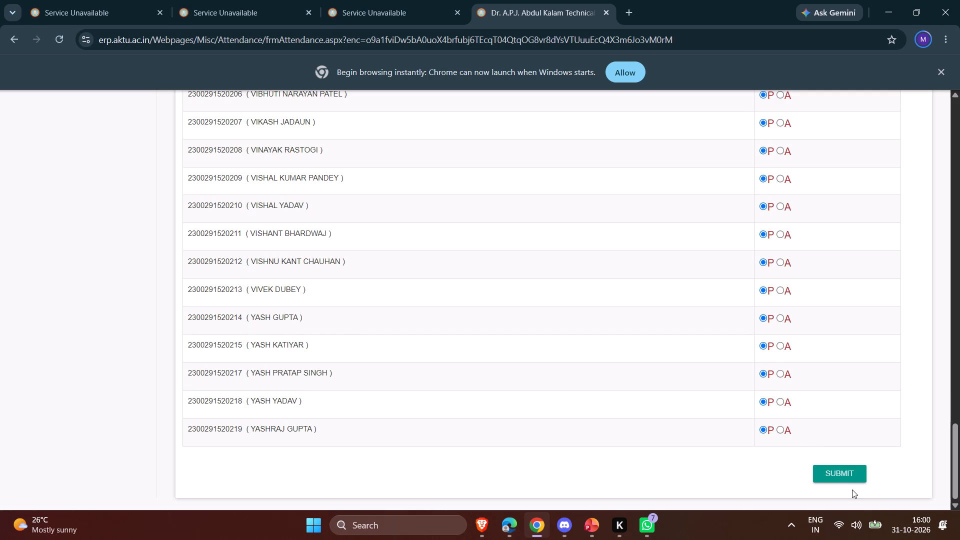
left_click(851, 482)
left_click(851, 479)
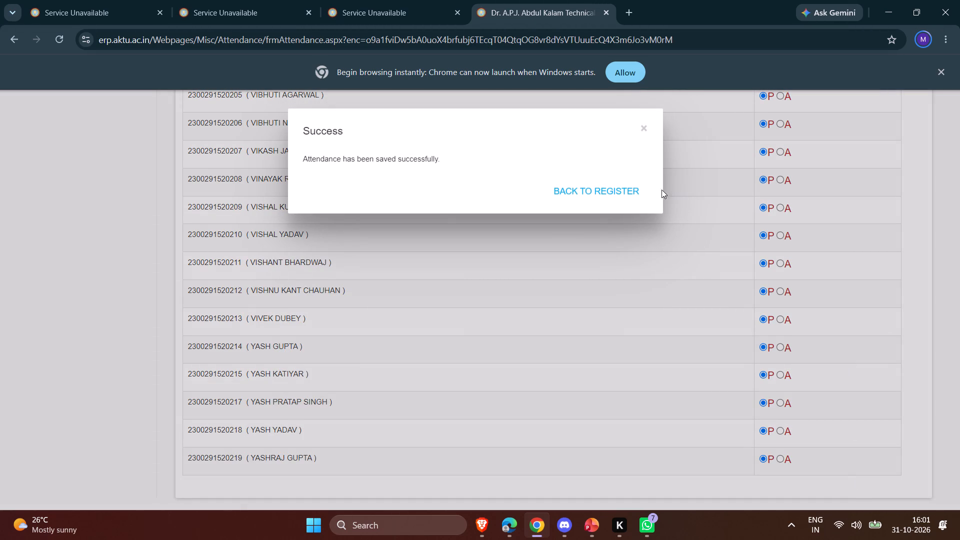
left_click(636, 186)
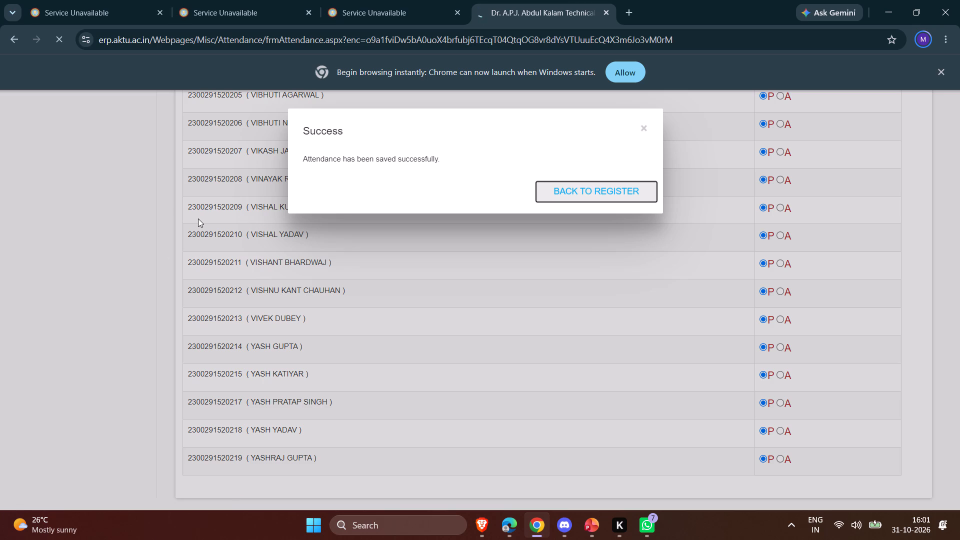
Search the register list again for Bachelor of Technology, Computer Science and Engineering (Artificial Intelligence), semester 7, subject BOE077 Design Thinking.
left_click(282, 178)
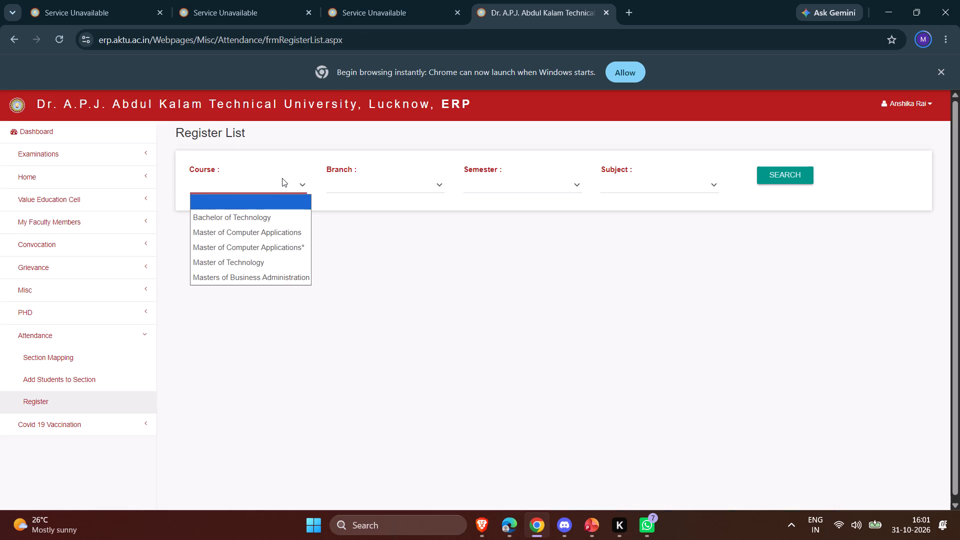
left_click(264, 220)
left_click(429, 186)
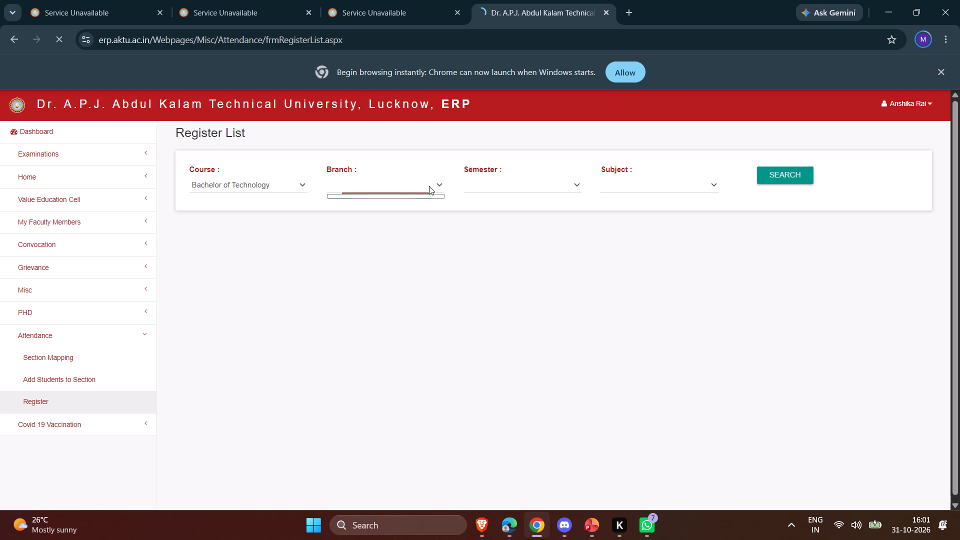
left_click(431, 190)
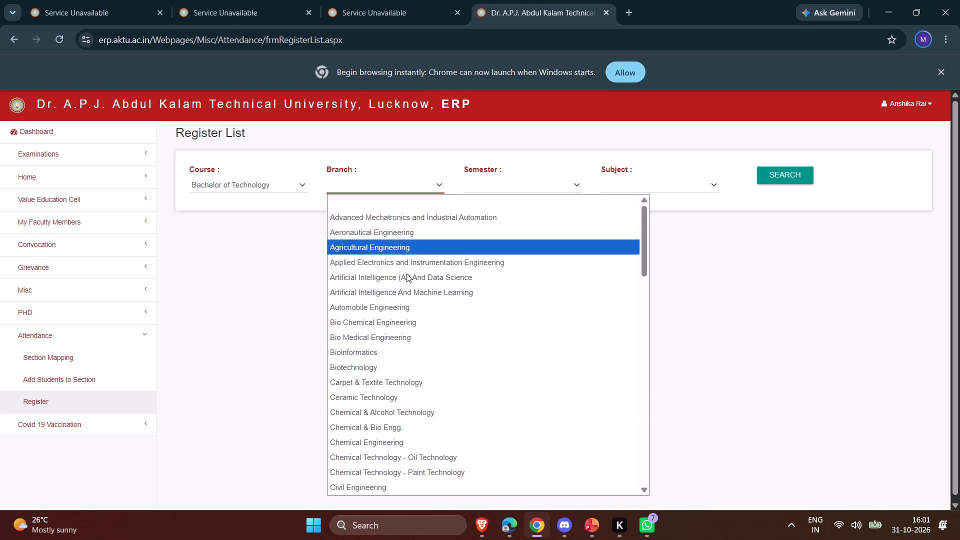
scroll(429, 341, "down", 3)
left_click(455, 399)
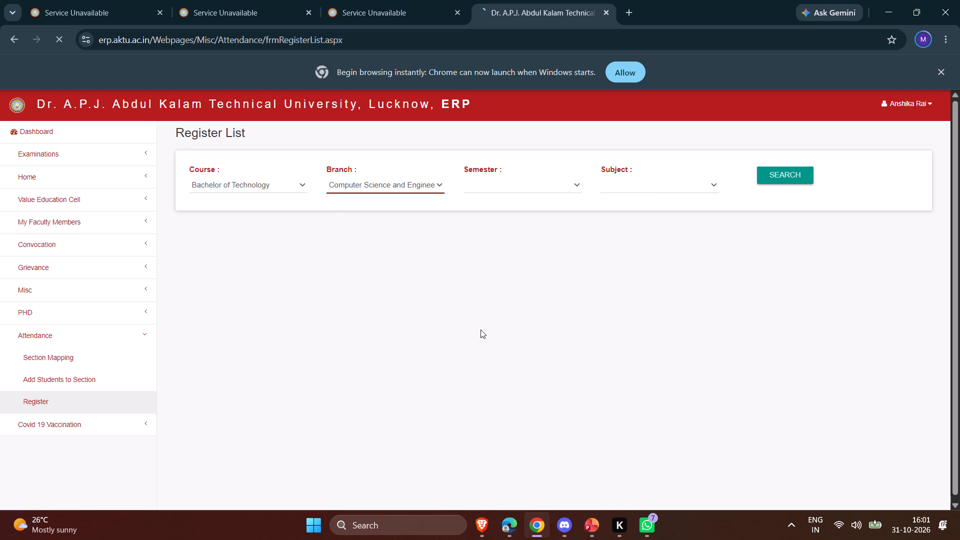
left_click(563, 178)
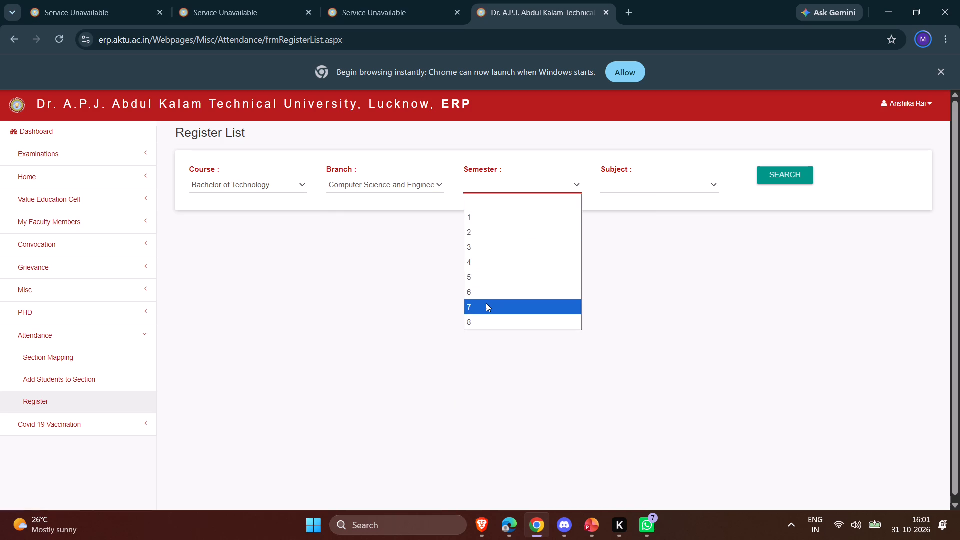
left_click(486, 302)
left_click(678, 188)
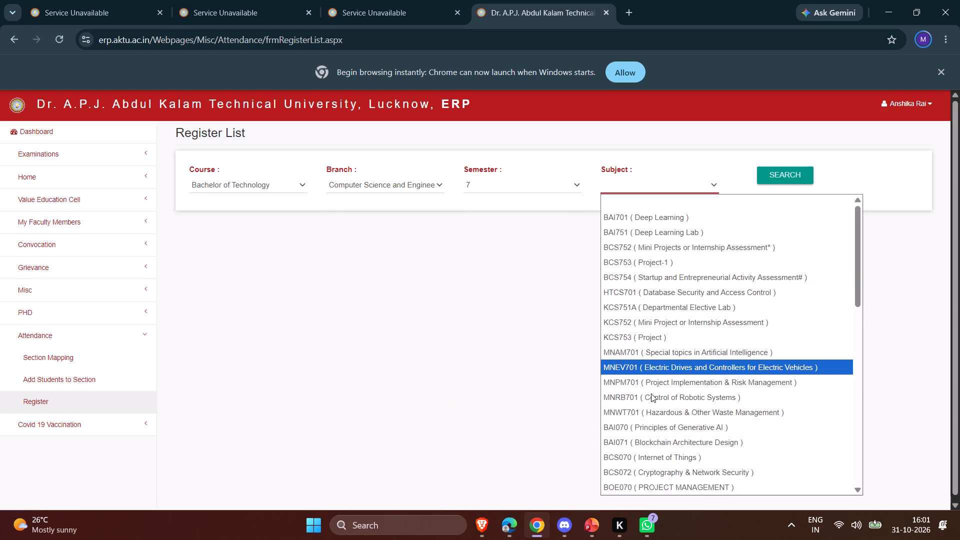
scroll(651, 393, "down", 3)
left_click(637, 458)
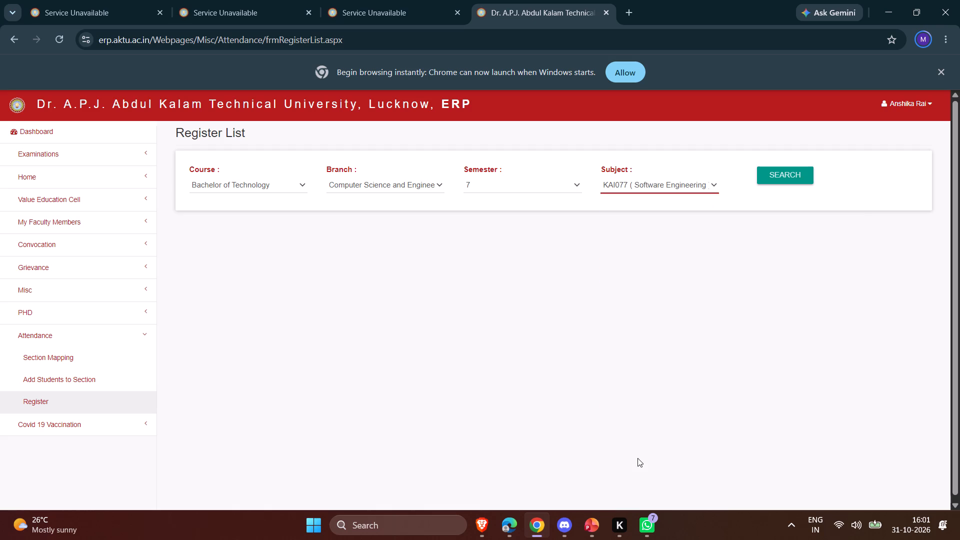
left_click(652, 189)
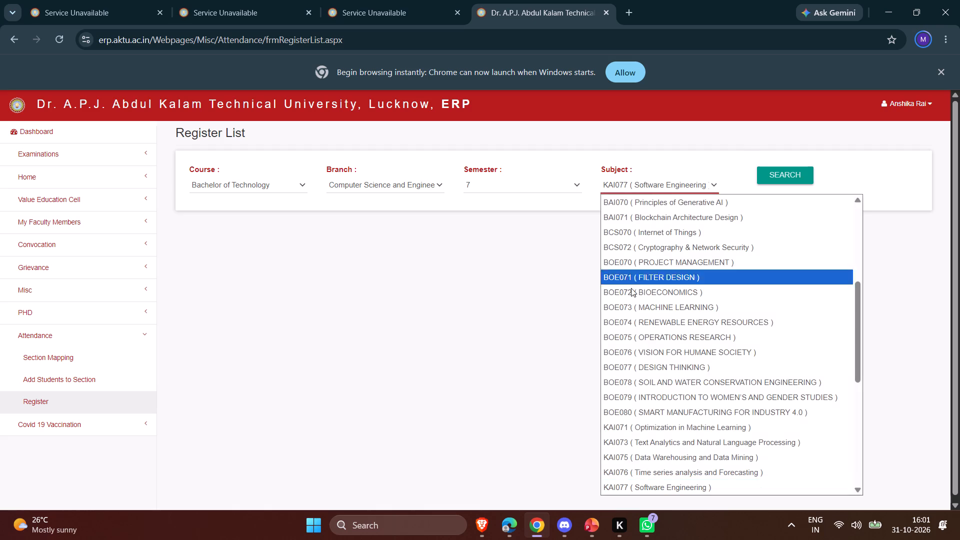
scroll(651, 376, "up", 1)
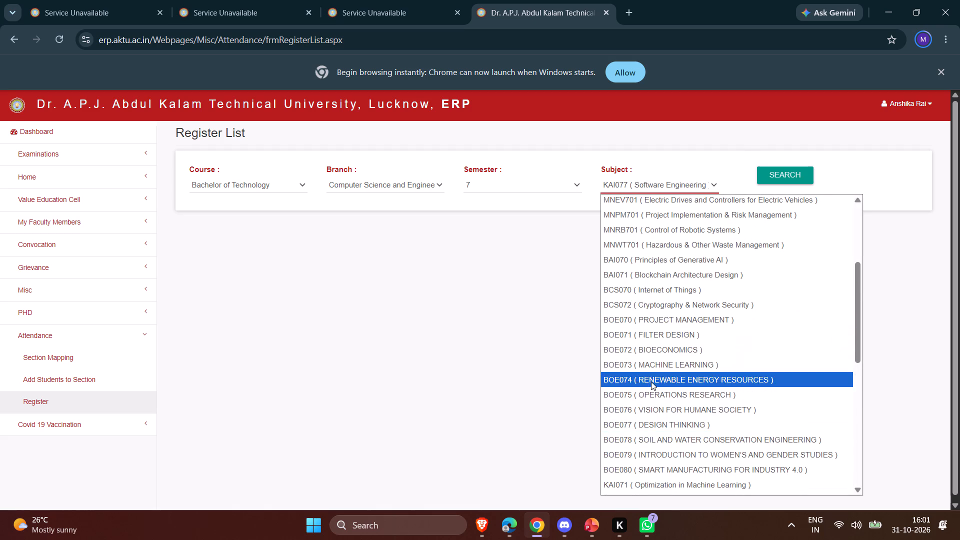
left_click(627, 432)
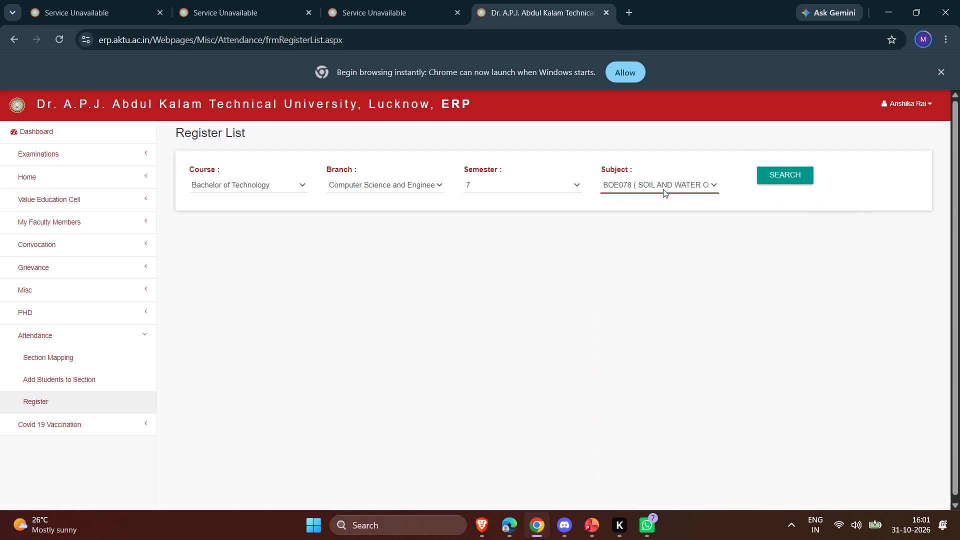
left_click(663, 189)
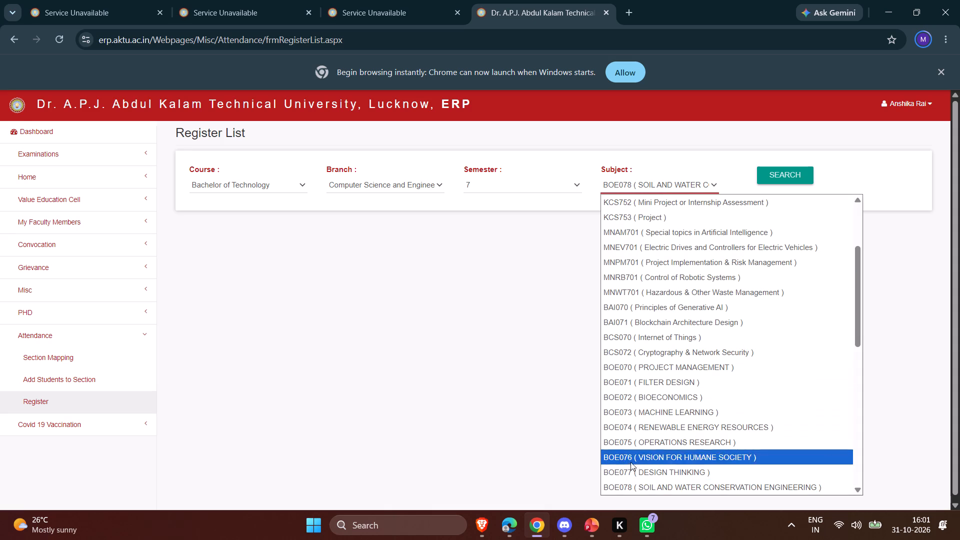
left_click(630, 467)
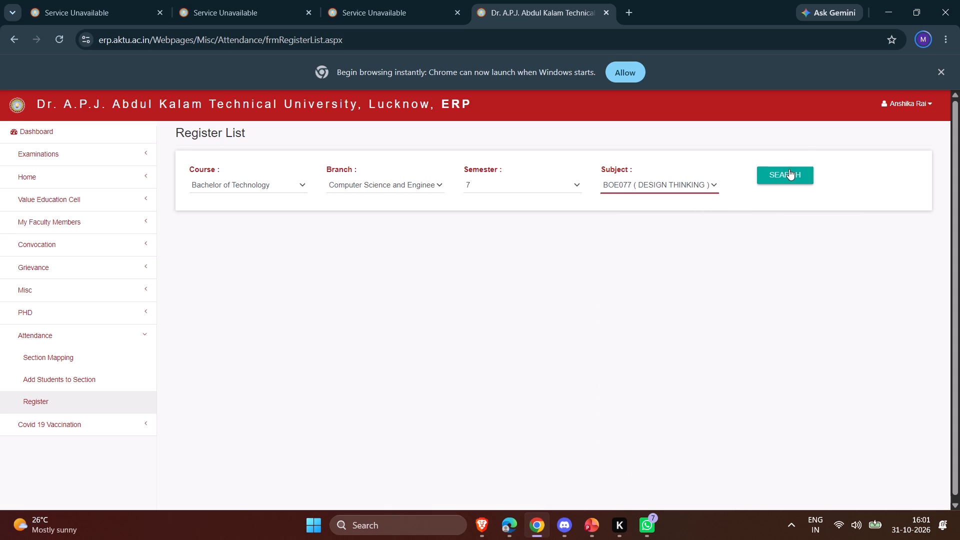
left_click(789, 169)
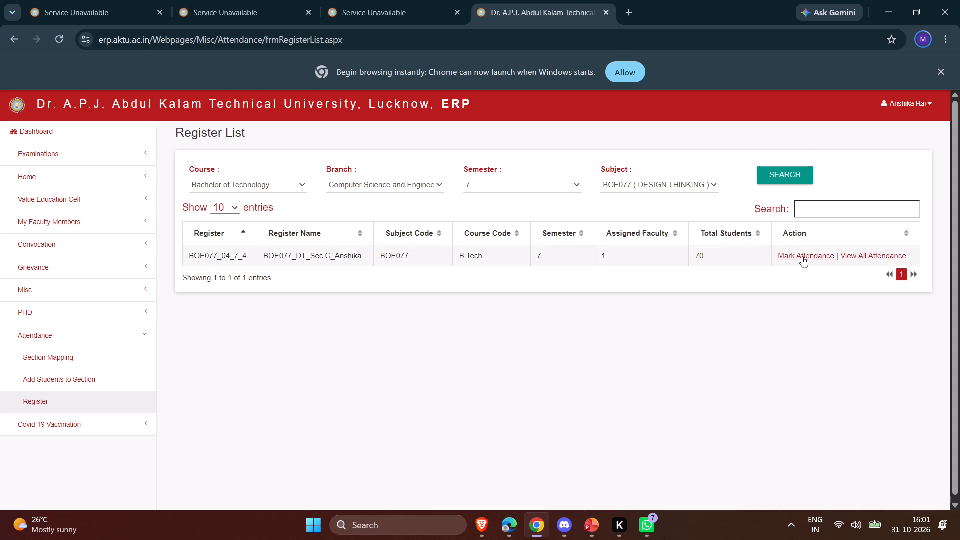
Open attendance marking for register BOE077_04_7_4 and go through its student list.
left_click(802, 256)
scroll(619, 341, "down", 5)
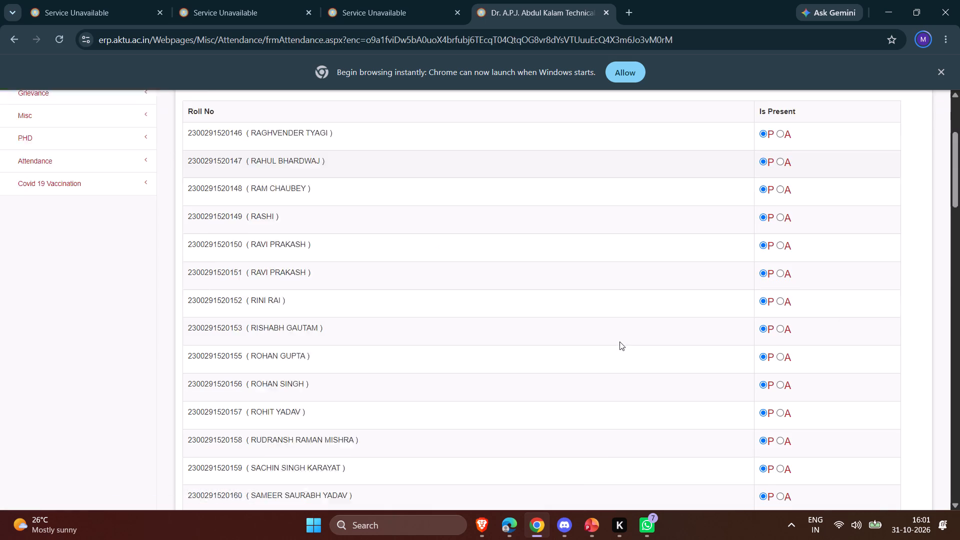
scroll(619, 341, "down", 4)
scroll(619, 341, "up", 1)
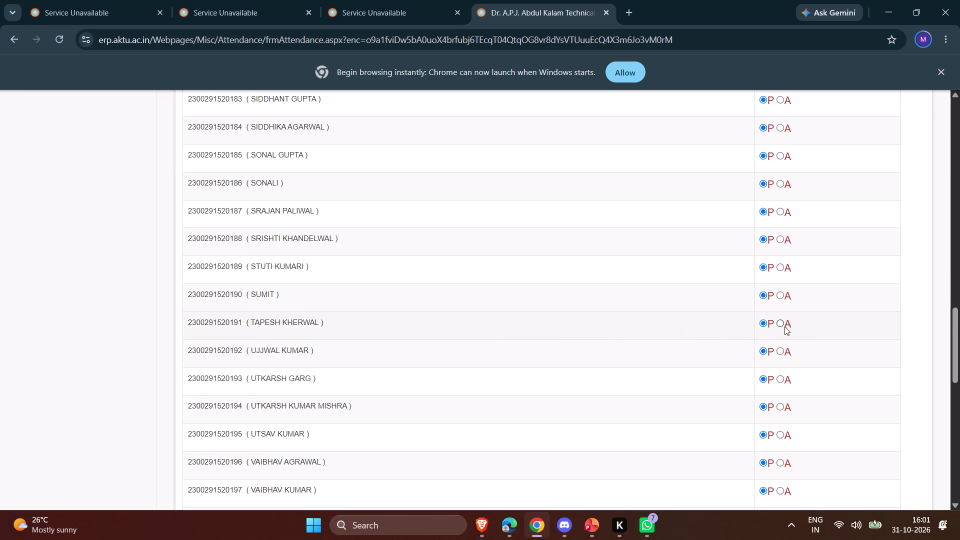
left_click(783, 326)
scroll(783, 326, "down", 4)
scroll(783, 326, "up", 6)
scroll(783, 326, "down", 1)
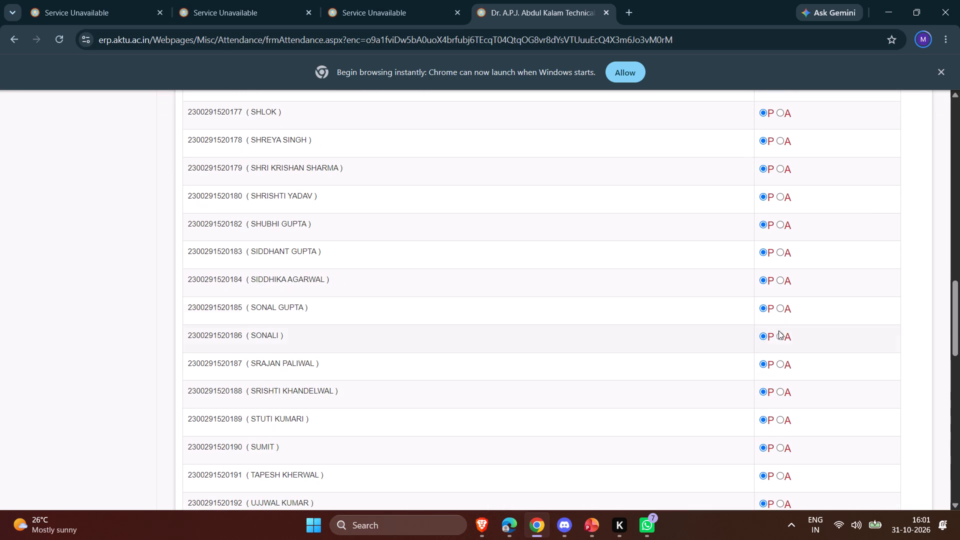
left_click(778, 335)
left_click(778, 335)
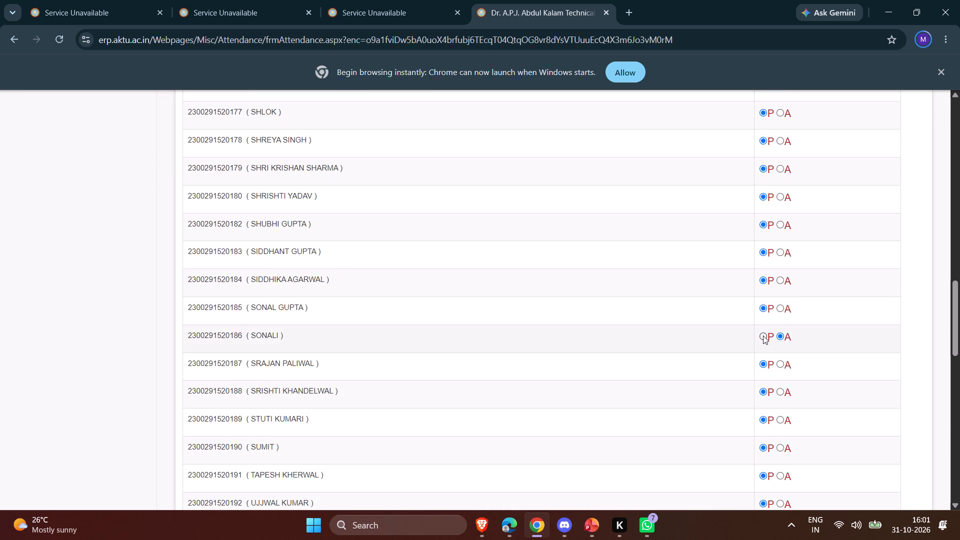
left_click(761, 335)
Mark the students with roll numbers ending in 163, 211, 213 and 219 absent.
scroll(761, 335, "down", 6)
left_click(784, 325)
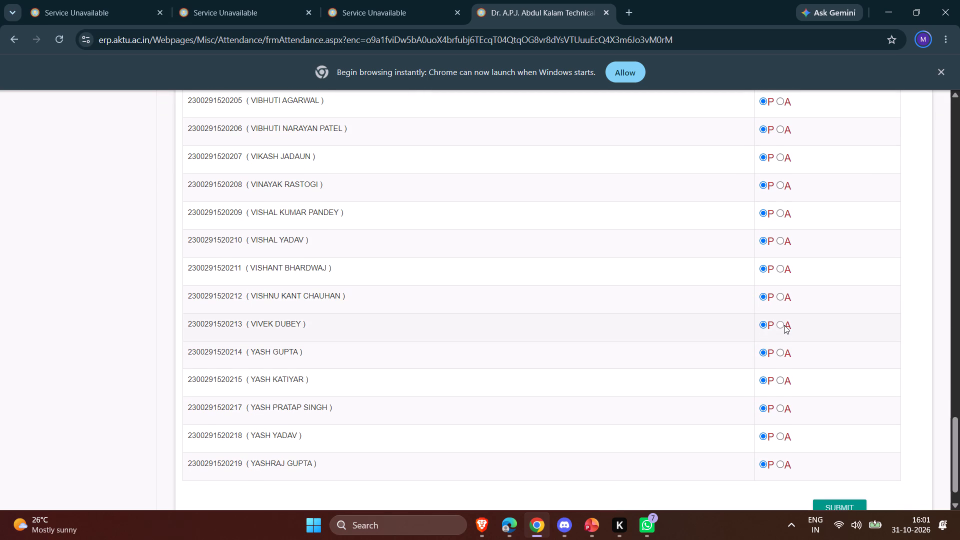
left_click(779, 264)
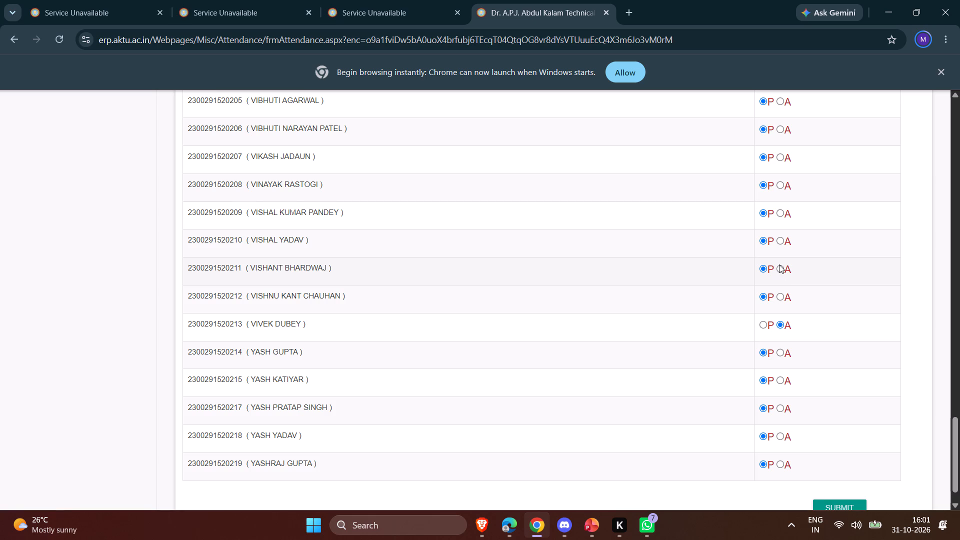
left_click(780, 268)
scroll(780, 268, "up", 8)
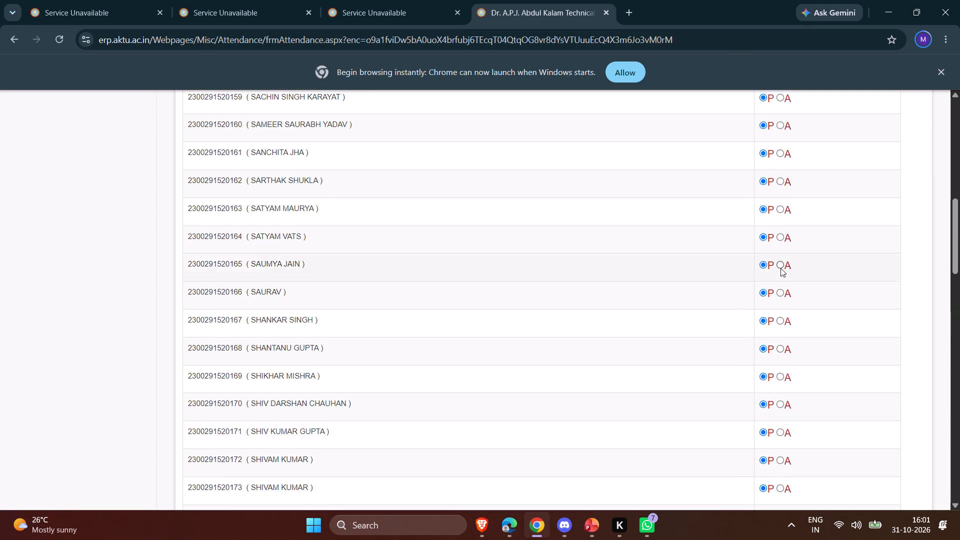
left_click(783, 209)
scroll(783, 209, "up", 7)
scroll(783, 209, "down", 7)
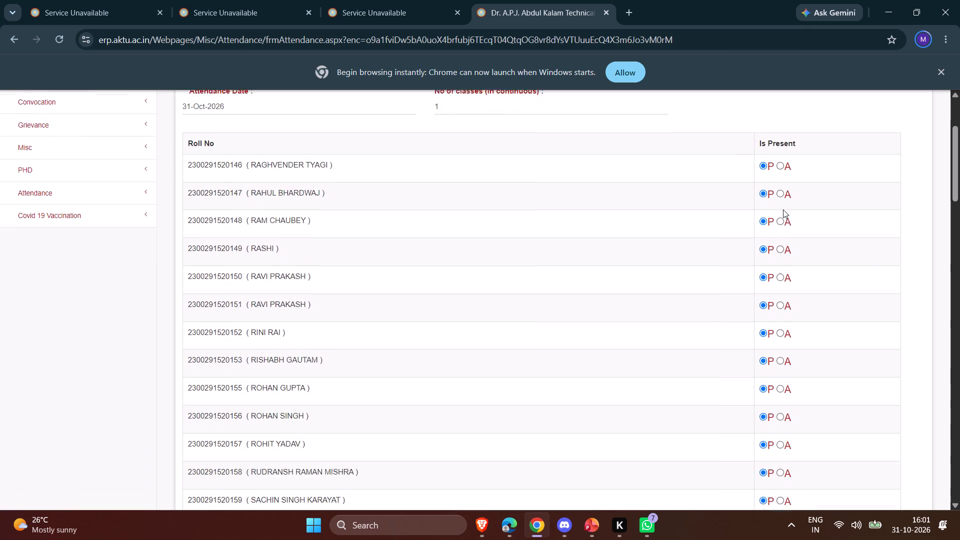
scroll(783, 209, "down", 3)
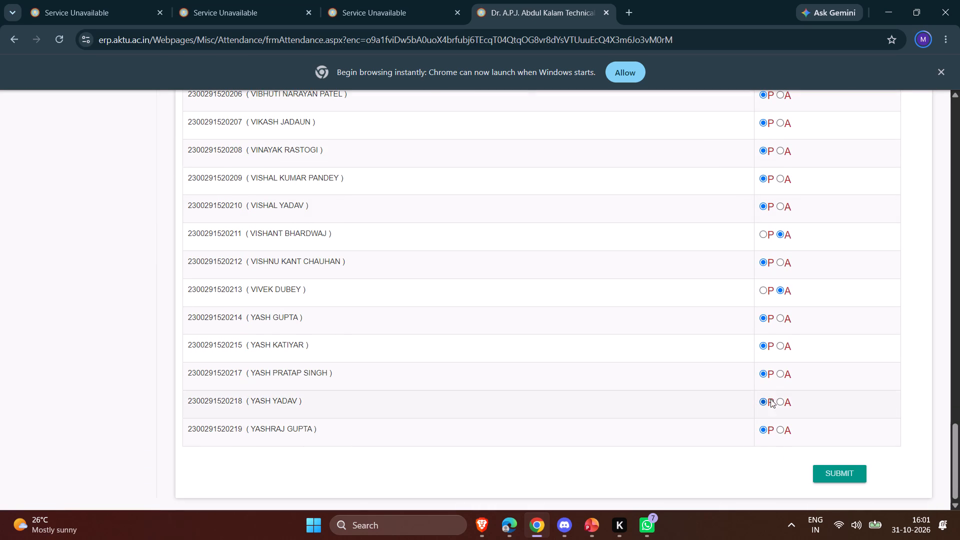
left_click(781, 429)
Set the attendance date to 29 September 2026.
scroll(582, 271, "up", 16)
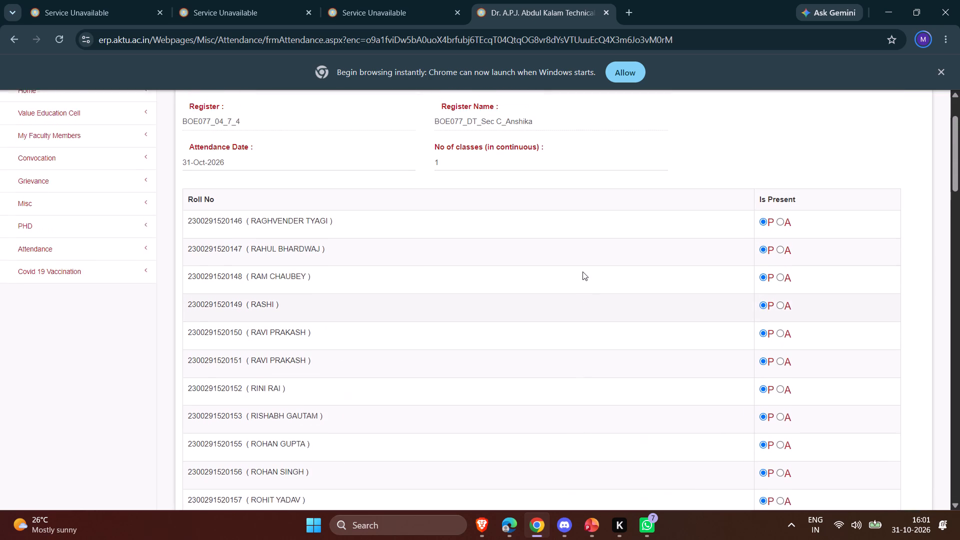
scroll(582, 271, "up", 1)
left_click(247, 165)
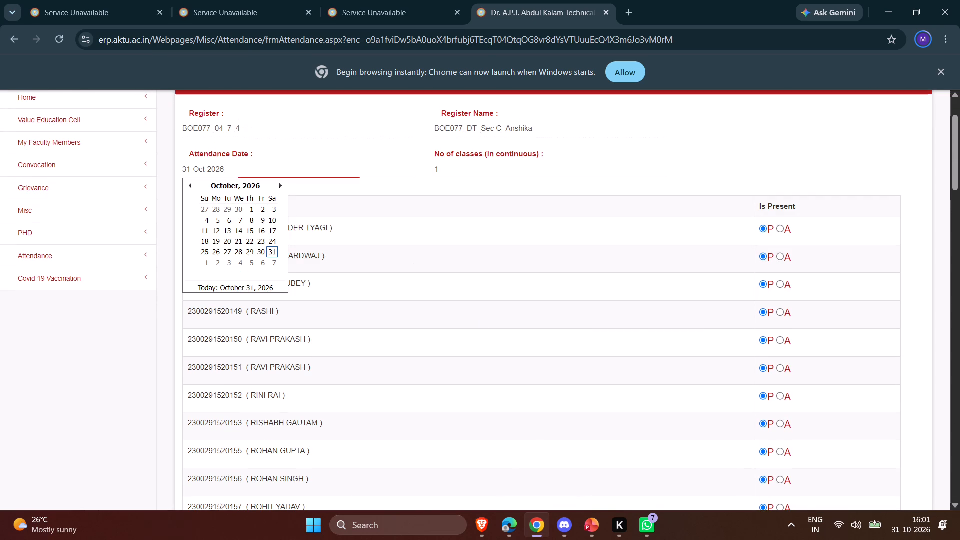
left_click(188, 182)
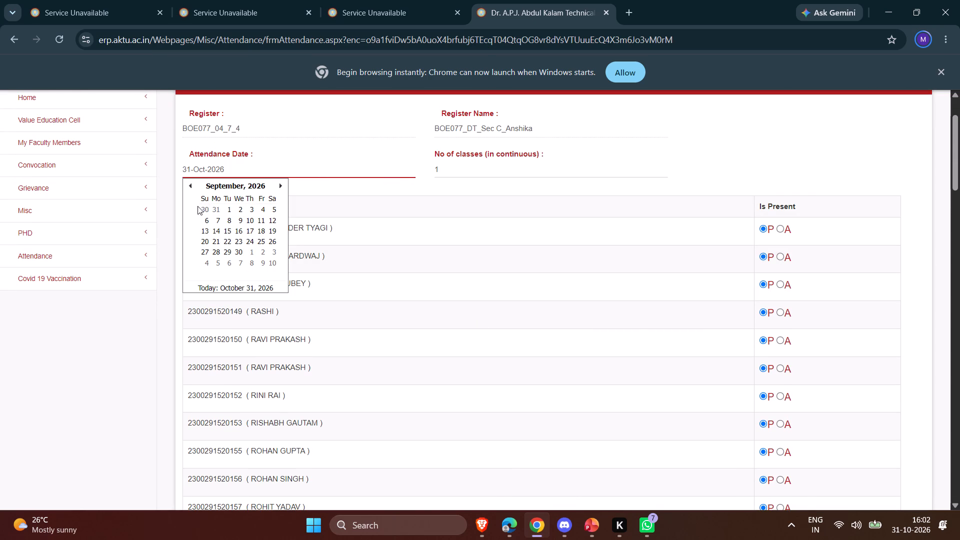
left_click(228, 250)
Submit the 29 September attendance and return to the register list.
scroll(397, 298, "down", 7)
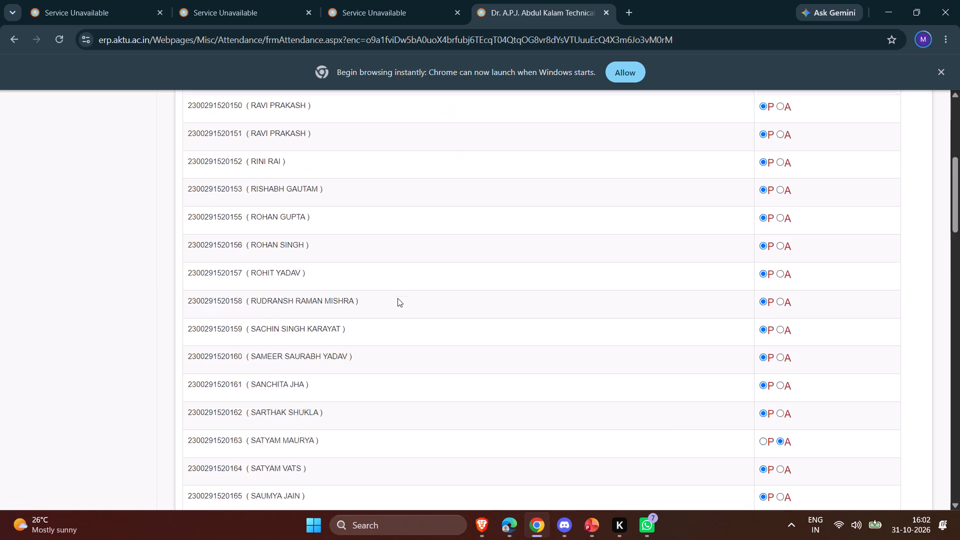
scroll(397, 298, "down", 11)
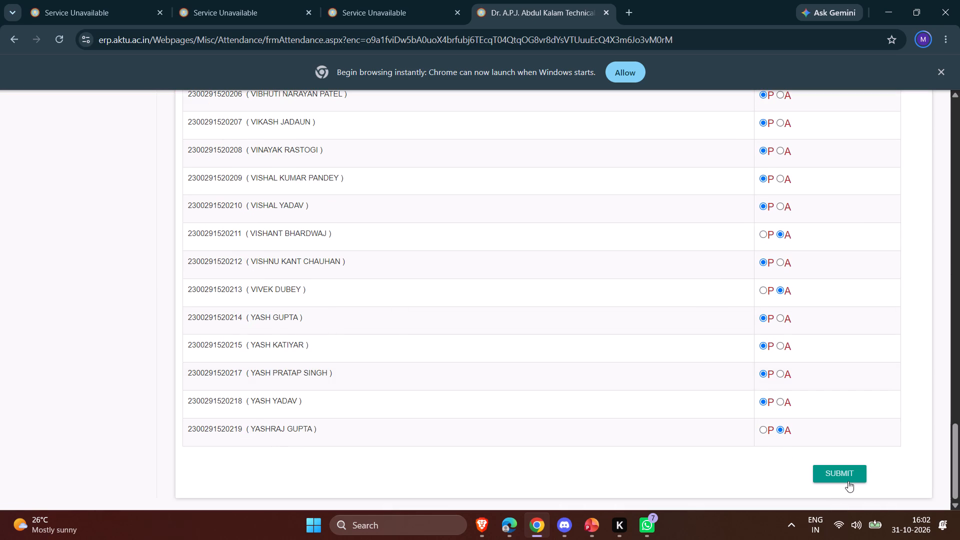
left_click(848, 481)
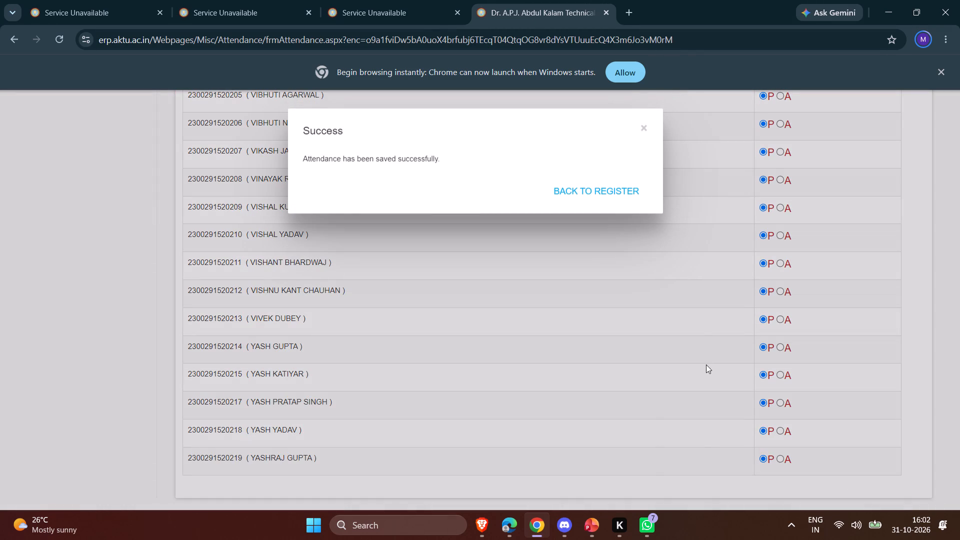
left_click(594, 188)
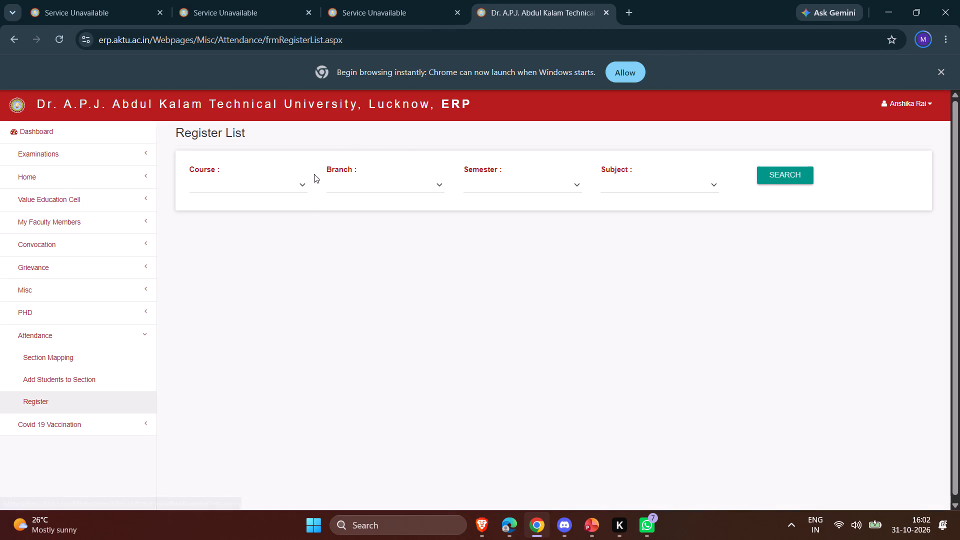
Search the register list for Bachelor of Technology, Computer Science and Engineering (Artificial Intelligence), semester 7, subject BOE077 Design Thinking.
left_click(297, 179)
left_click(252, 218)
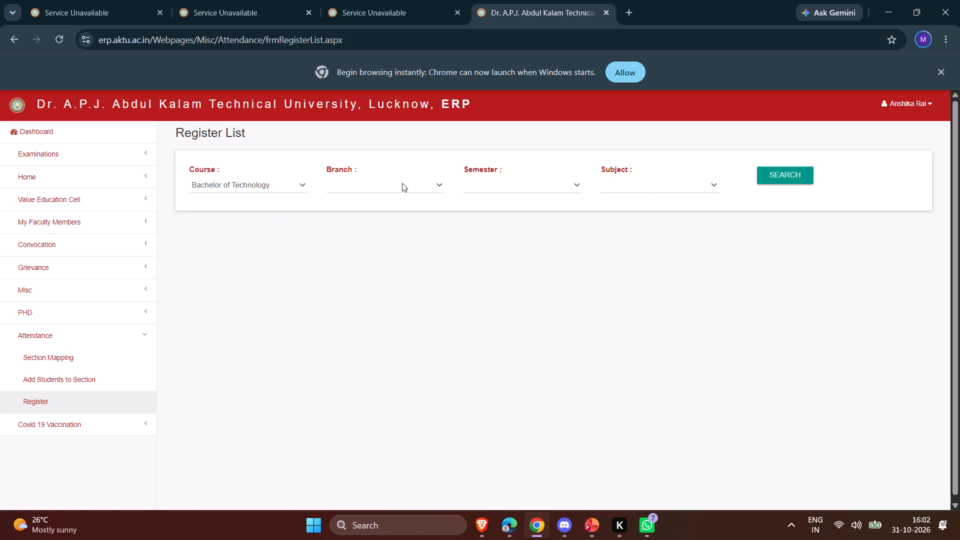
left_click(406, 181)
scroll(426, 325, "down", 3)
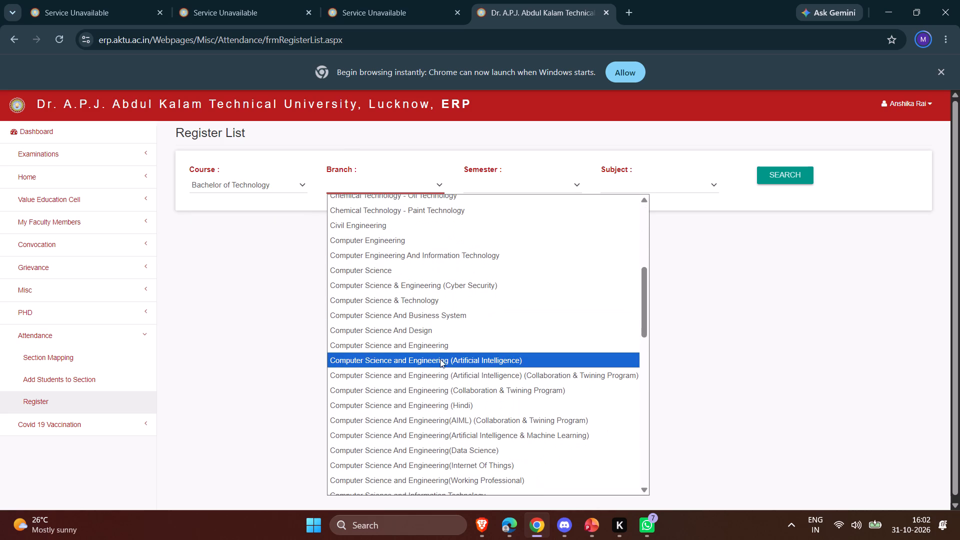
left_click(443, 362)
left_click(535, 193)
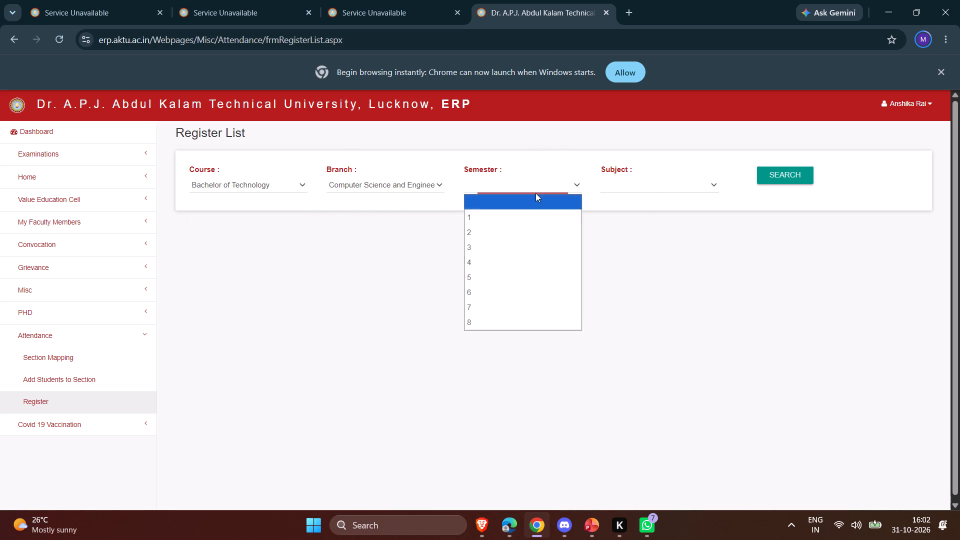
left_click(480, 303)
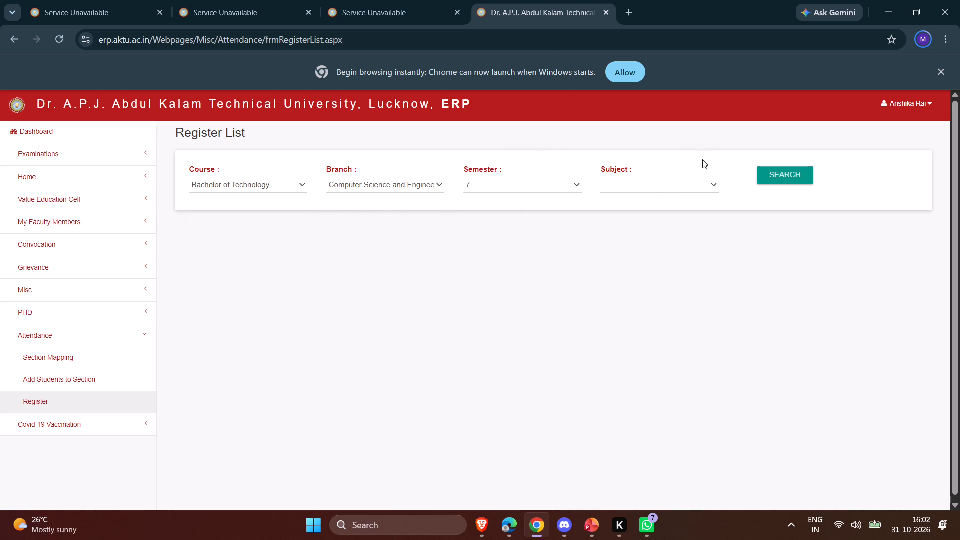
left_click(688, 189)
scroll(680, 351, "down", 2)
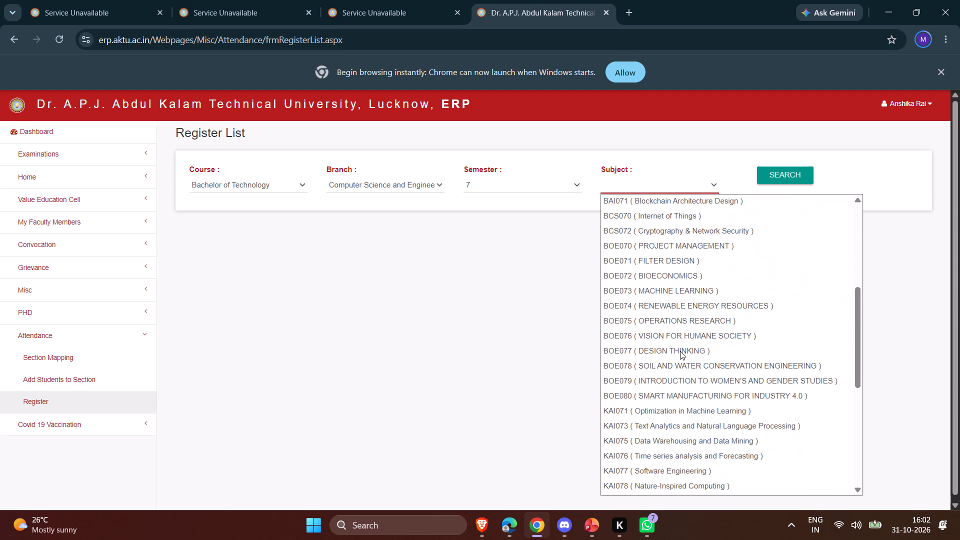
scroll(680, 351, "down", 2)
left_click(656, 323)
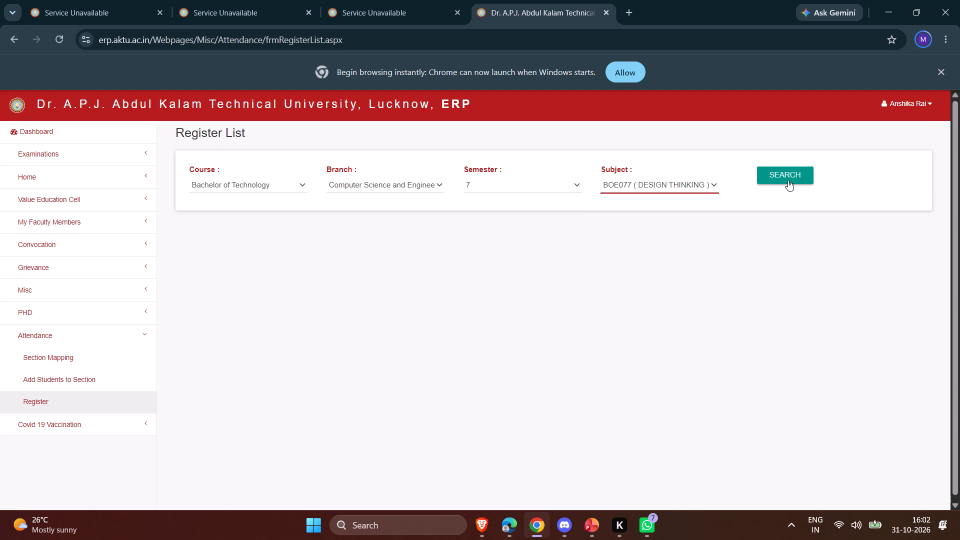
left_click(793, 178)
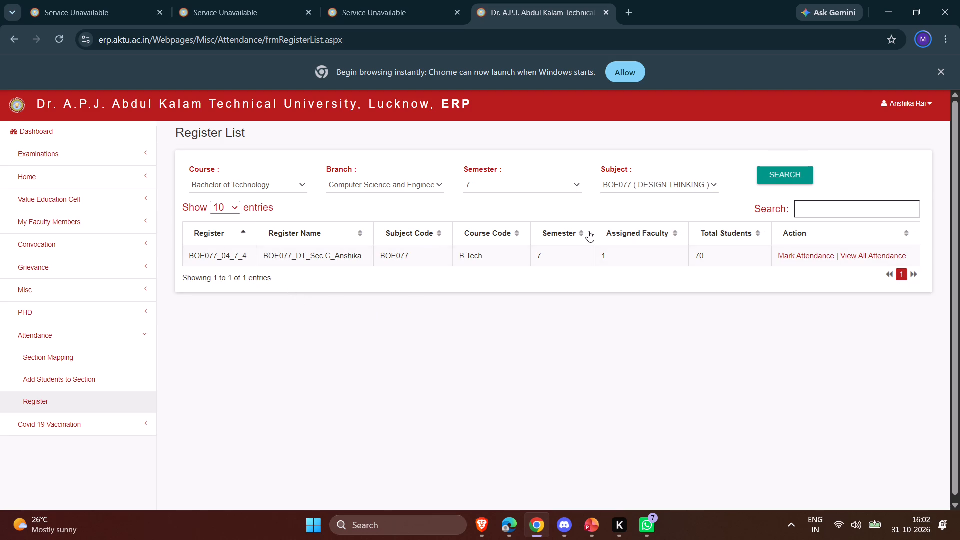
Open attendance marking for register BOE077_04_7_4 and set the attendance date to 30 September 2026.
left_click(786, 257)
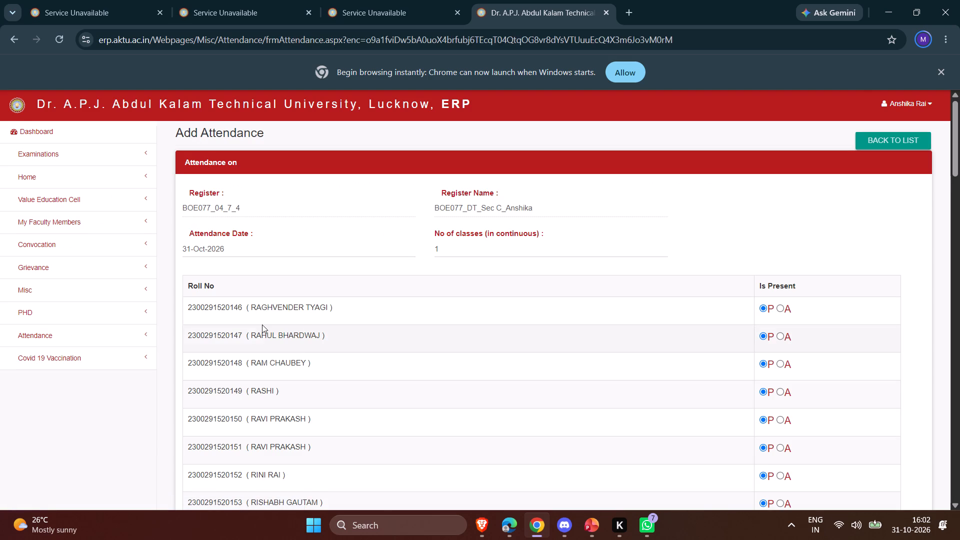
left_click(231, 246)
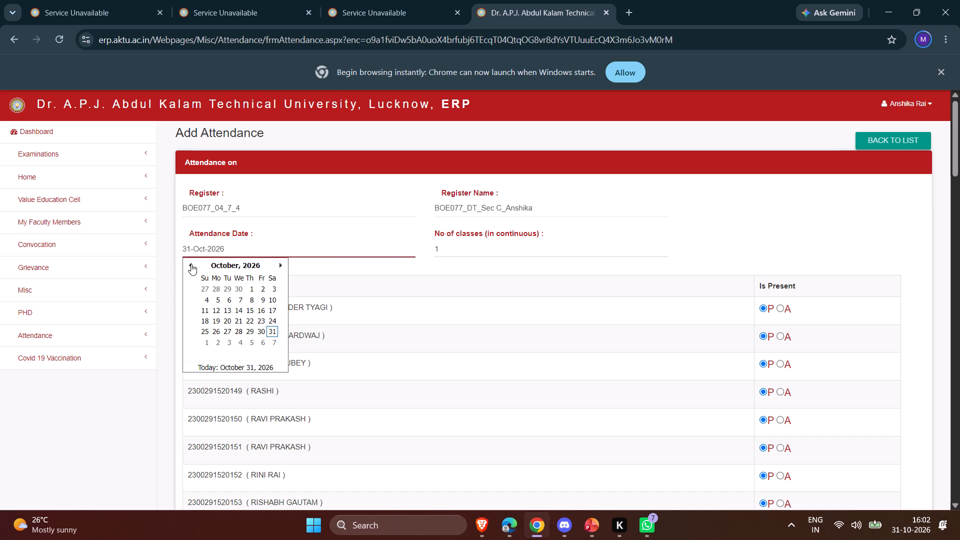
left_click(191, 264)
left_click(238, 332)
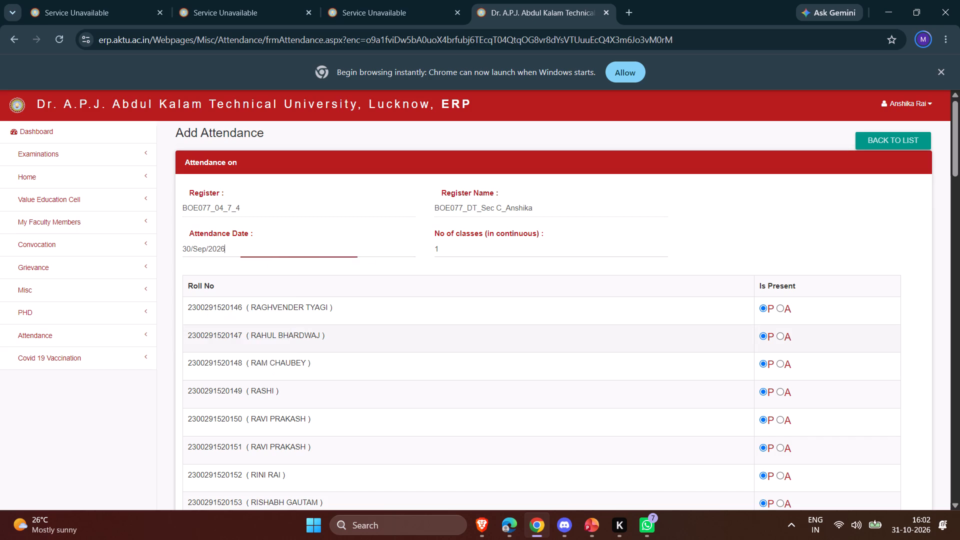
Mark the student with the roll number ending in 150 absent.
scroll(459, 384, "down", 7)
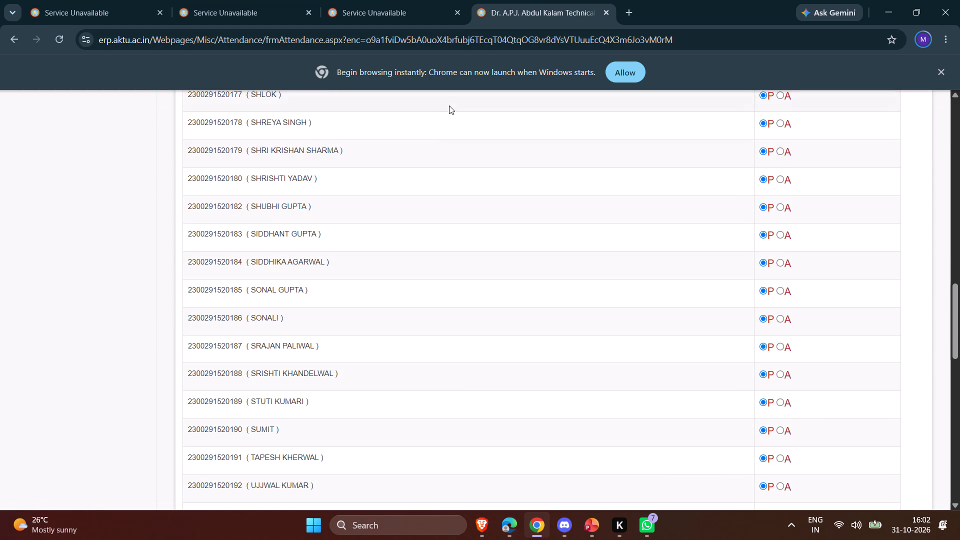
scroll(460, 163, "up", 11)
scroll(460, 163, "down", 2)
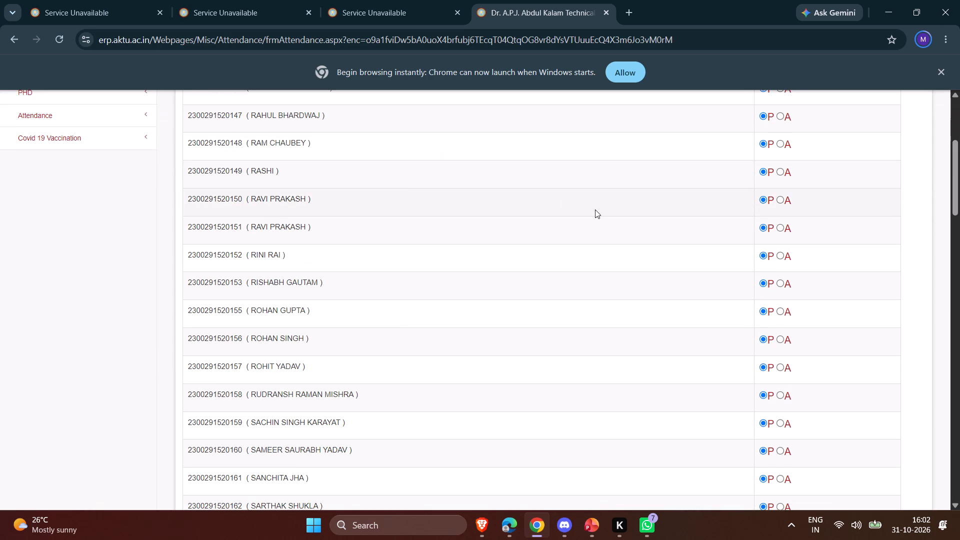
left_click(780, 204)
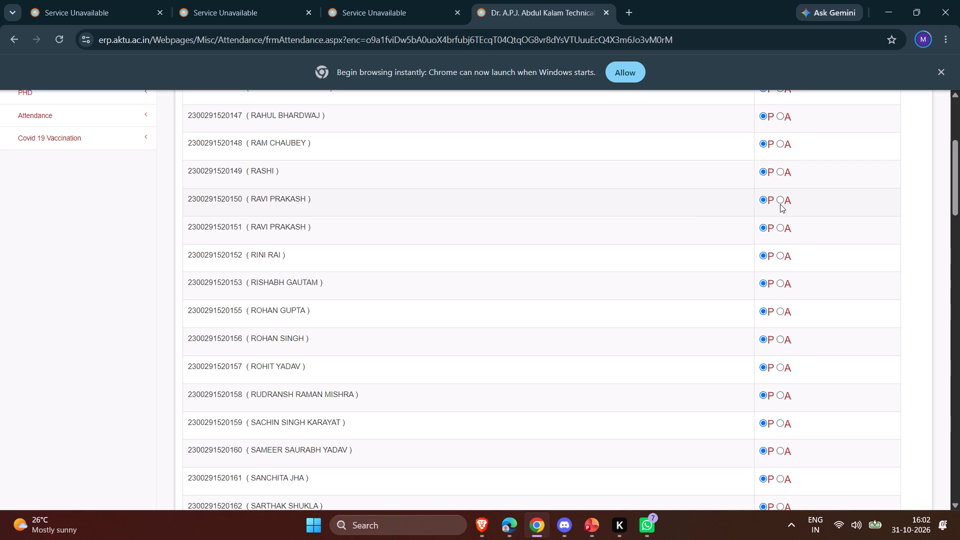
left_click(783, 200)
Submit the 30 September attendance, dismiss the success dialog and go back to the register list.
scroll(831, 297, "down", 17)
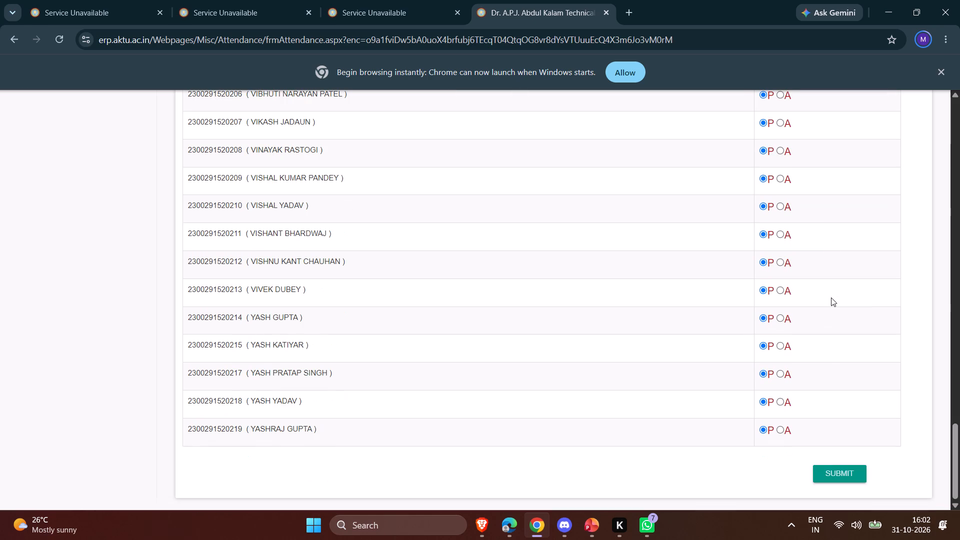
left_click(855, 473)
scroll(855, 473, "up", 13)
scroll(855, 473, "up", 11)
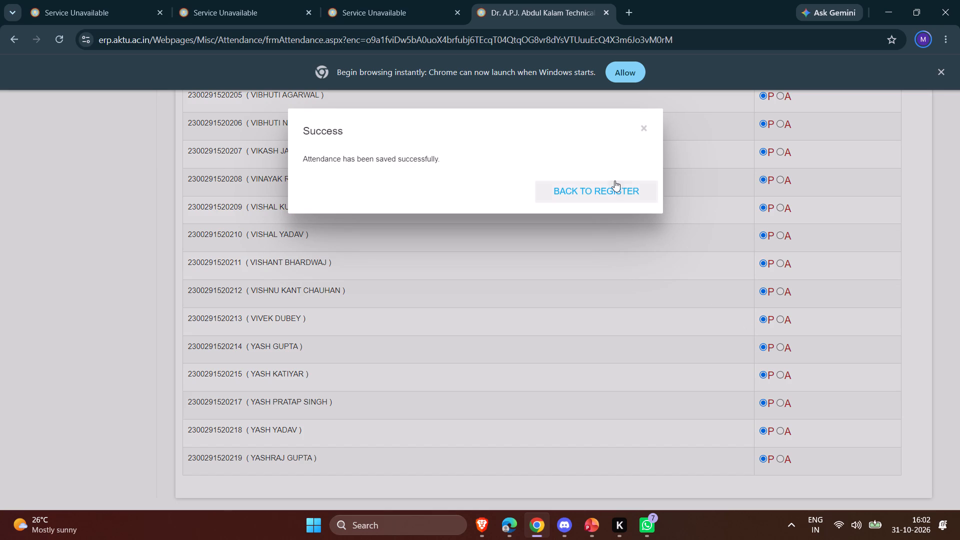
left_click(646, 132)
scroll(646, 132, "up", 12)
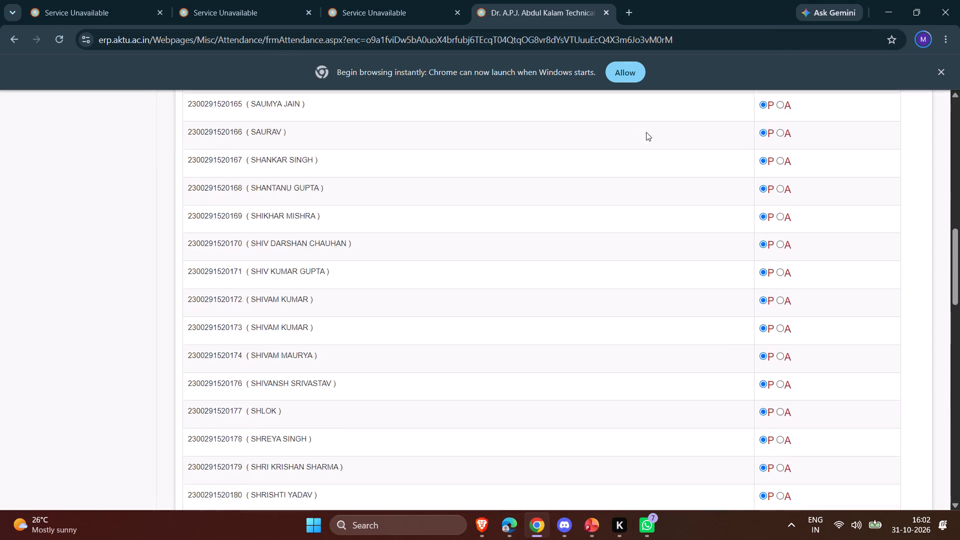
scroll(646, 132, "up", 11)
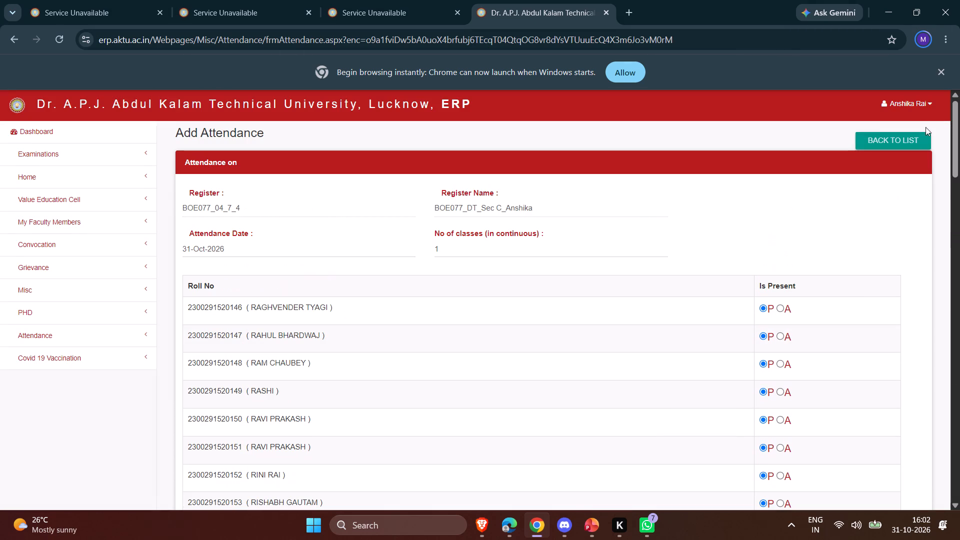
left_click(912, 141)
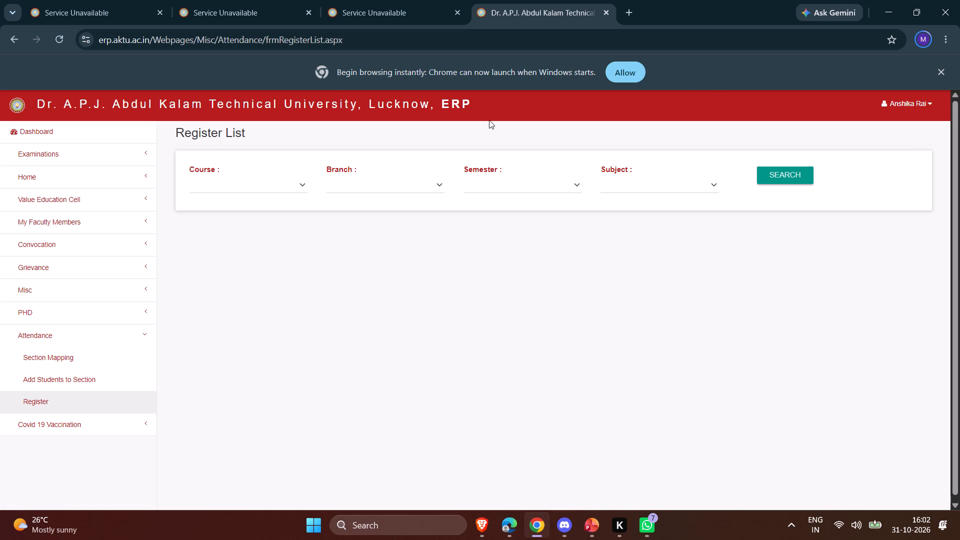
Search the register list for Bachelor of Technology, Computer Science and Engineering (Artificial Intelligence), semester 7, subject BOE077 Design Thinking.
left_click(294, 180)
left_click(266, 210)
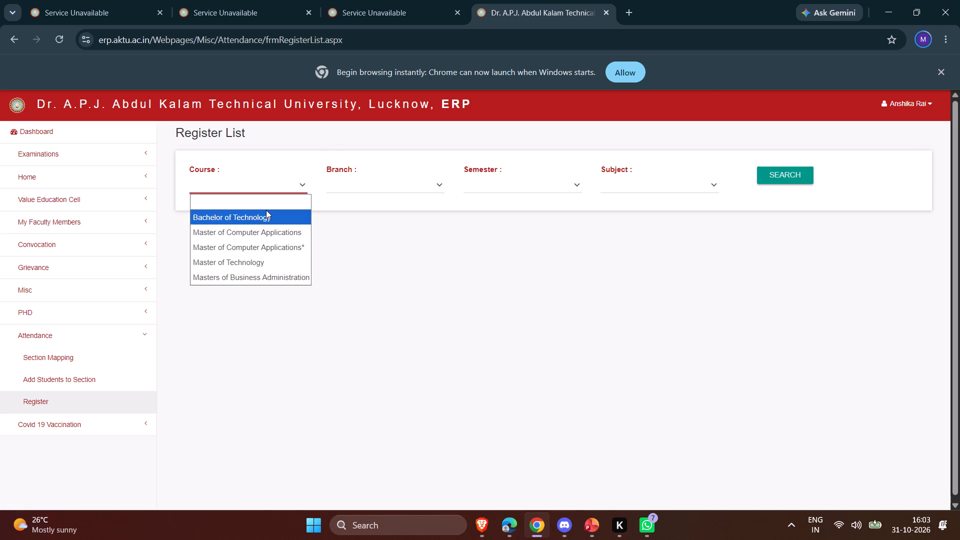
left_click(421, 186)
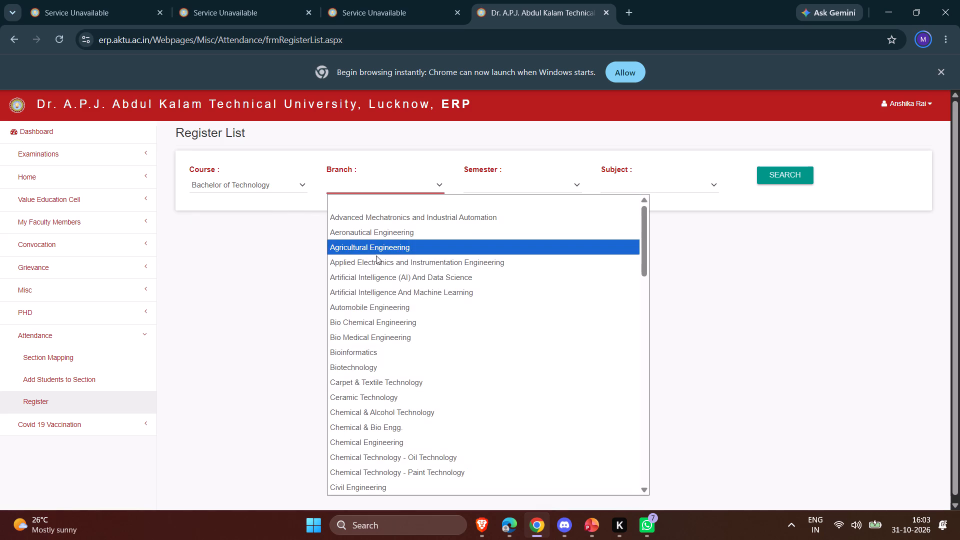
scroll(427, 392, "down", 3)
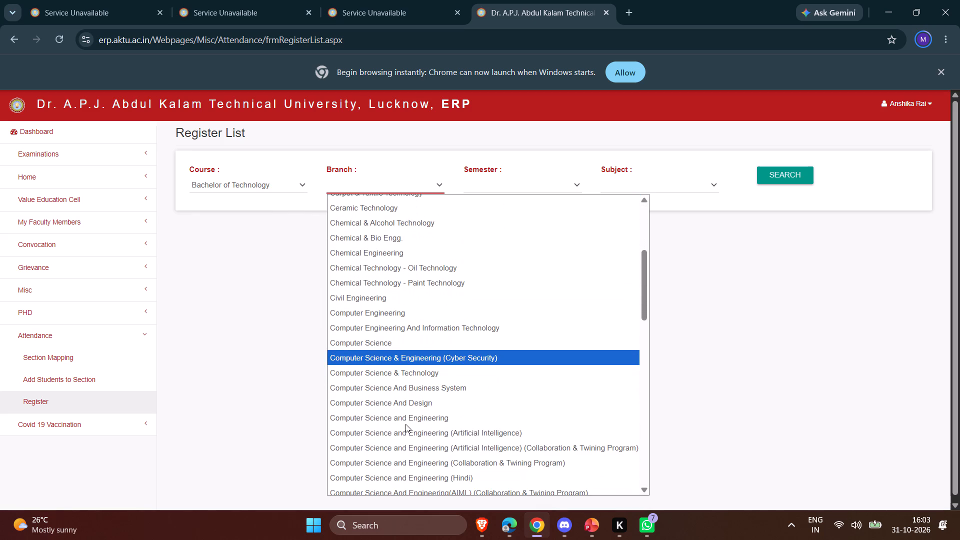
left_click(463, 426)
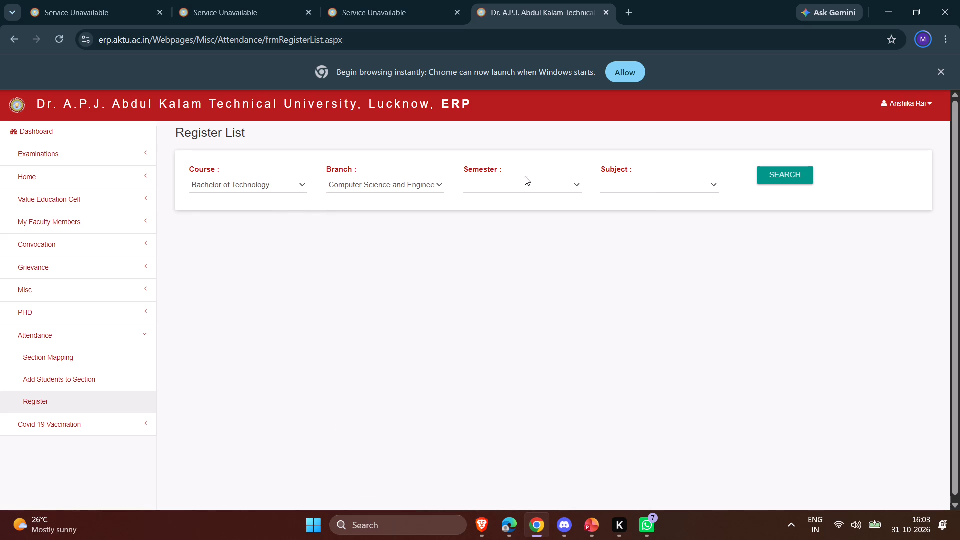
left_click(537, 181)
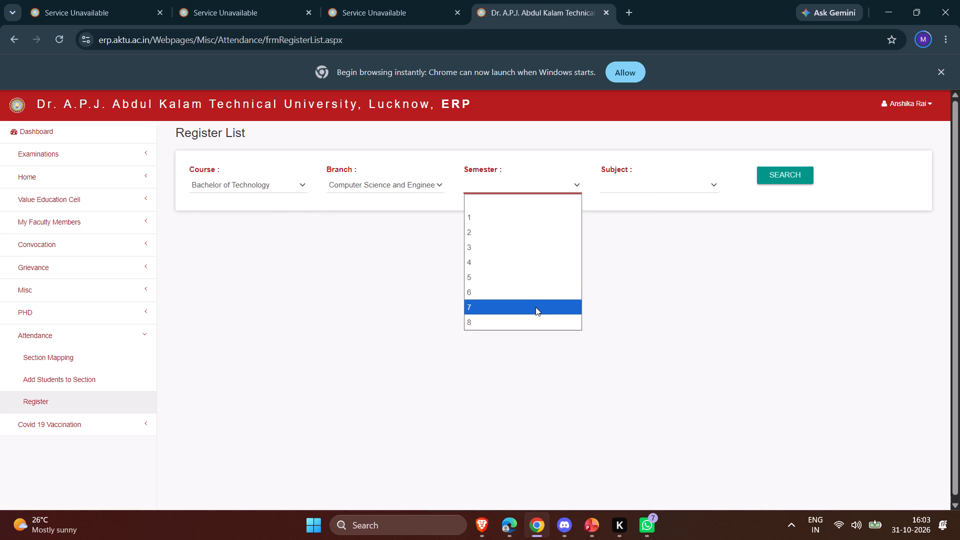
left_click(535, 307)
left_click(693, 181)
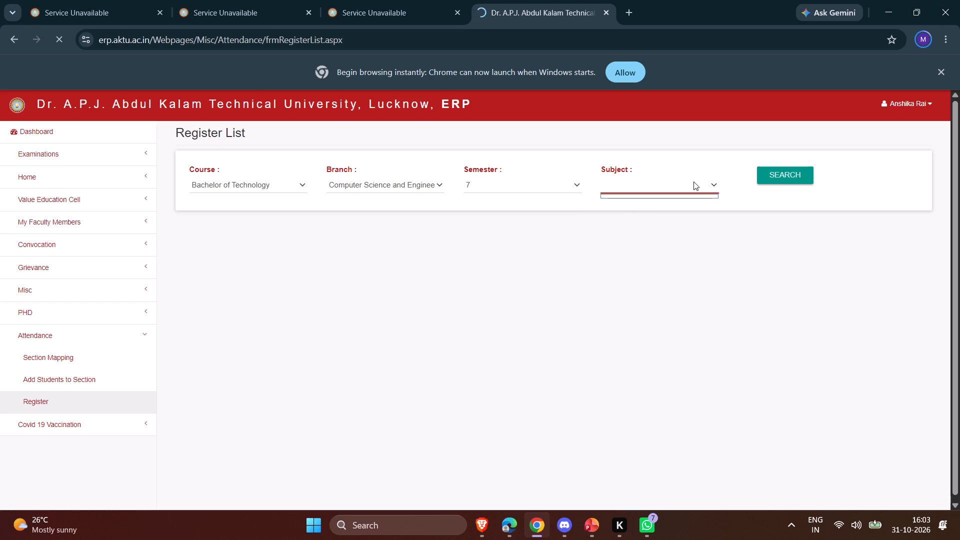
left_click(648, 235)
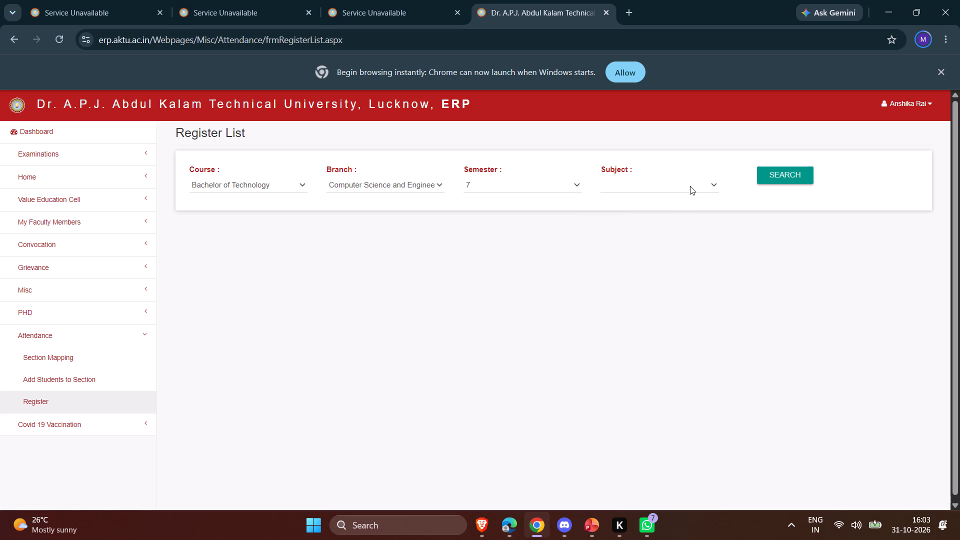
left_click(690, 186)
scroll(680, 378, "down", 1)
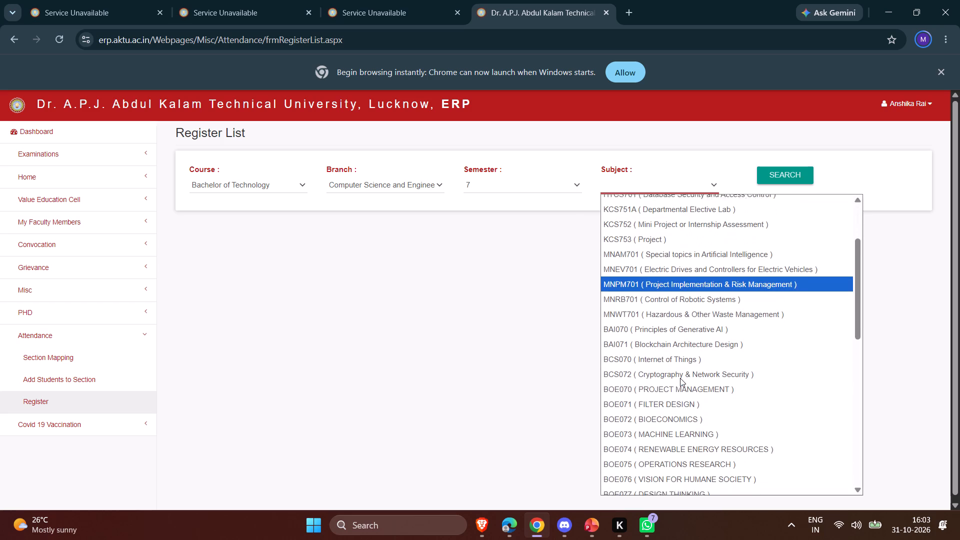
scroll(680, 378, "down", 1)
left_click(635, 485)
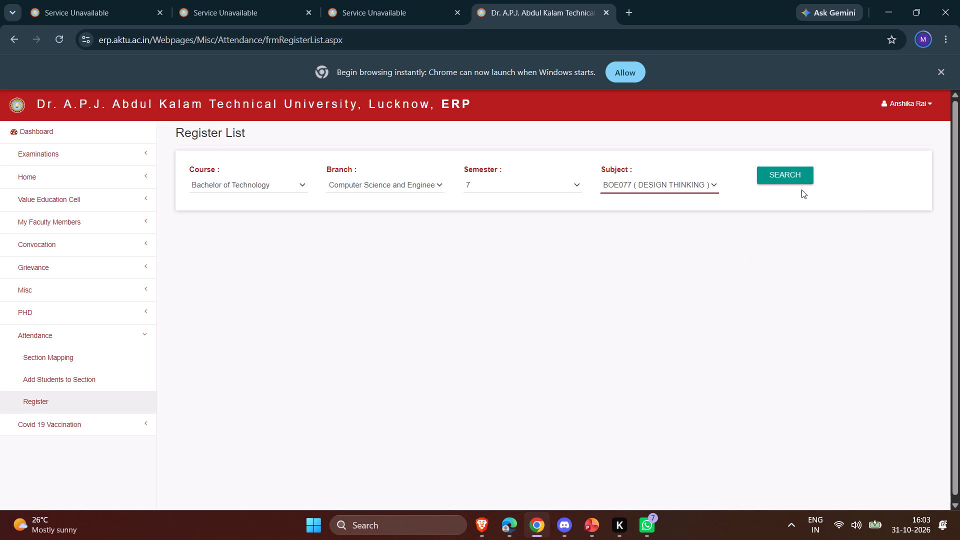
left_click(802, 178)
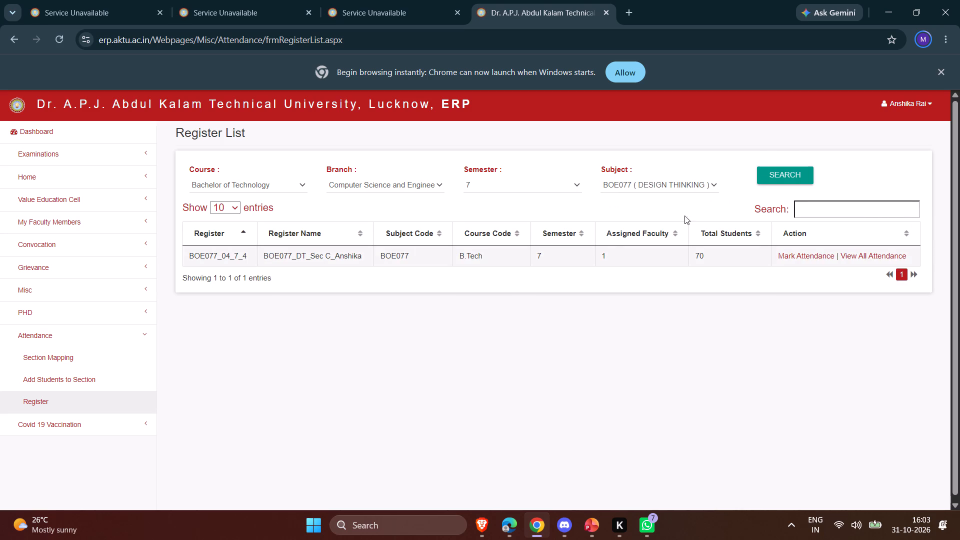
Open attendance marking for register BOE077_04_7_4 and set the attendance date to 5 October 2026.
left_click(796, 257)
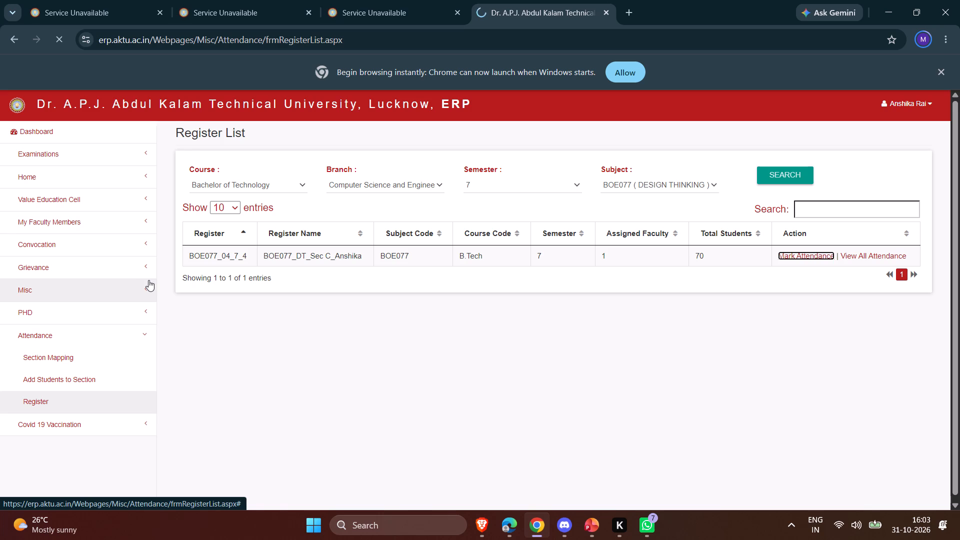
left_click(205, 250)
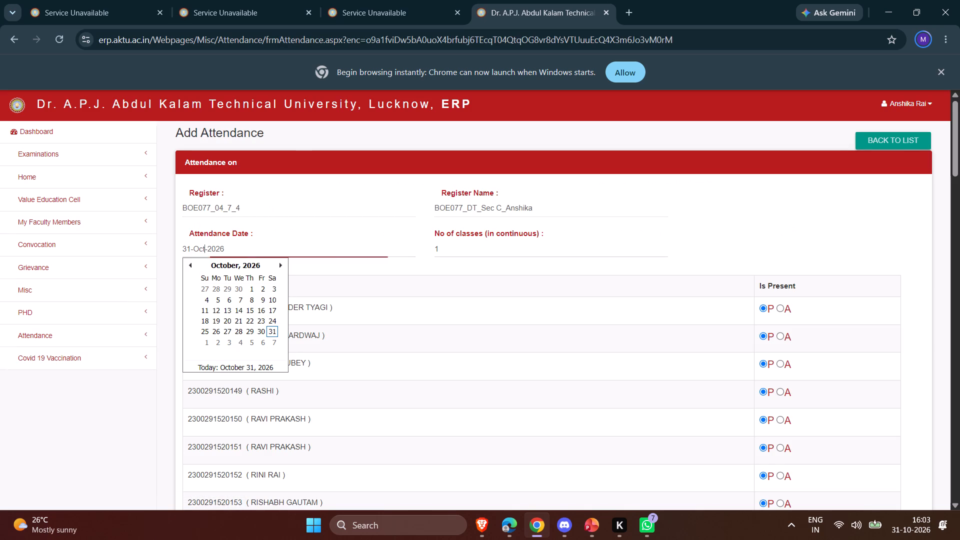
left_click(218, 302)
Mark the students with roll numbers ending in 174, 176 and 200 absent.
scroll(448, 370, "down", 6)
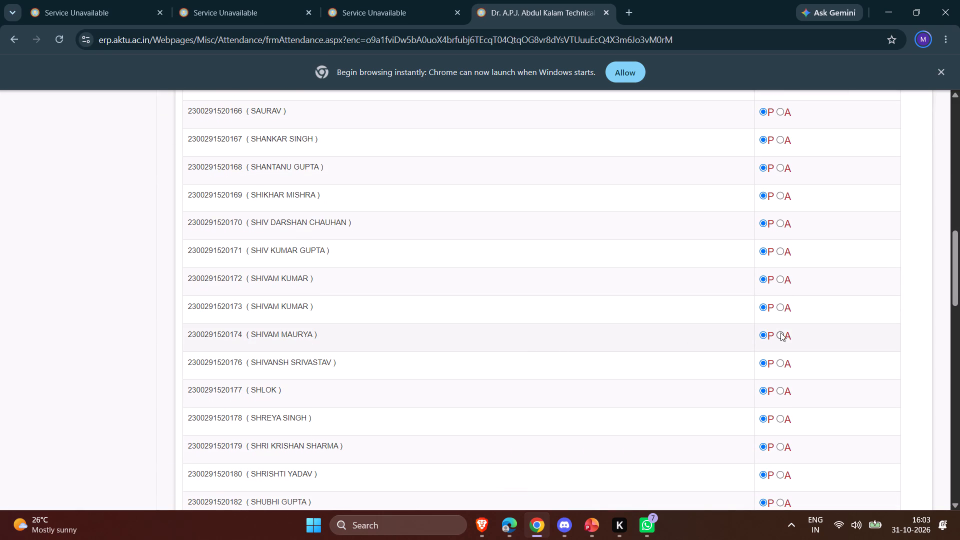
left_click(780, 332)
left_click(779, 362)
scroll(779, 362, "down", 4)
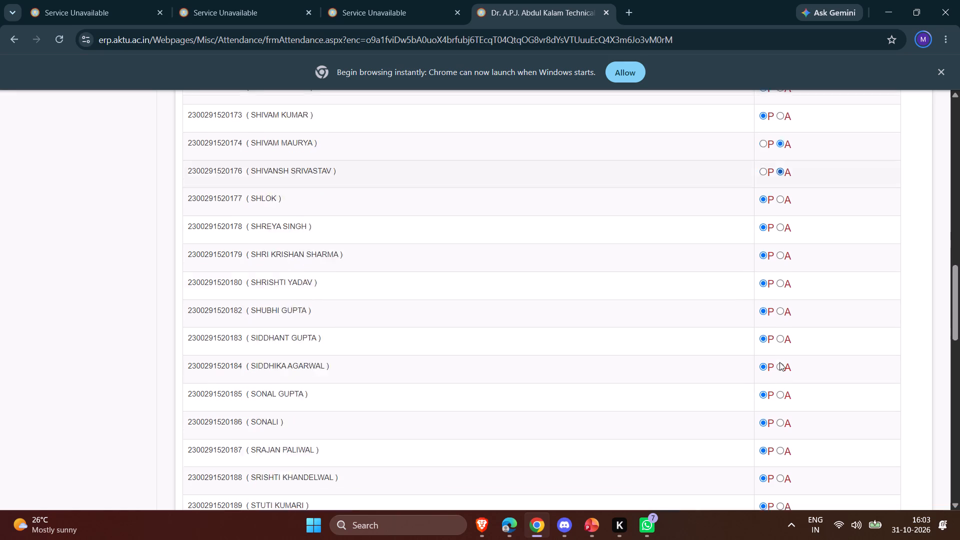
scroll(779, 362, "down", 1)
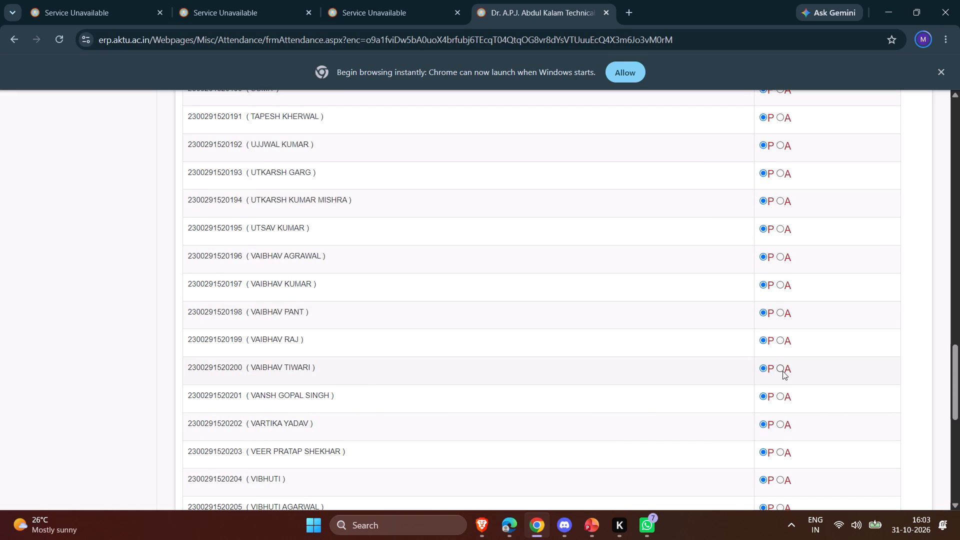
left_click(782, 371)
Submit the 5 October attendance and go back to the register list.
scroll(782, 371, "down", 3)
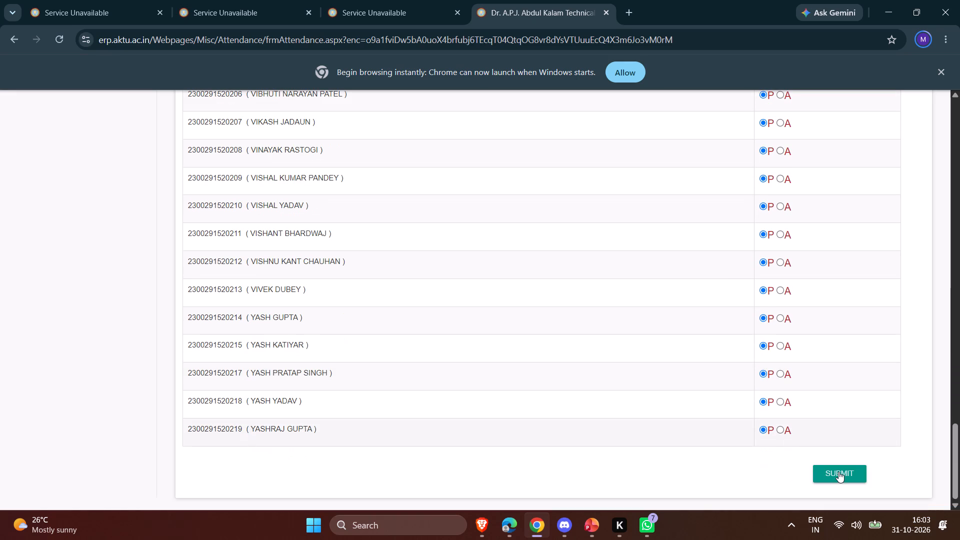
left_click(838, 471)
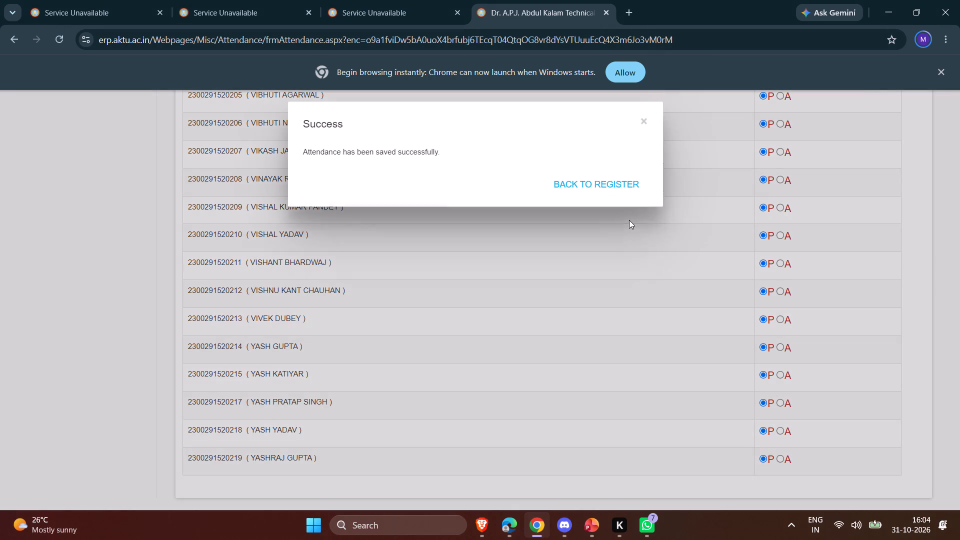
left_click(590, 188)
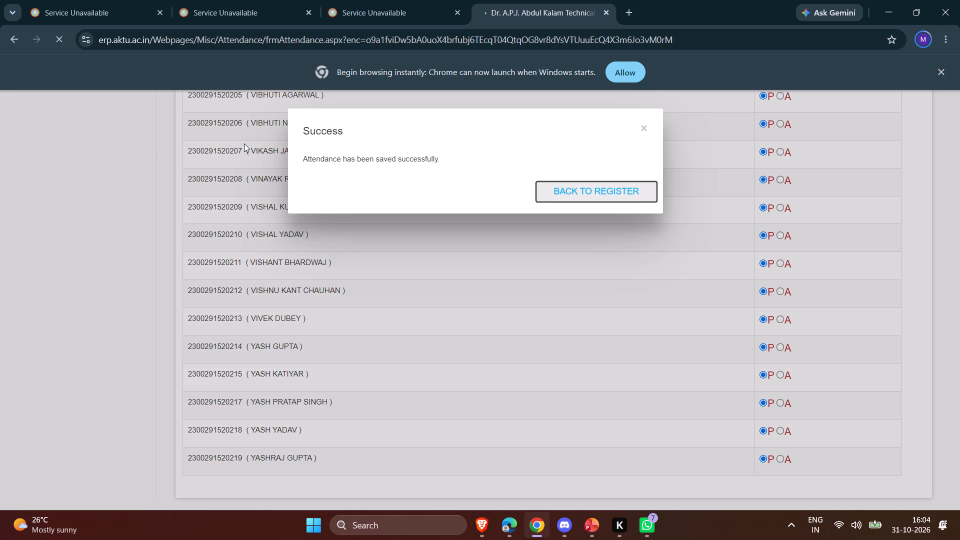
Search the register list again for Bachelor of Technology, Computer Science and Engineering (Artificial Intelligence), semester 7, subject BOE077 Design Thinking.
left_click(290, 183)
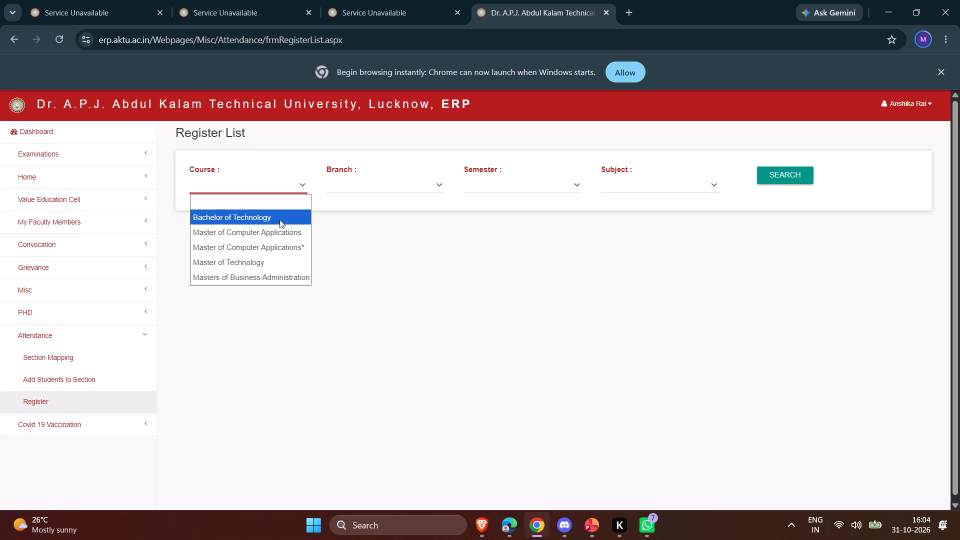
left_click(279, 219)
left_click(405, 184)
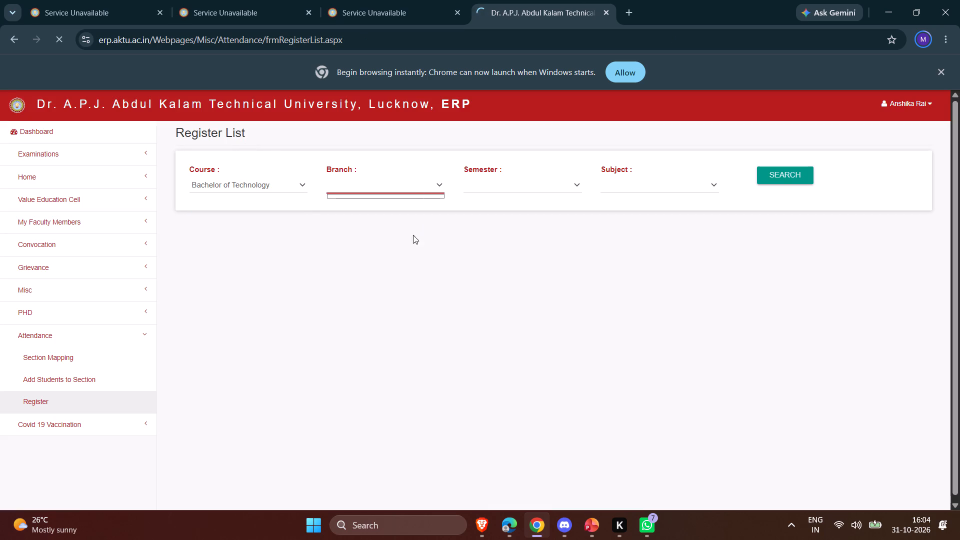
left_click(410, 249)
left_click(427, 180)
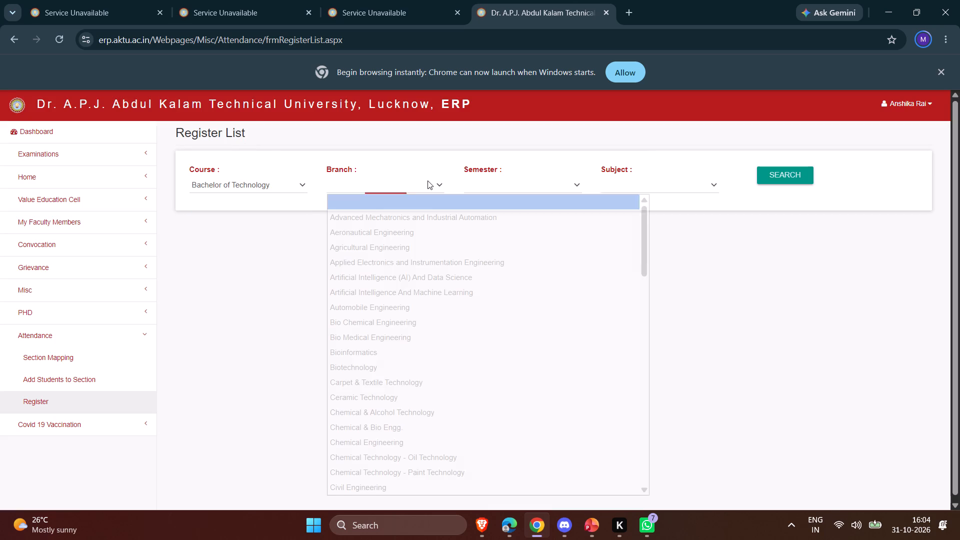
scroll(486, 415, "down", 2)
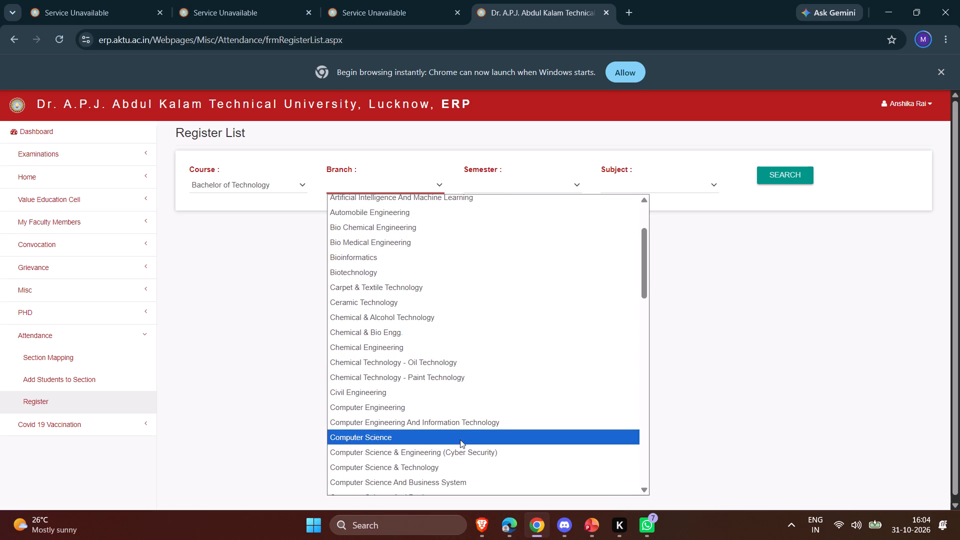
scroll(453, 451, "down", 2)
left_click(487, 407)
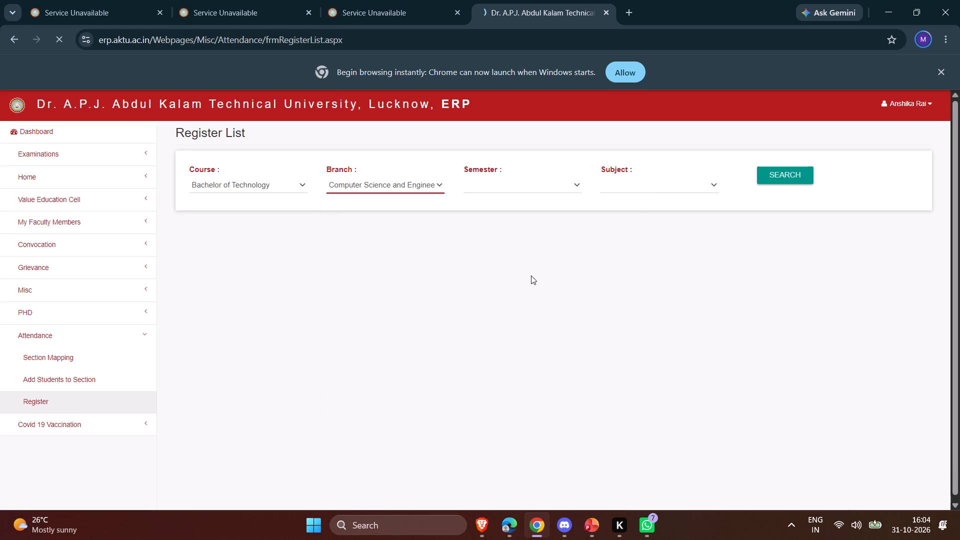
left_click(561, 190)
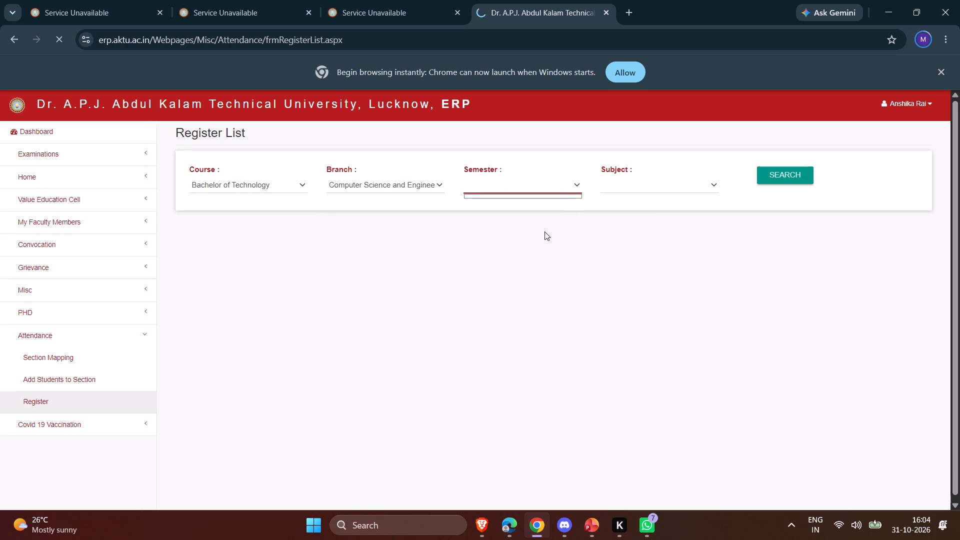
left_click(575, 183)
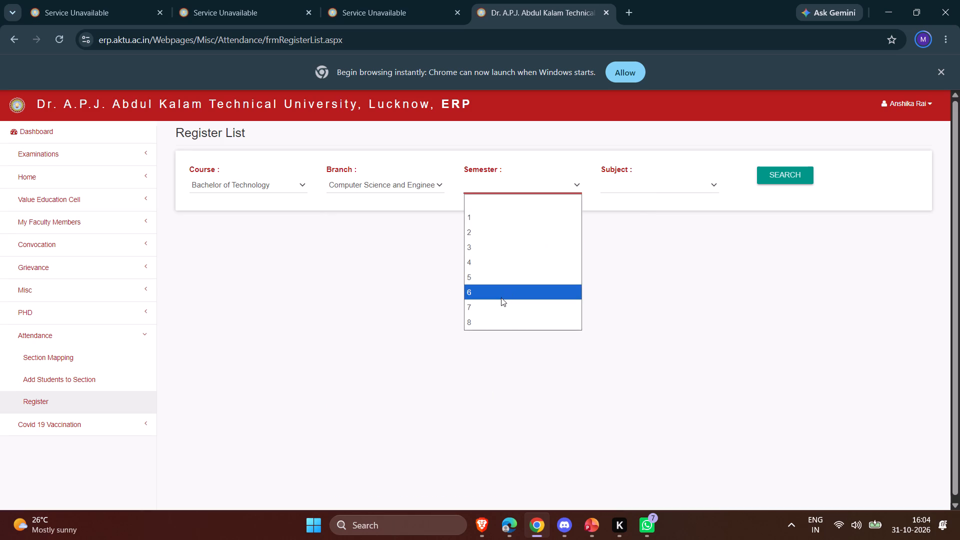
left_click(499, 301)
left_click(676, 179)
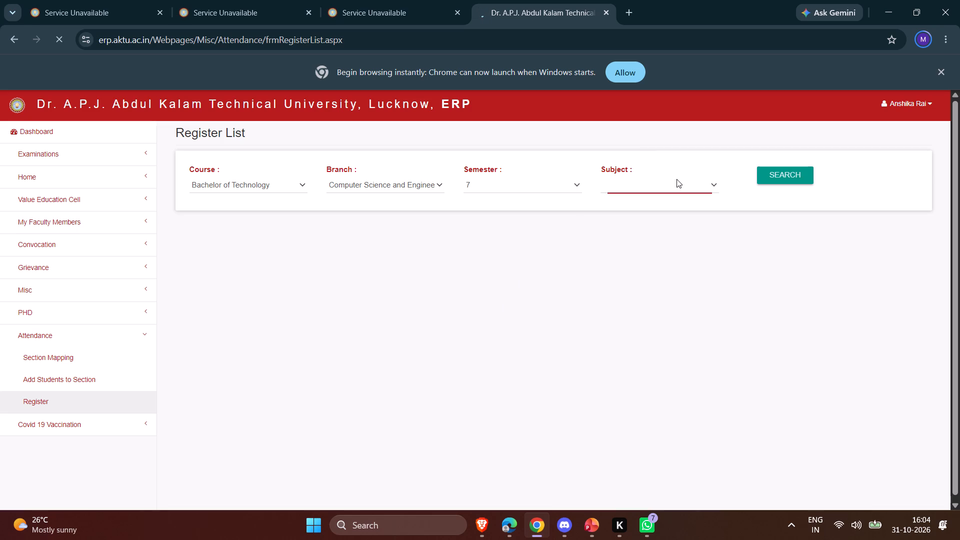
left_click(697, 182)
scroll(690, 331, "down", 4)
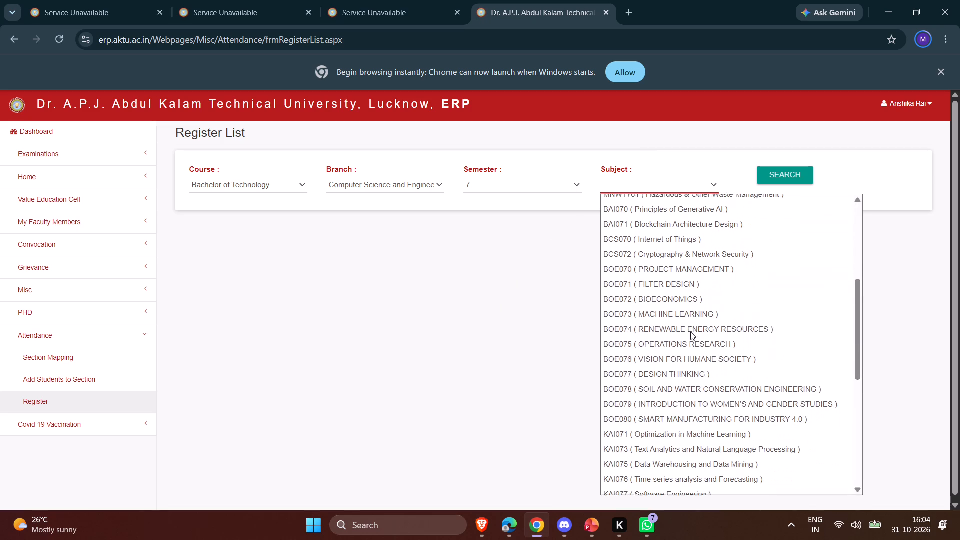
left_click(708, 366)
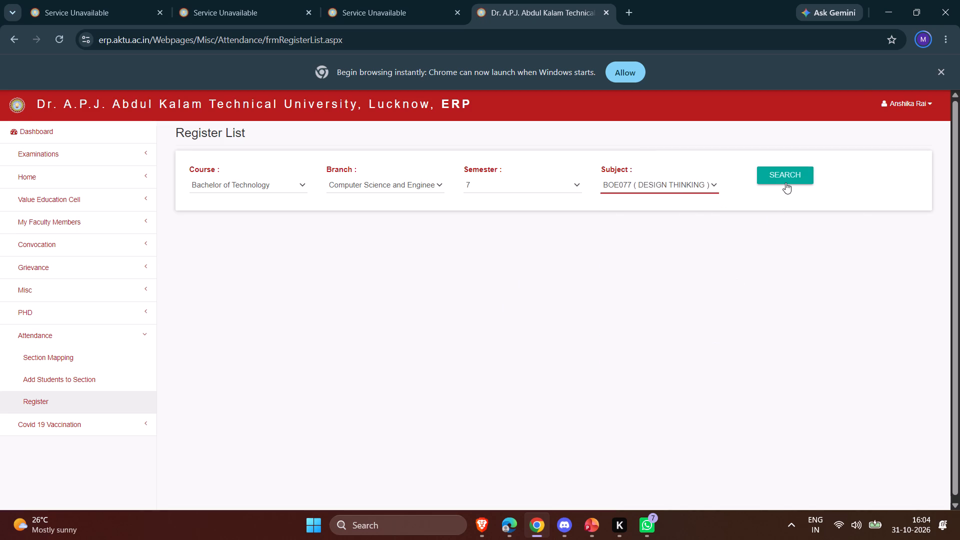
left_click(785, 182)
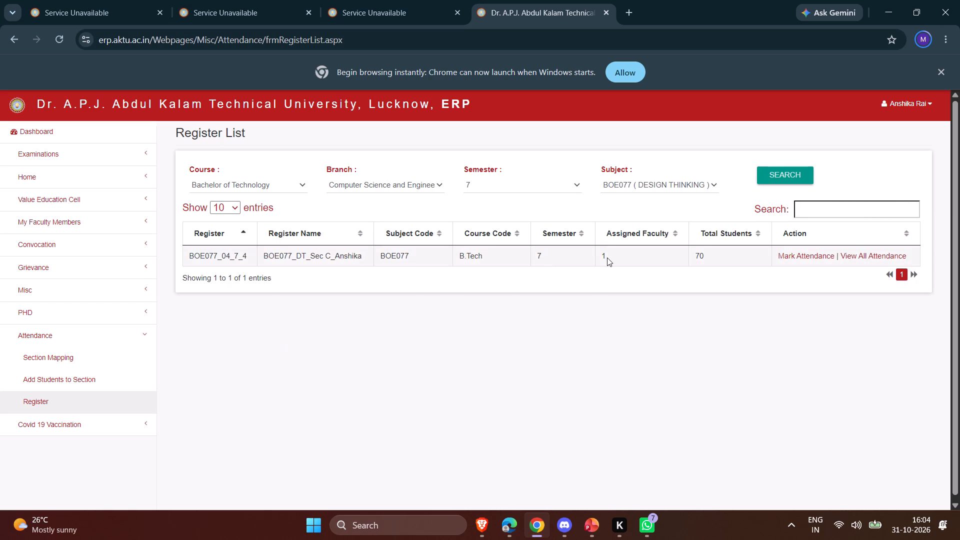
Open attendance marking for register BOE077_04_7_4 and set the attendance date to 6 October 2026.
left_click(786, 255)
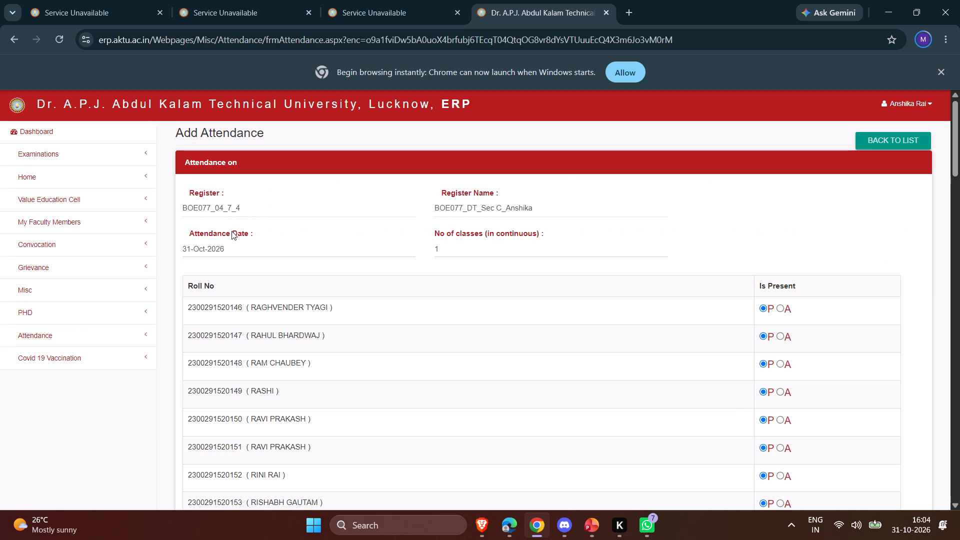
left_click(231, 231)
left_click(234, 245)
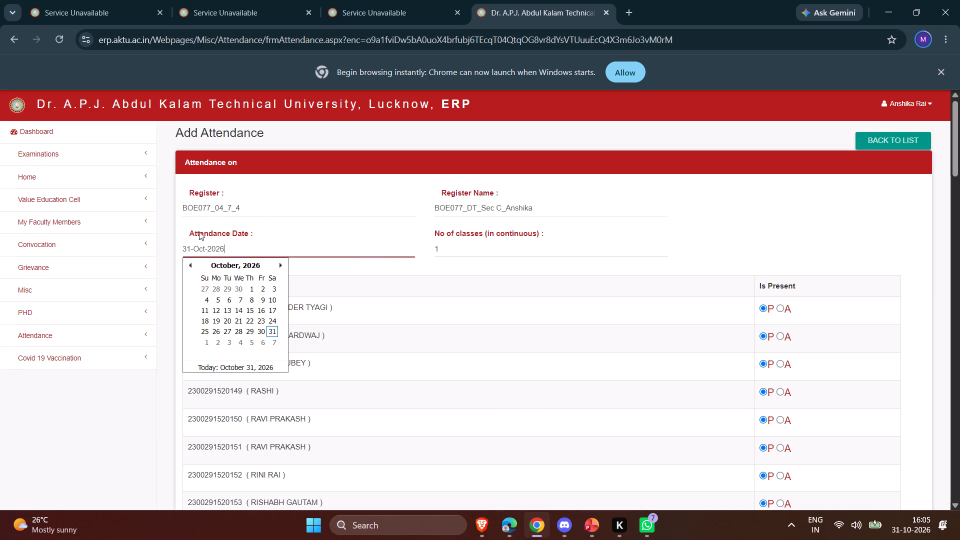
left_click(232, 299)
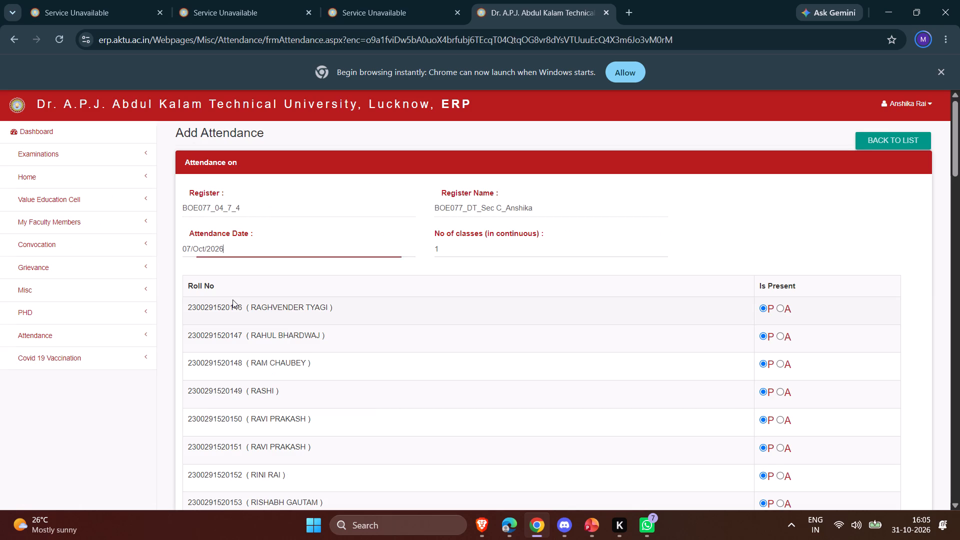
left_click(212, 246)
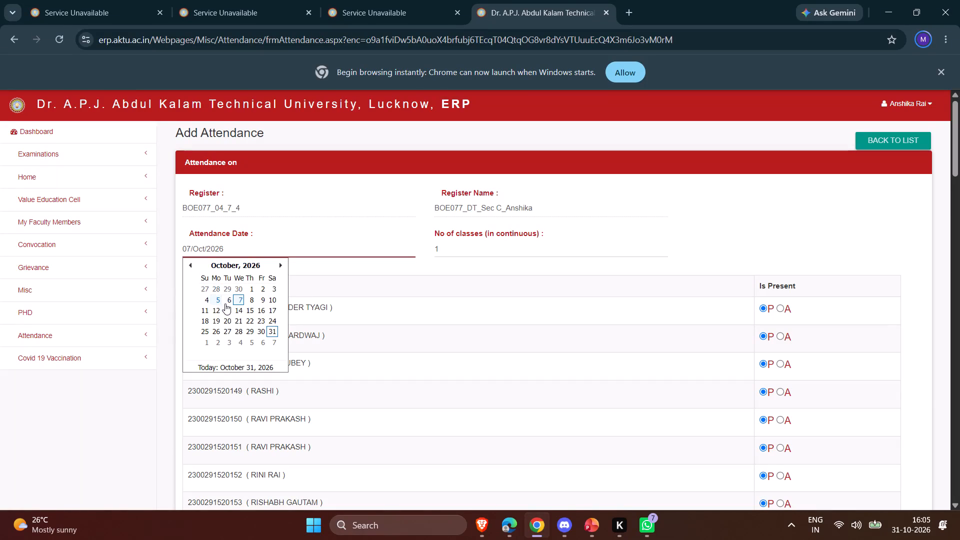
left_click(227, 297)
Mark the student with the roll number ending in 195 absent.
scroll(417, 345, "down", 9)
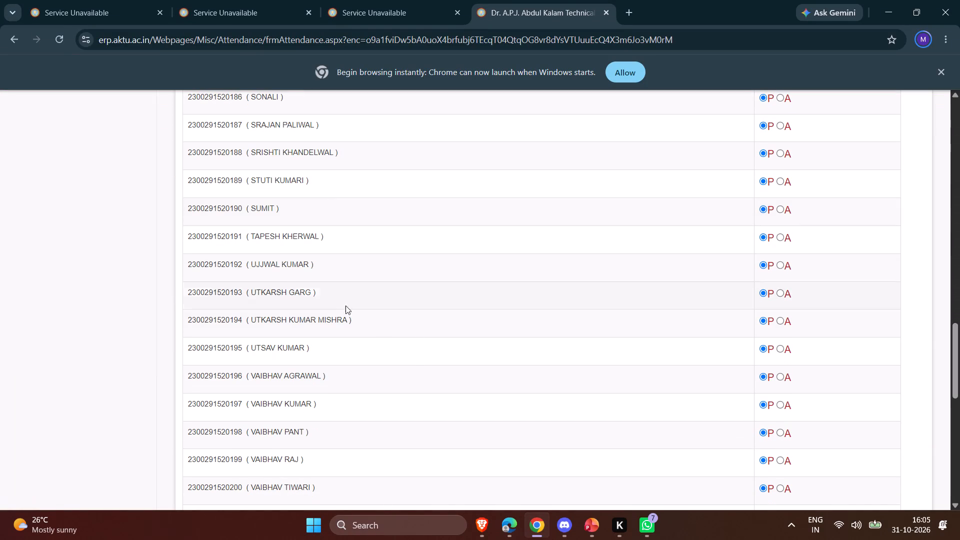
left_click(778, 351)
Submit the 6 October attendance.
scroll(778, 351, "down", 13)
left_click(843, 479)
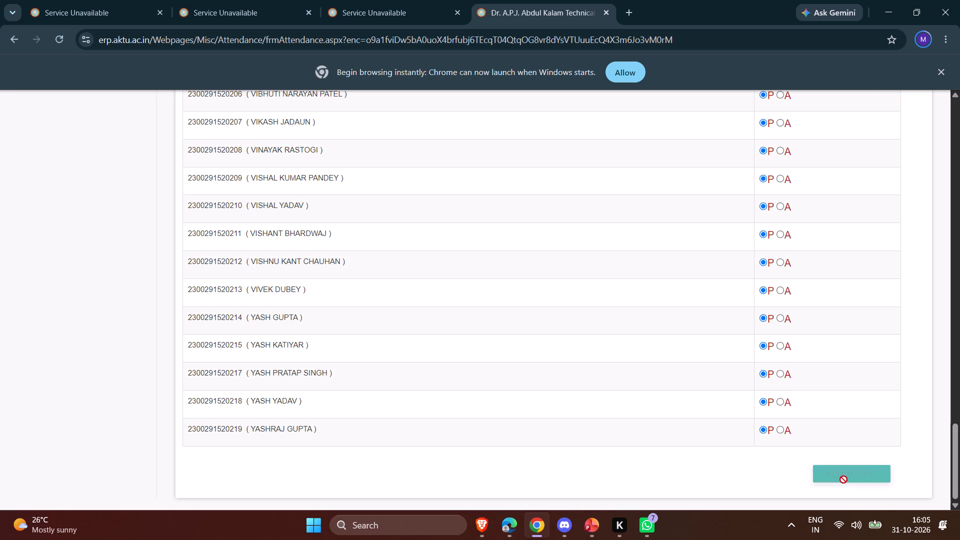
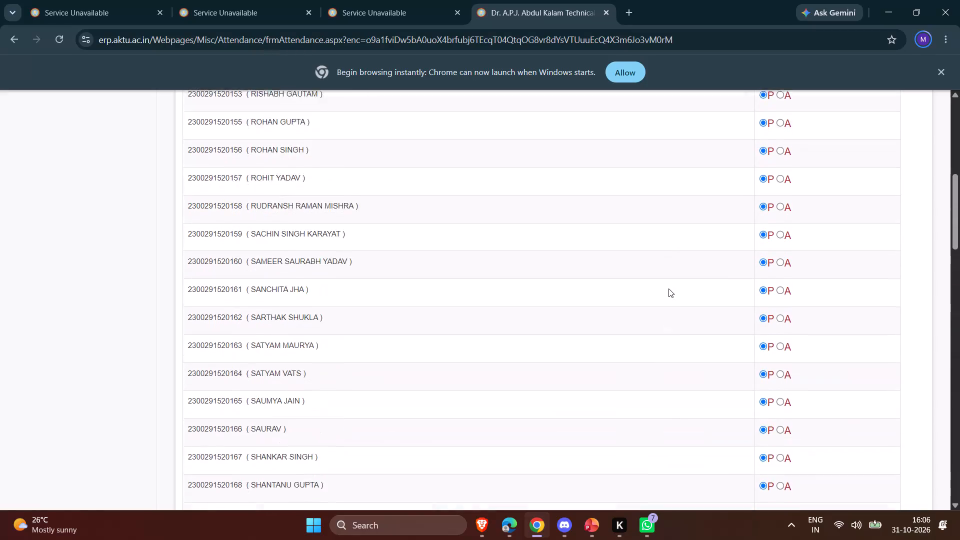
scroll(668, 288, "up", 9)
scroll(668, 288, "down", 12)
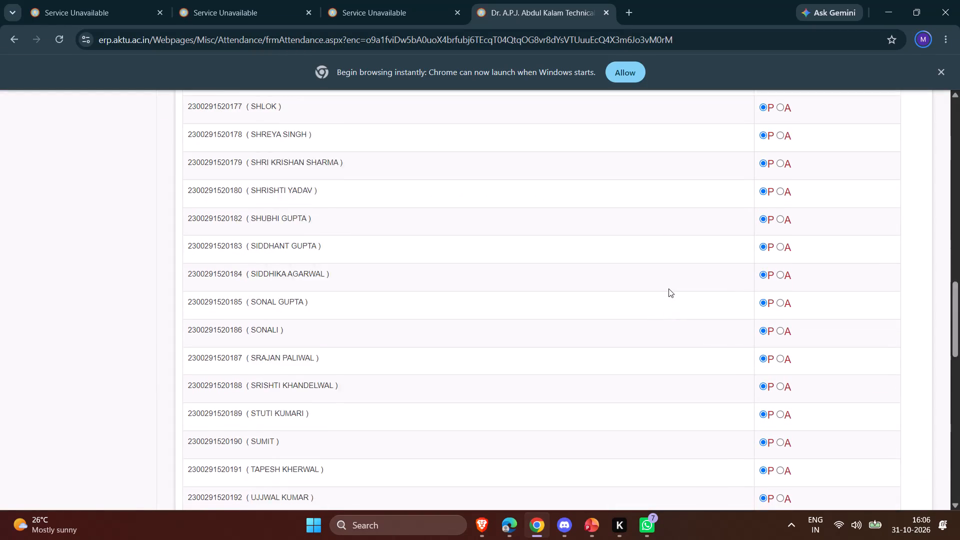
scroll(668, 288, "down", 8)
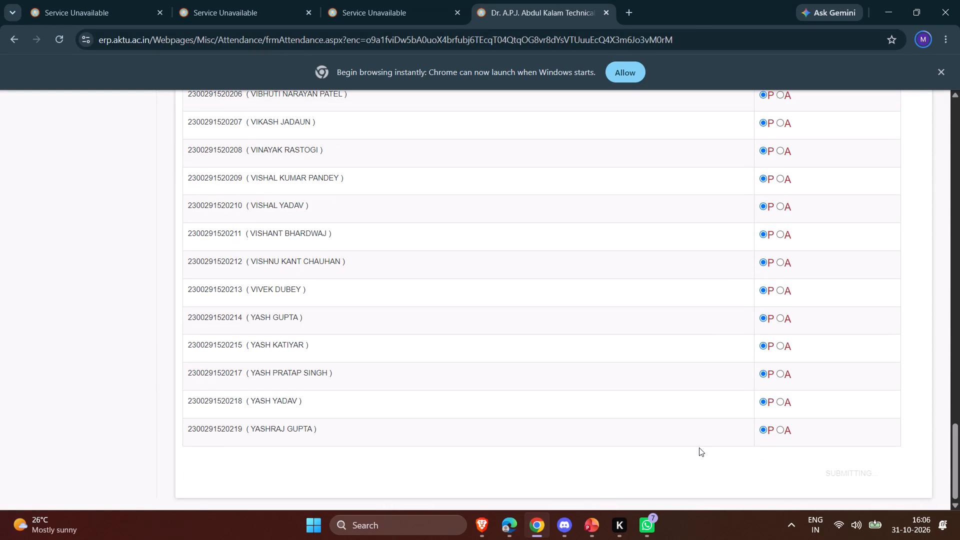
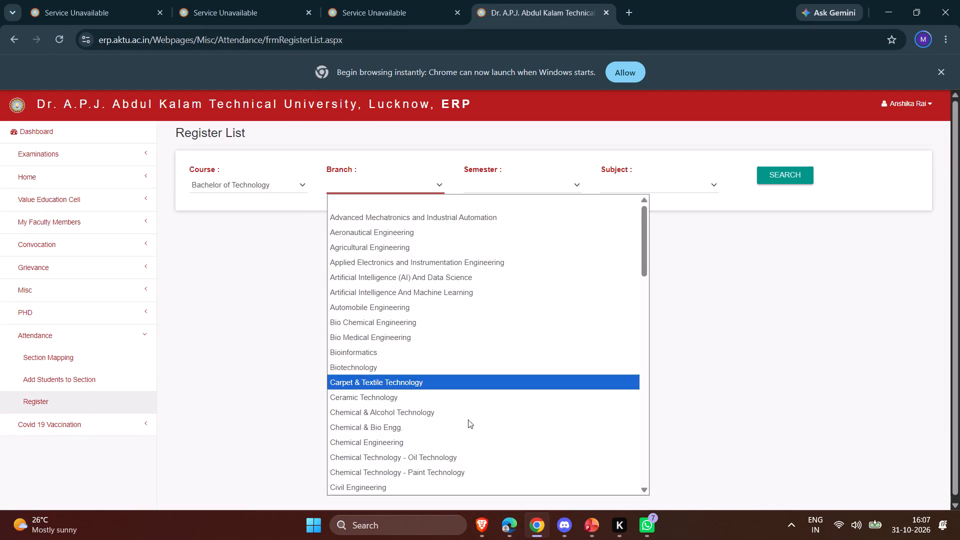
Search the Bachelor of Technology registers for the Computer Science and Engineering branch, semester 7, subject BOE077 (Design Thinking).
scroll(468, 419, "down", 3)
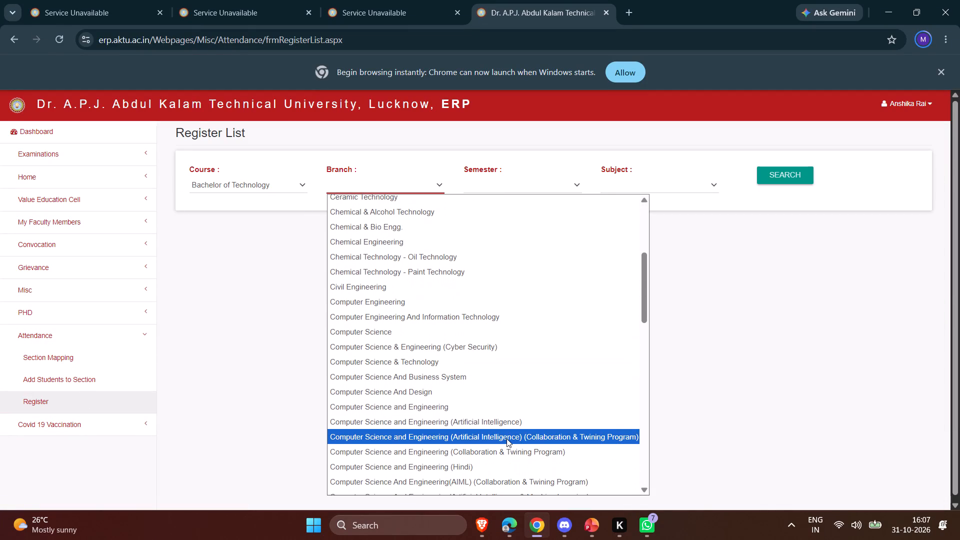
left_click(530, 427)
left_click(573, 186)
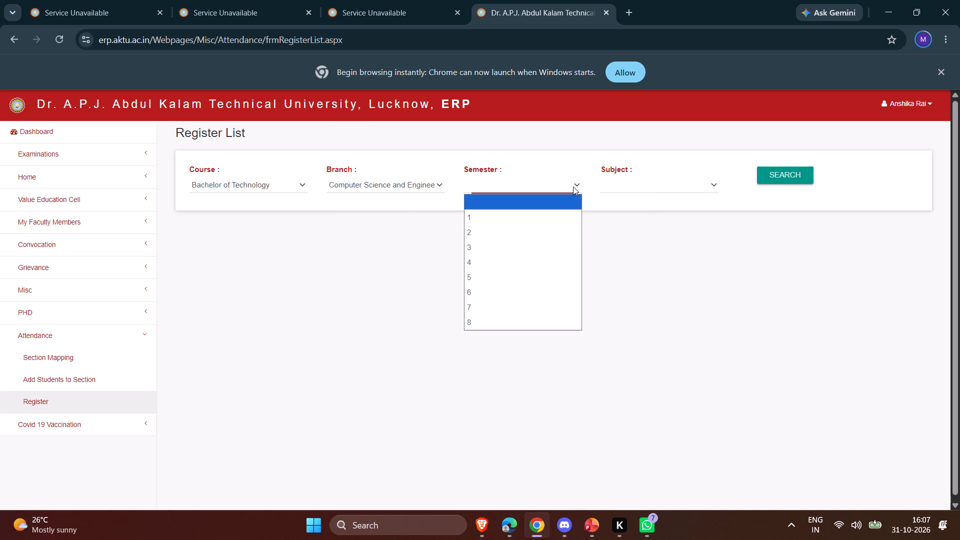
left_click(501, 309)
left_click_drag(669, 171, 688, 180)
left_click(688, 180)
scroll(709, 333, "down", 3)
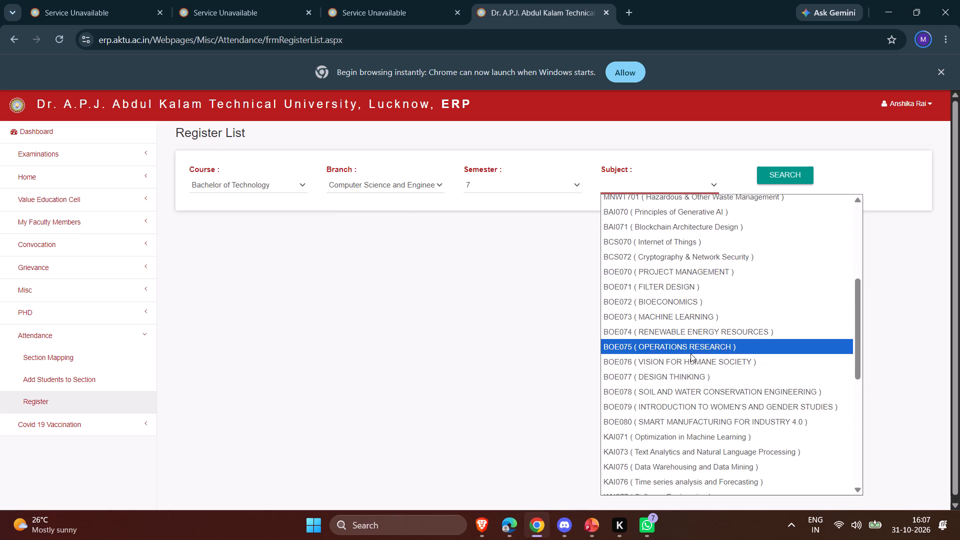
left_click(670, 377)
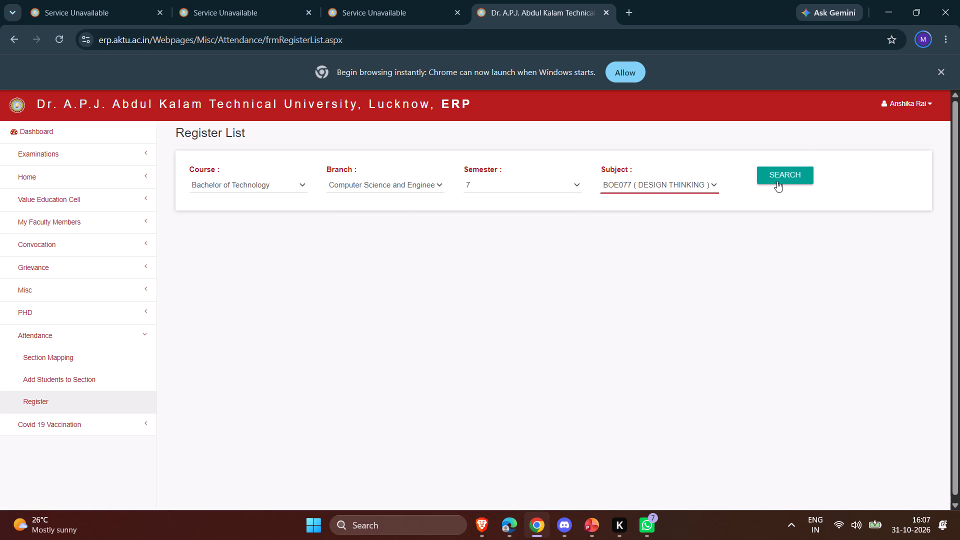
left_click(777, 181)
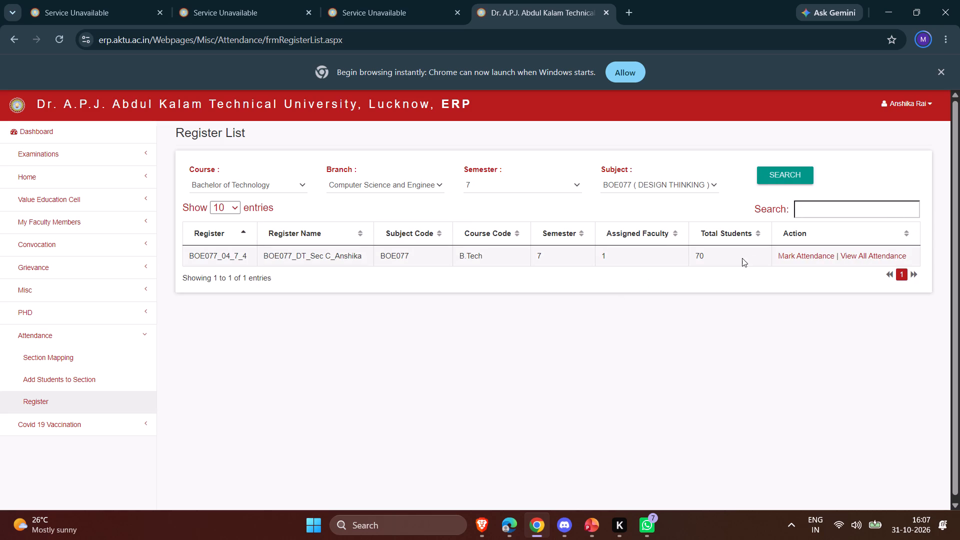
Record the BOE077 Section C attendance for 6 October 2026 with one mid-list student absent, submit it and return to the register list.
left_click(781, 255)
left_click(221, 252)
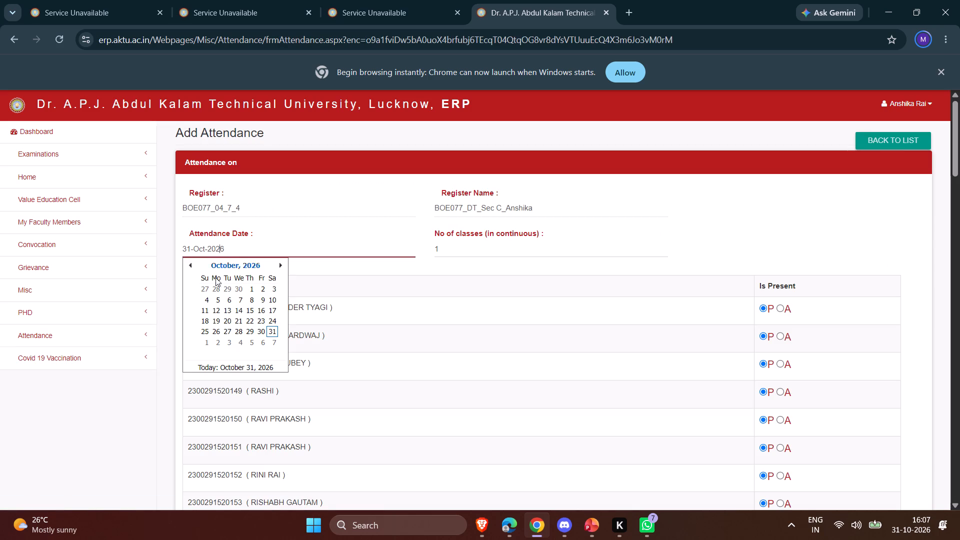
left_click(232, 301)
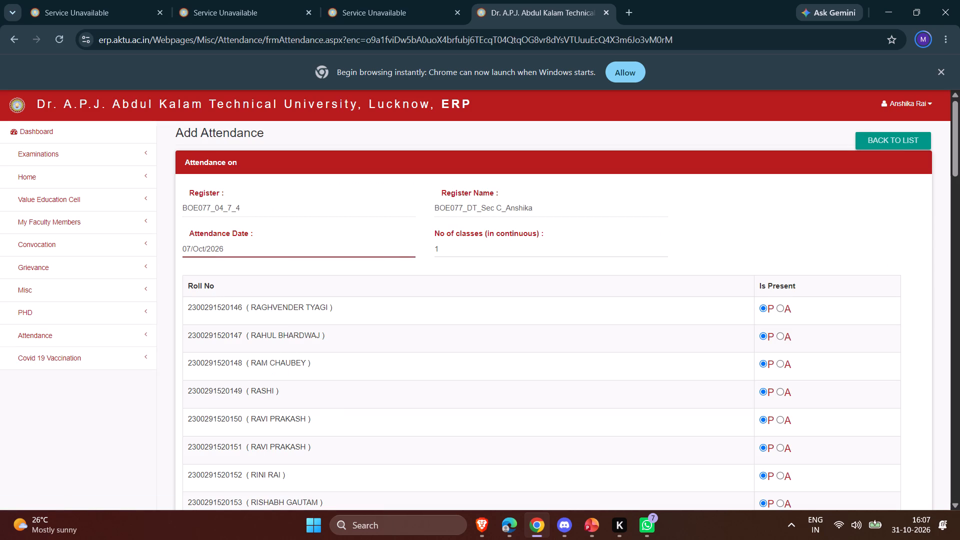
left_click_drag(214, 252, 219, 252)
left_click(219, 252)
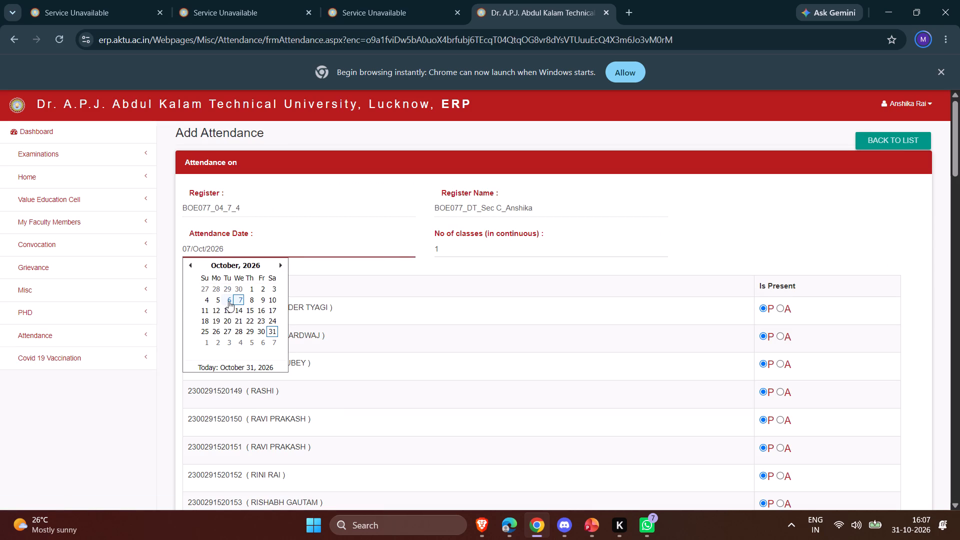
left_click(228, 301)
scroll(384, 364, "down", 6)
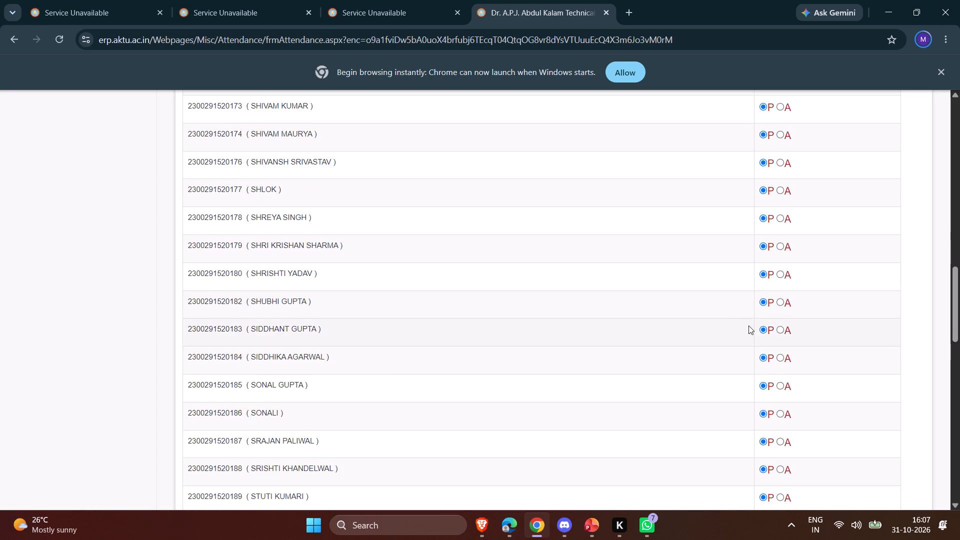
left_click(783, 332)
scroll(783, 332, "down", 8)
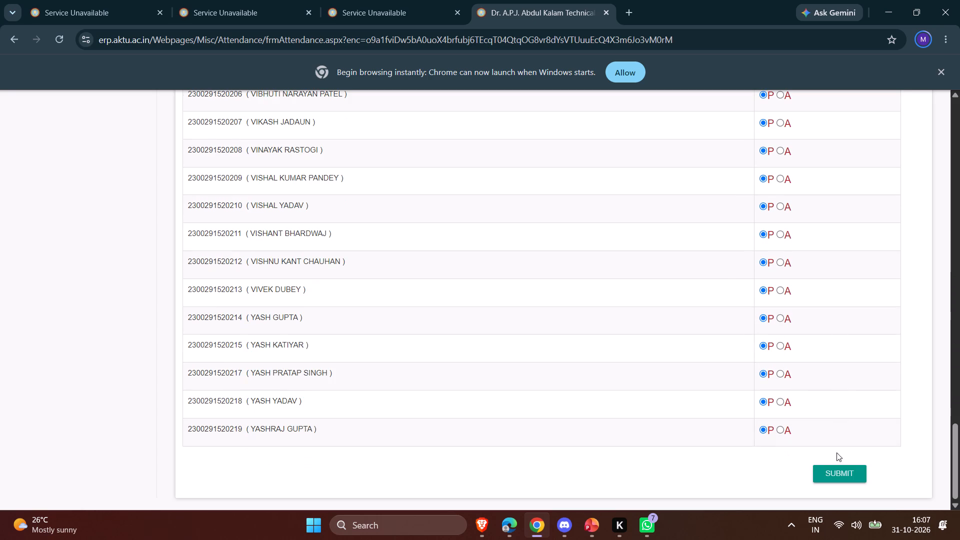
left_click(849, 473)
left_click(603, 187)
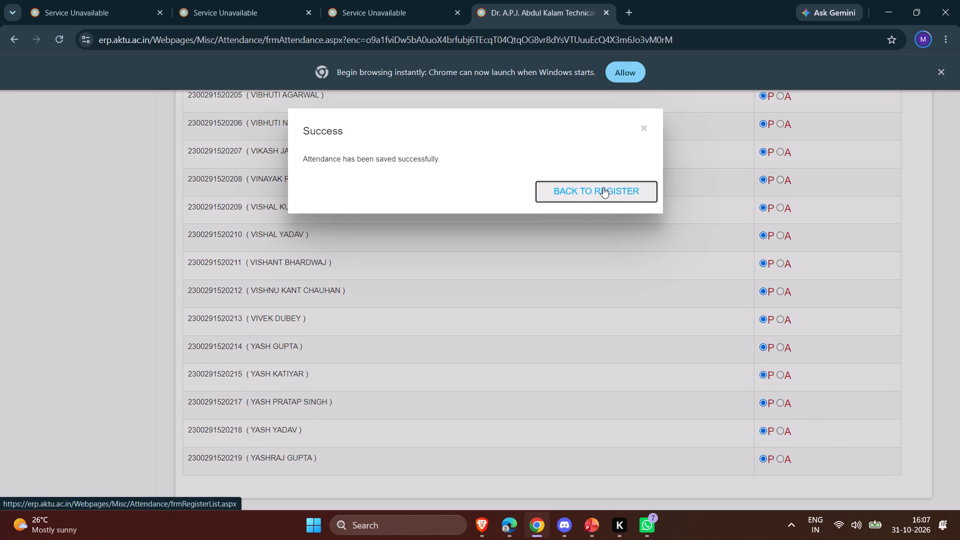
Search the register list again for Bachelor of Technology, Computer Science and Engineering, semester 7, subject BOE077 (Design Thinking).
left_click(268, 181)
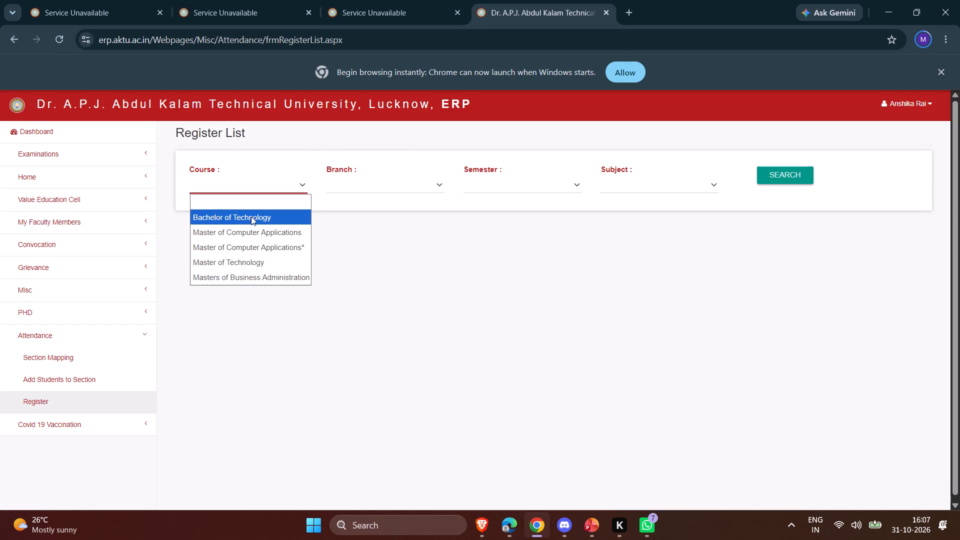
left_click(252, 216)
left_click(391, 178)
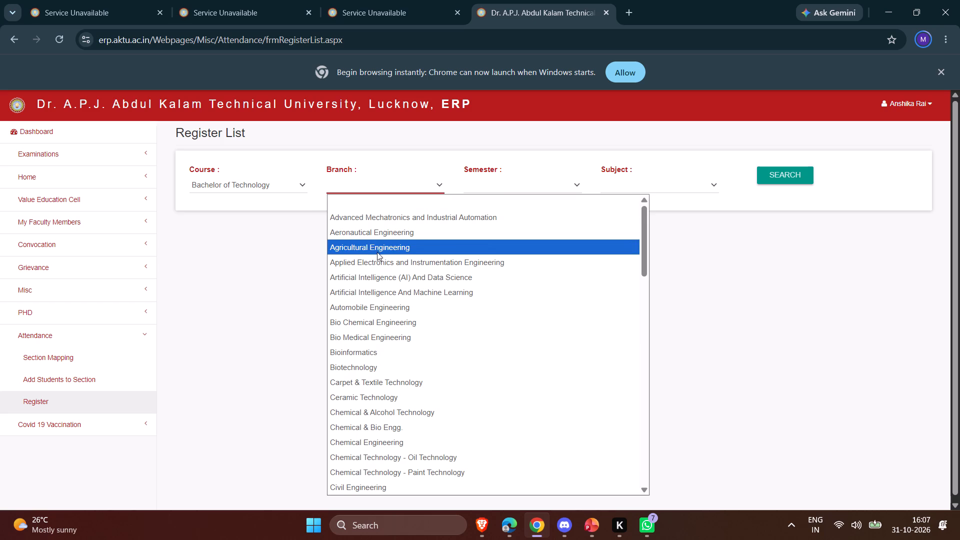
scroll(423, 328, "down", 5)
left_click(494, 312)
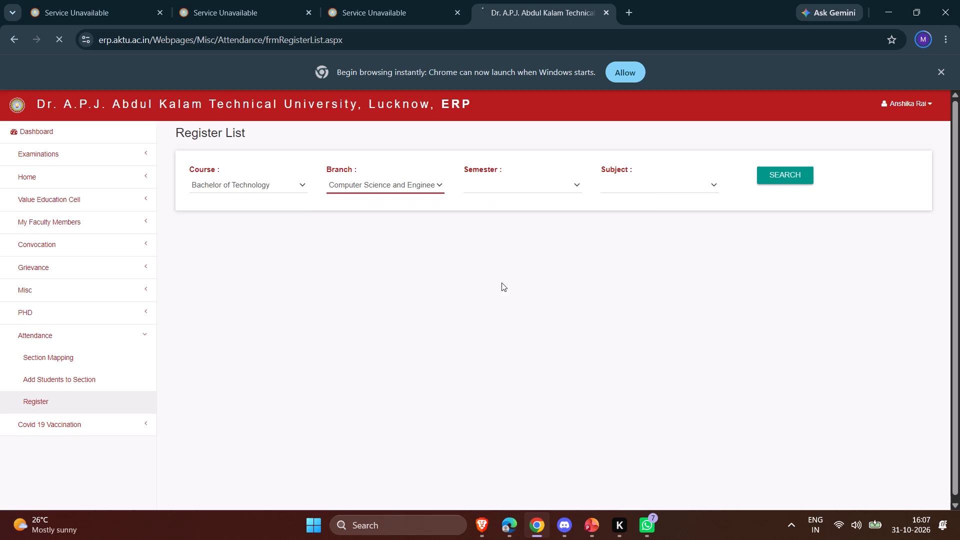
left_click(574, 176)
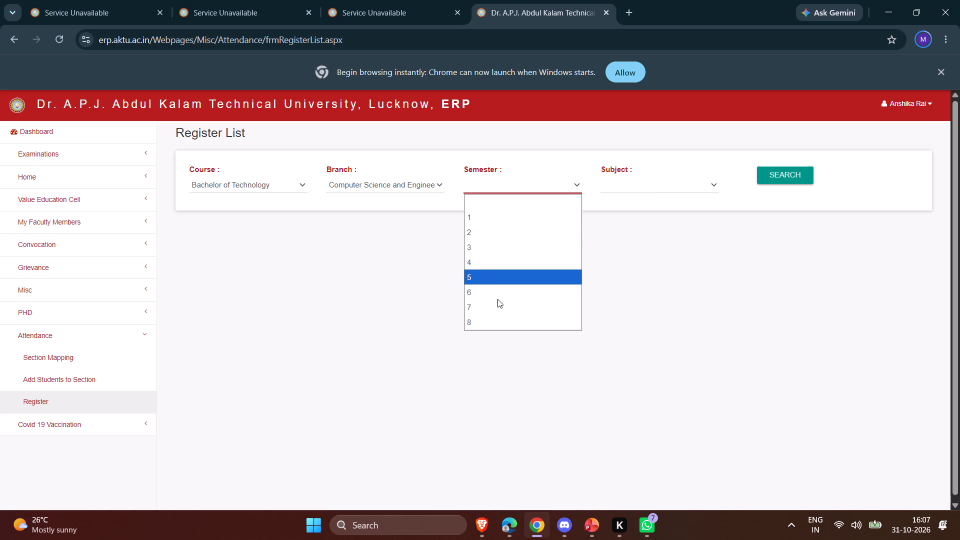
left_click(496, 301)
left_click(675, 192)
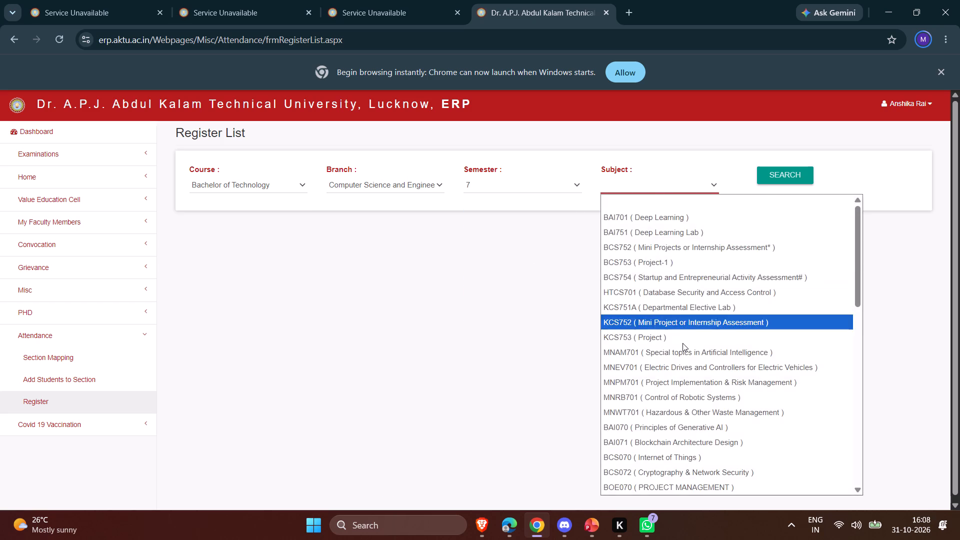
scroll(682, 343, "down", 3)
left_click(642, 418)
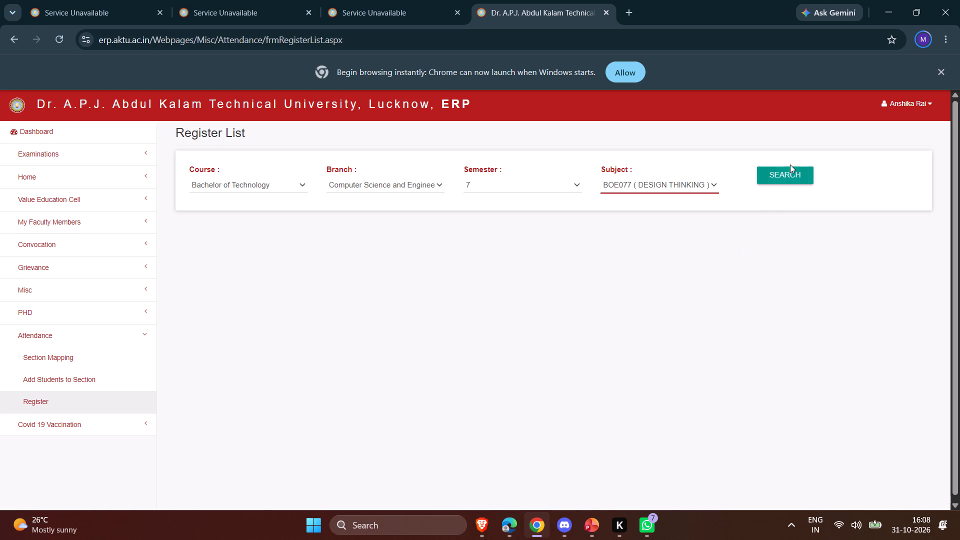
left_click_drag(790, 164, 785, 178)
left_click(785, 178)
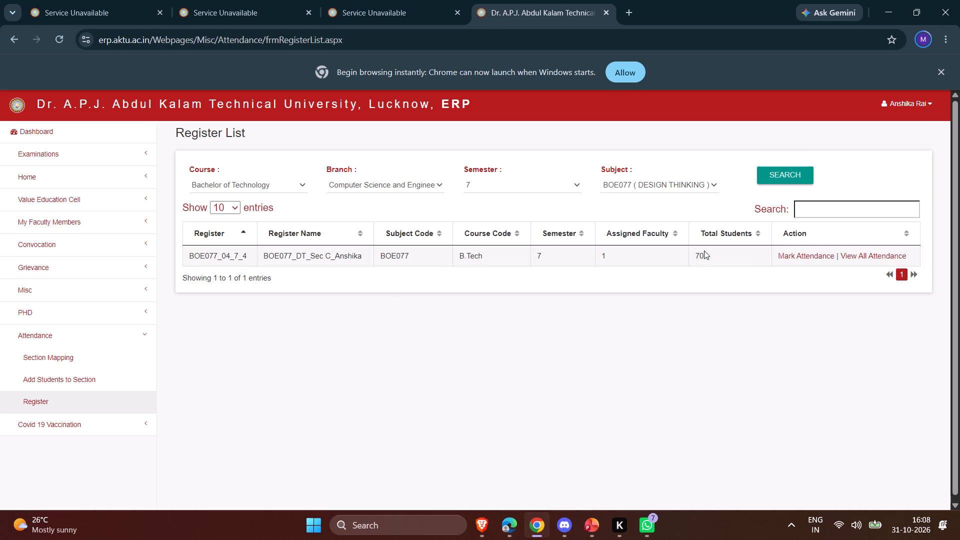
Submit the Section C attendance for 7 October 2026, marking the students with roll numbers ending 188, 189, 211 and 214 absent.
left_click(792, 253)
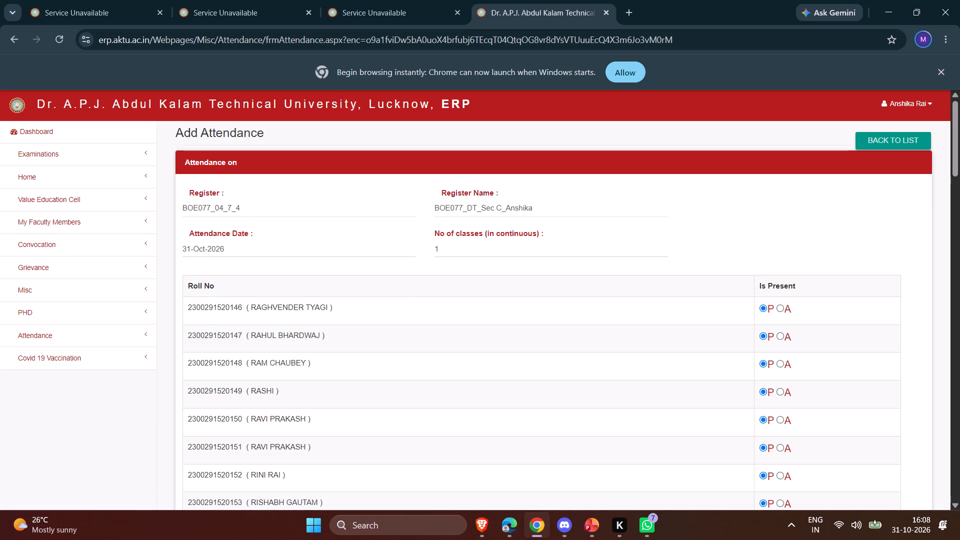
left_click(274, 252)
left_click(241, 299)
scroll(325, 357, "down", 9)
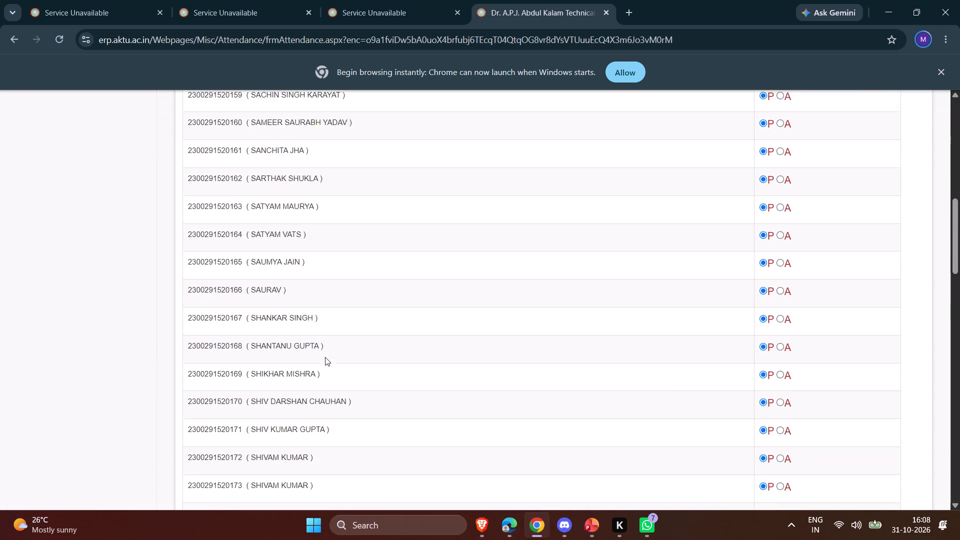
left_click(783, 351)
left_click(779, 388)
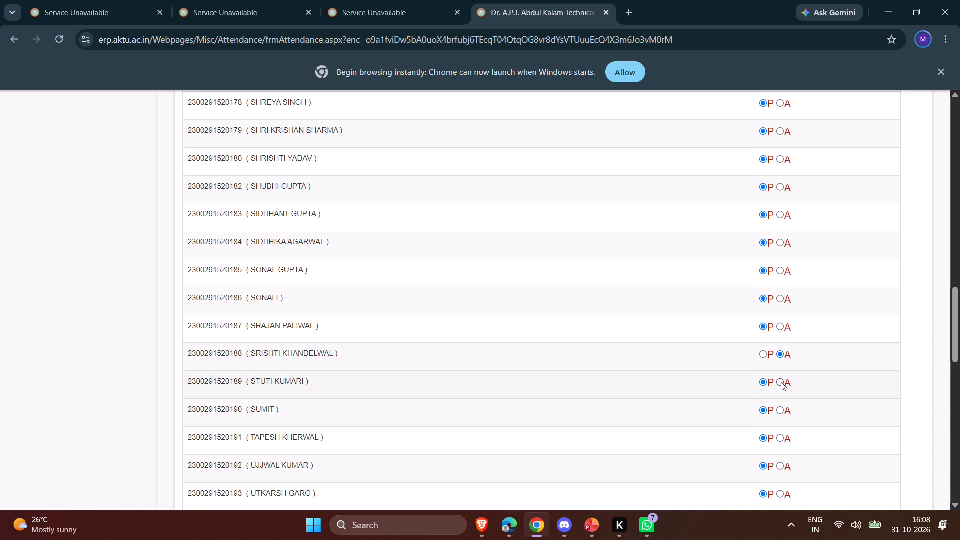
left_click(781, 382)
scroll(781, 382, "down", 6)
left_click(780, 316)
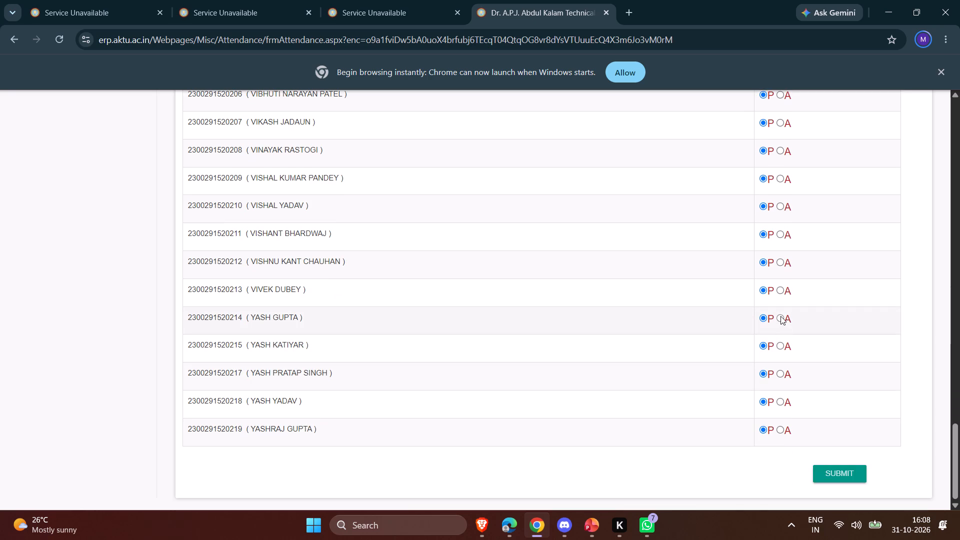
left_click(781, 235)
left_click(842, 476)
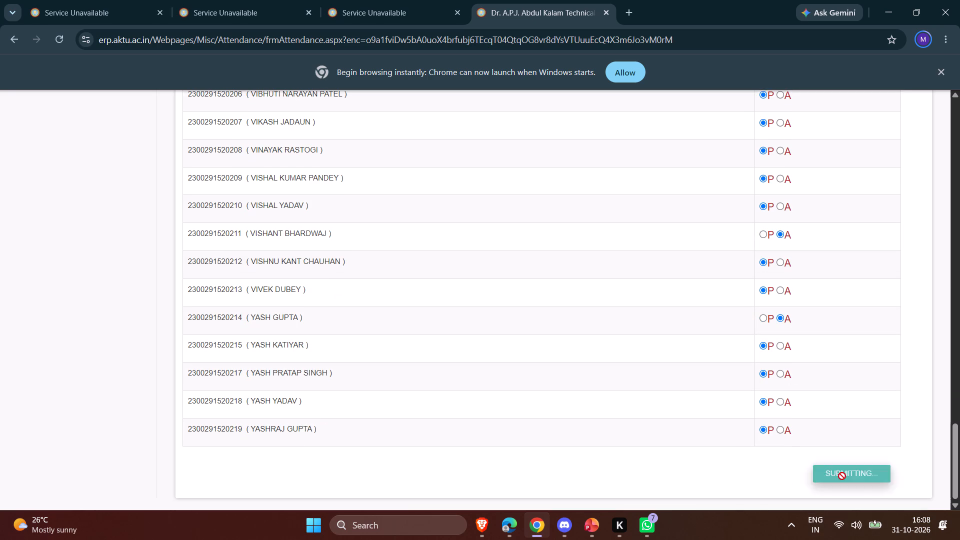
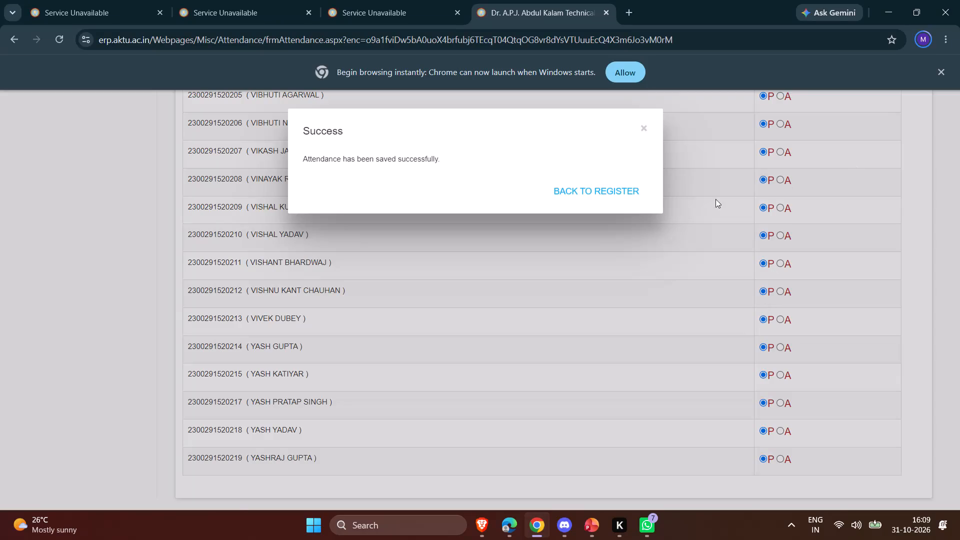
Return to the register list and search Bachelor of Technology, Computer Science and Engineering, semester 7, subject BOE077 (Design Thinking).
left_click(602, 187)
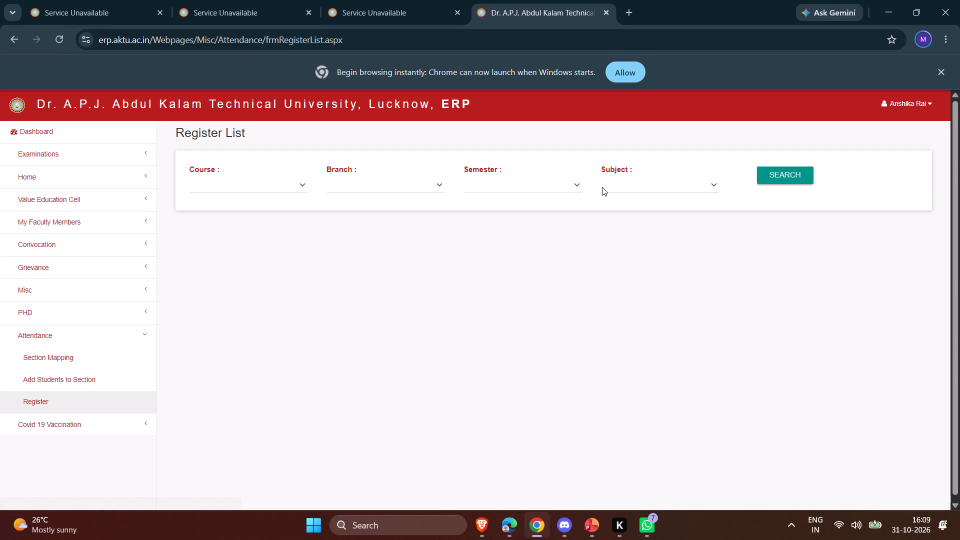
left_click(294, 187)
left_click(272, 216)
left_click(383, 191)
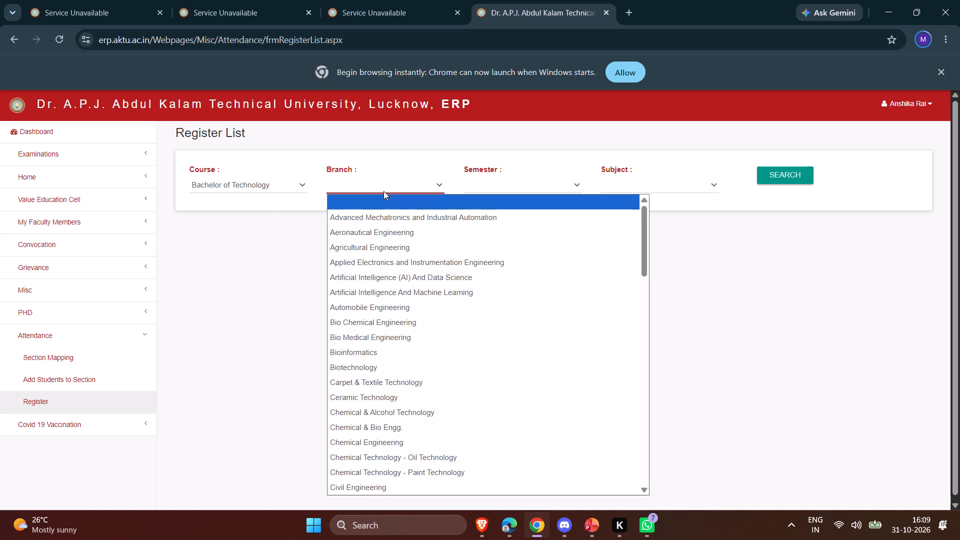
left_click(453, 426)
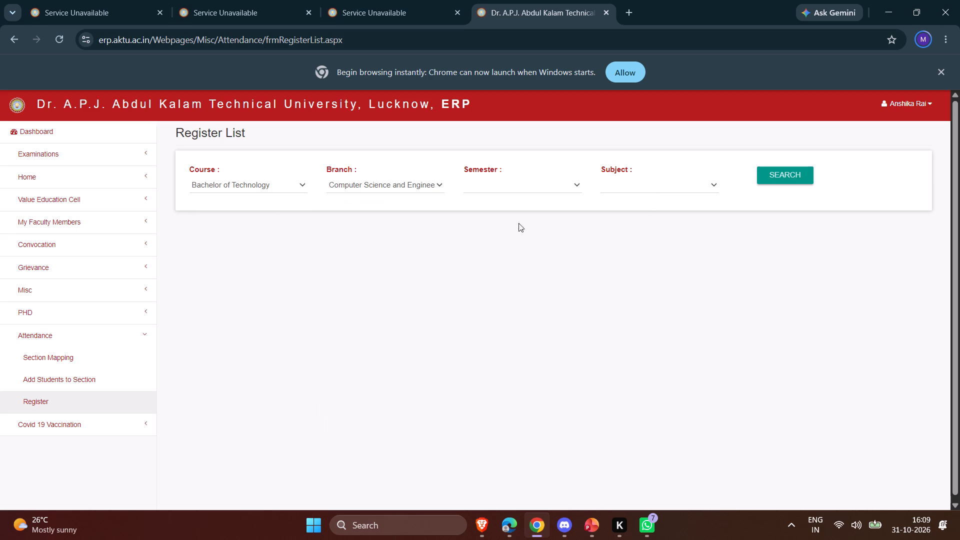
left_click(553, 189)
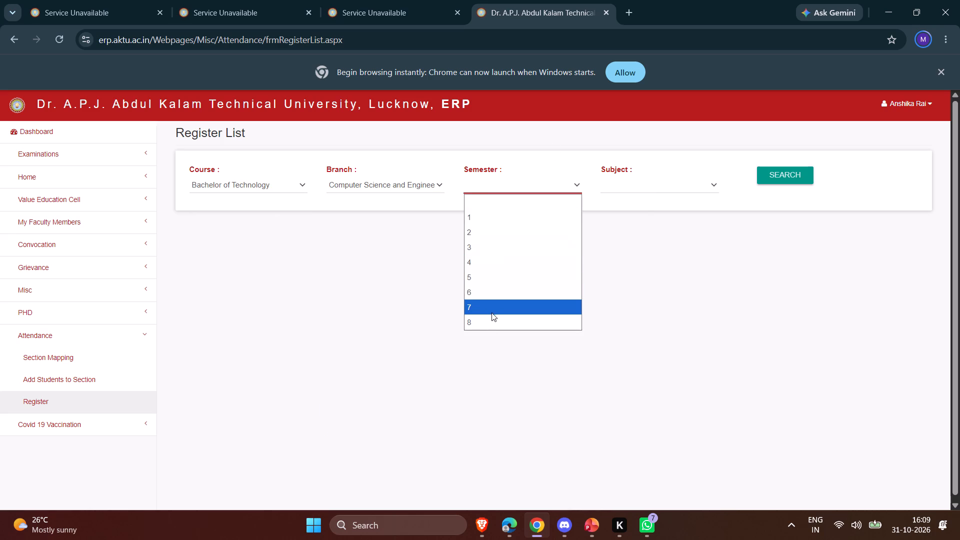
left_click(492, 311)
left_click(696, 171)
left_click(689, 186)
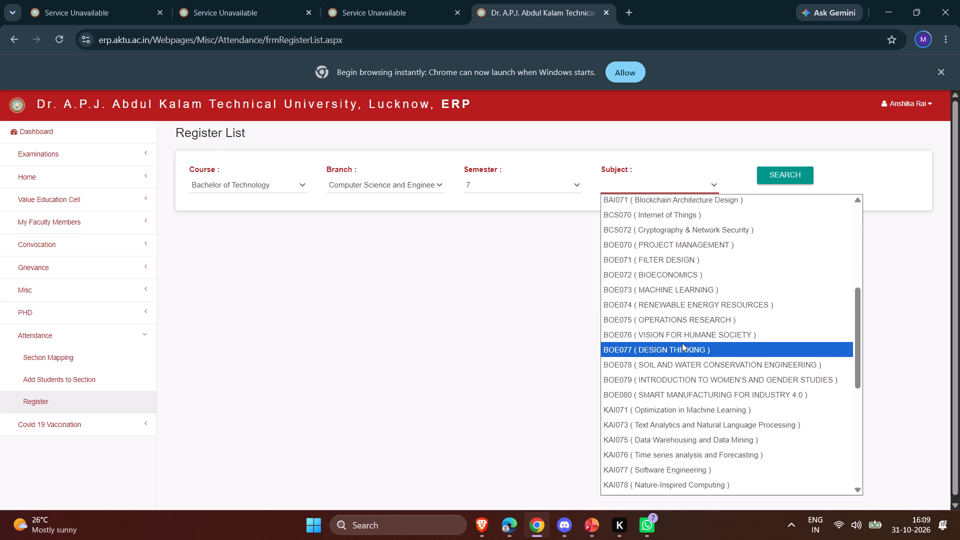
left_click(682, 345)
left_click(798, 171)
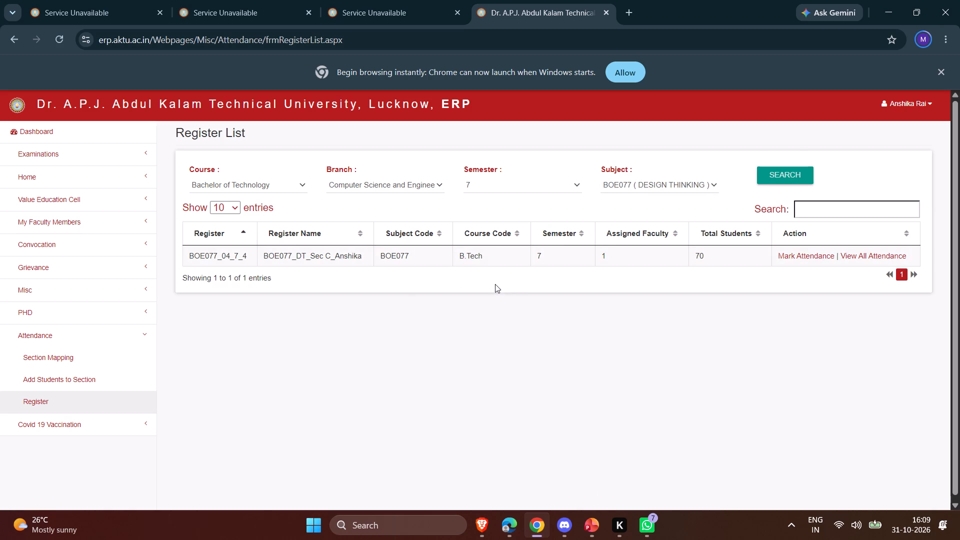
Submit the Section C attendance for 10 October 2026, with absentees including the roll numbers ending 158 and 192, and return to the register list.
left_click(798, 255)
left_click(304, 243)
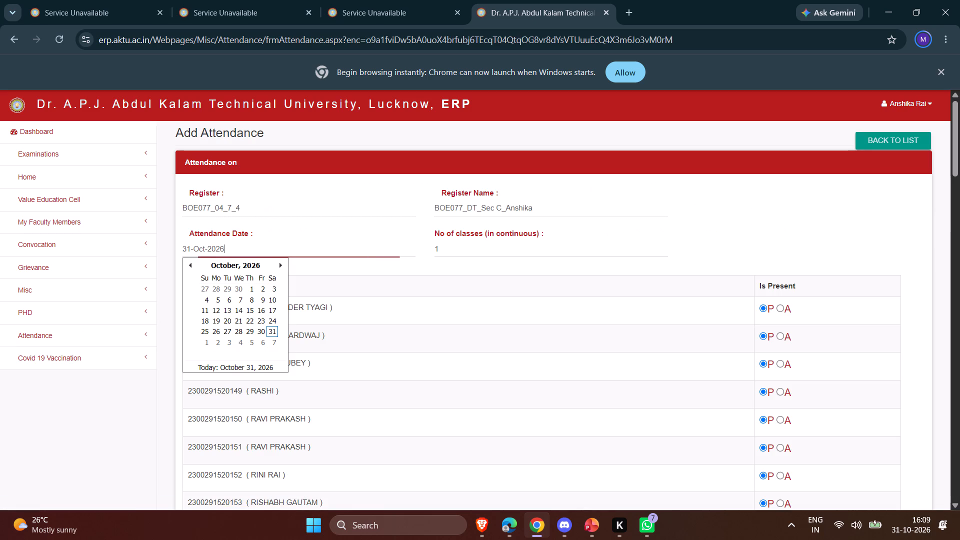
left_click(275, 298)
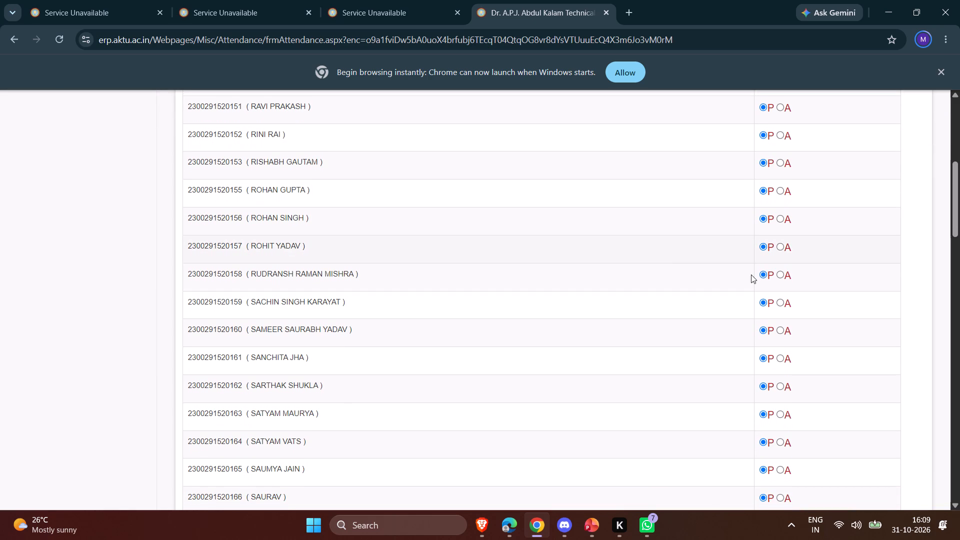
left_click(780, 274)
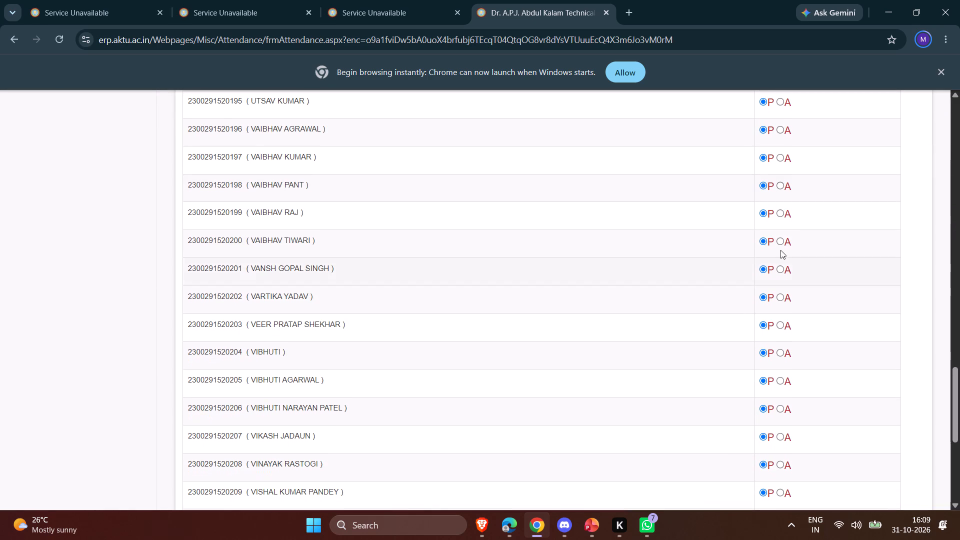
left_click(780, 243)
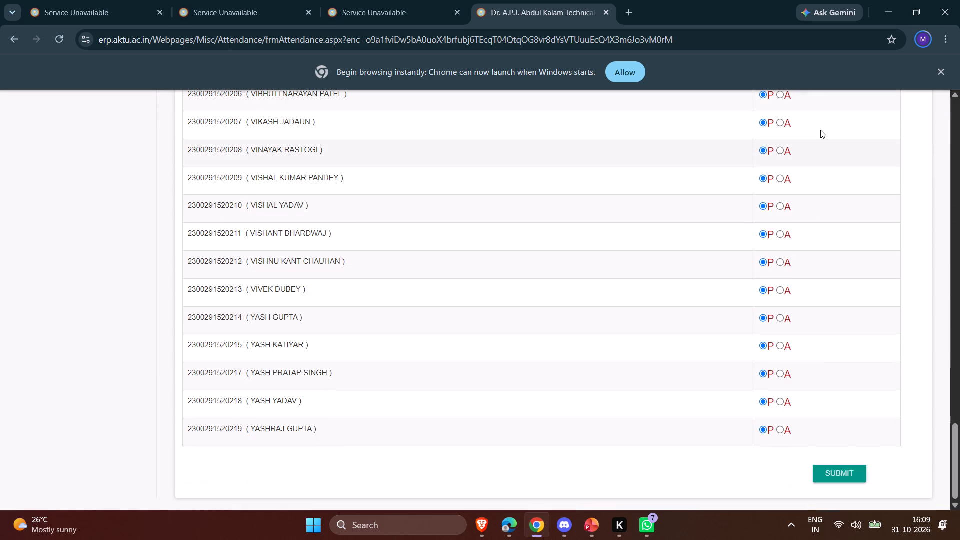
left_click(760, 154)
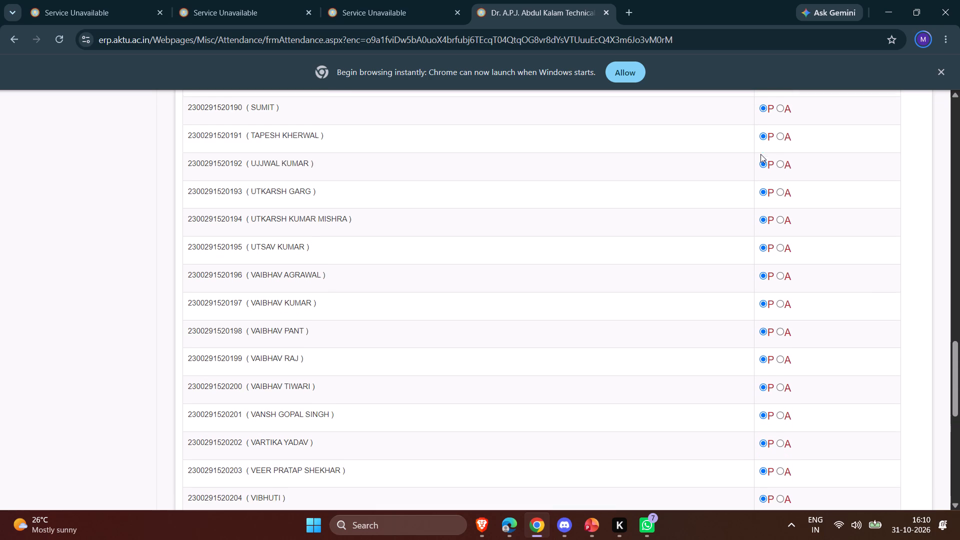
left_click(782, 164)
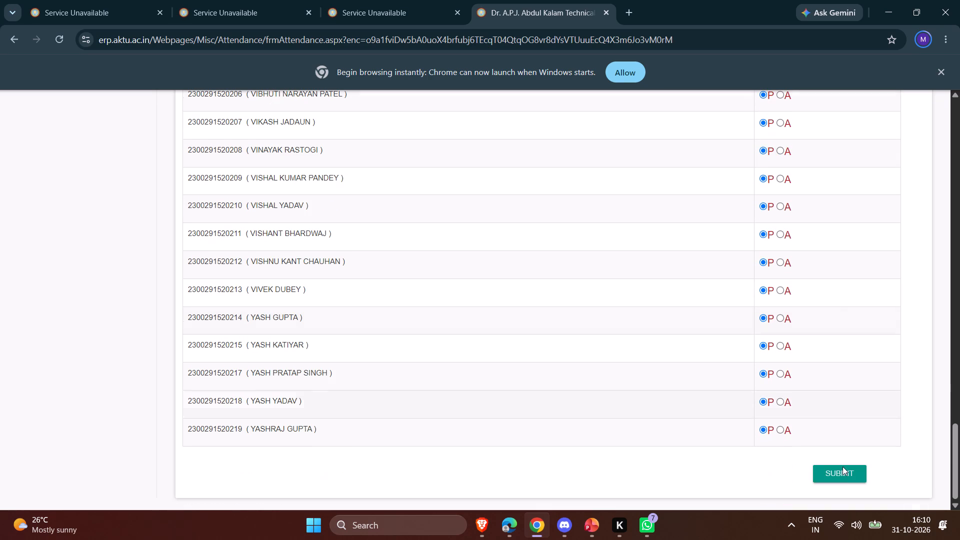
left_click(847, 474)
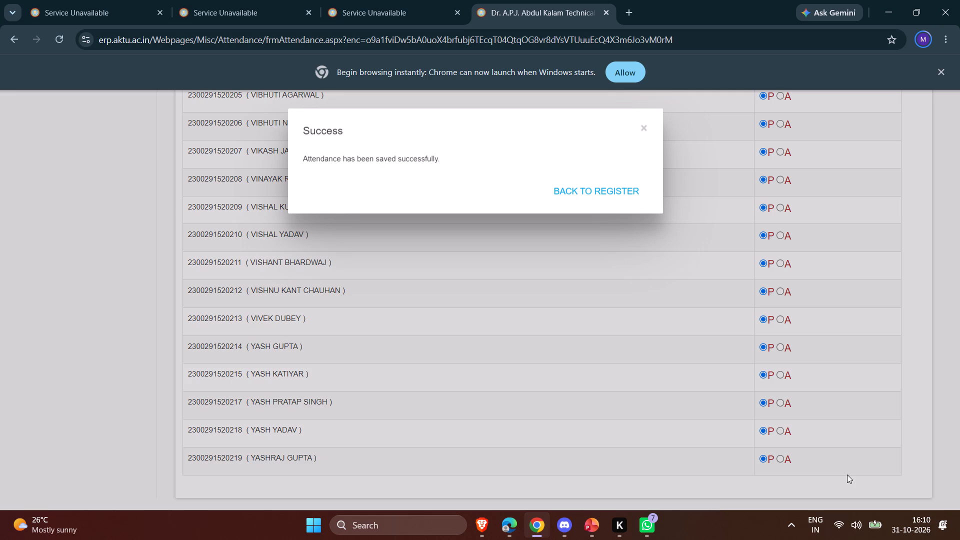
left_click(602, 193)
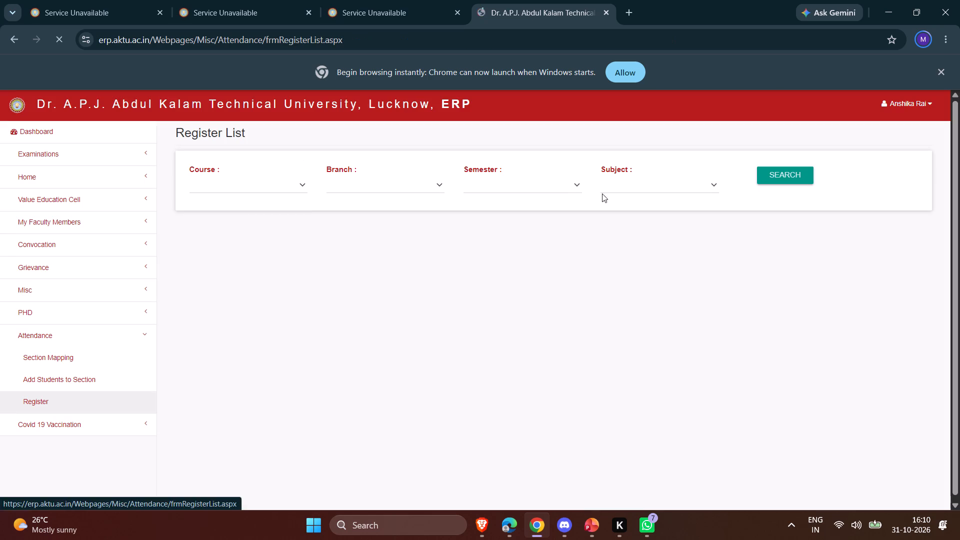
Search the registers for Bachelor of Technology, Computer Science and Engineering, semester 7, subject BOE077 (Design Thinking).
left_click(288, 178)
left_click(252, 219)
left_click(382, 182)
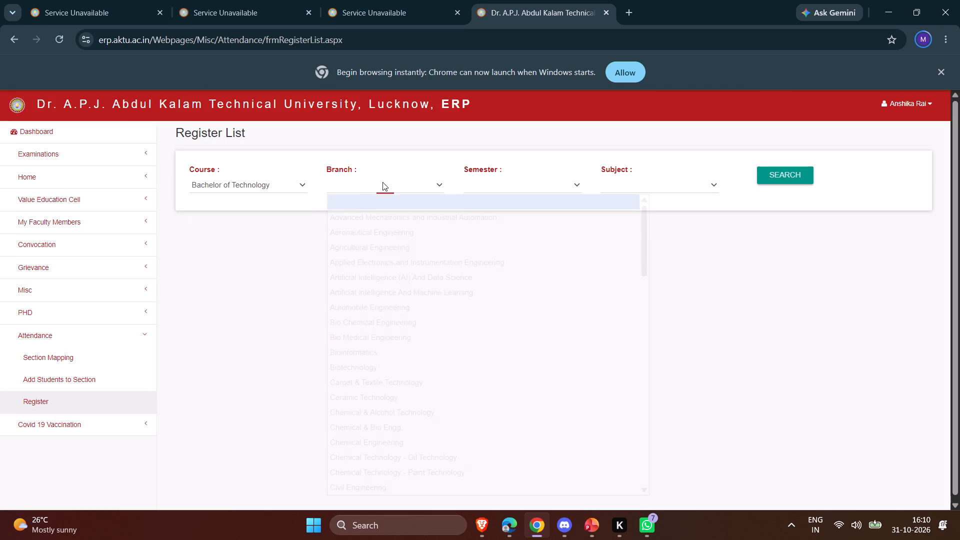
scroll(408, 341, "up", 1)
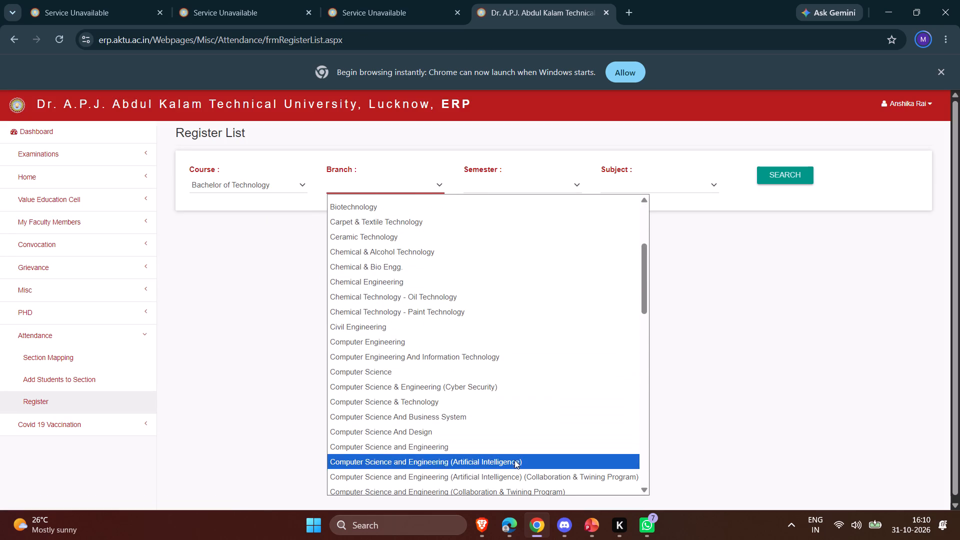
left_click(511, 463)
left_click(551, 181)
left_click(507, 303)
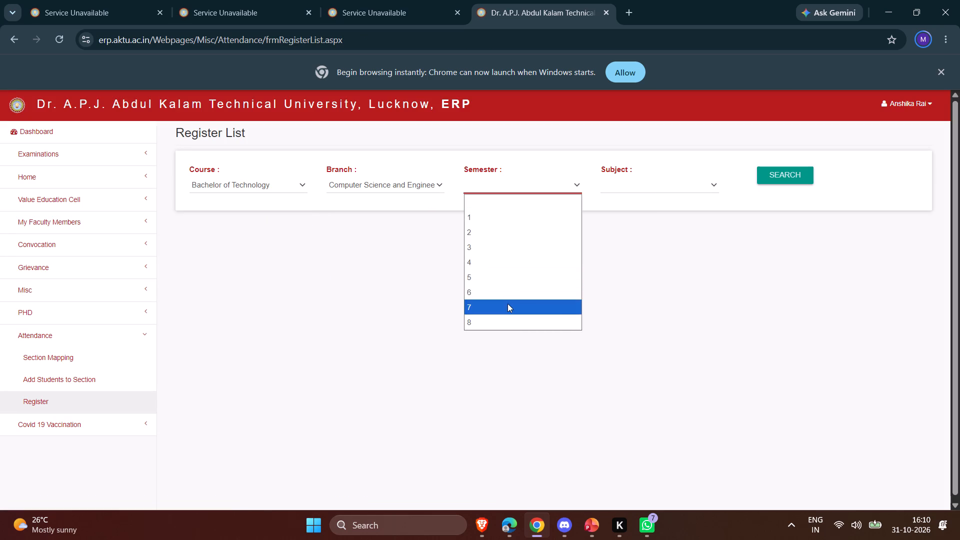
left_click(686, 188)
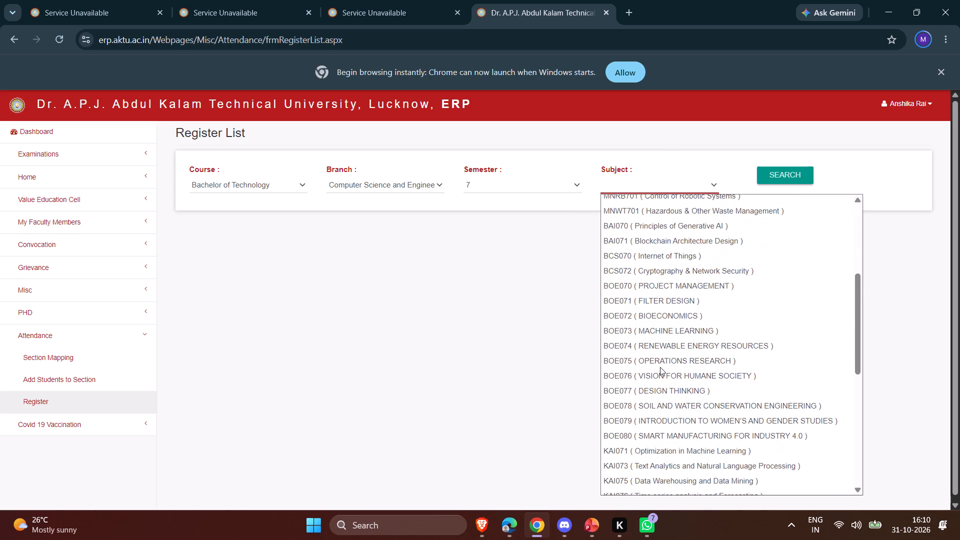
left_click(675, 385)
left_click(775, 179)
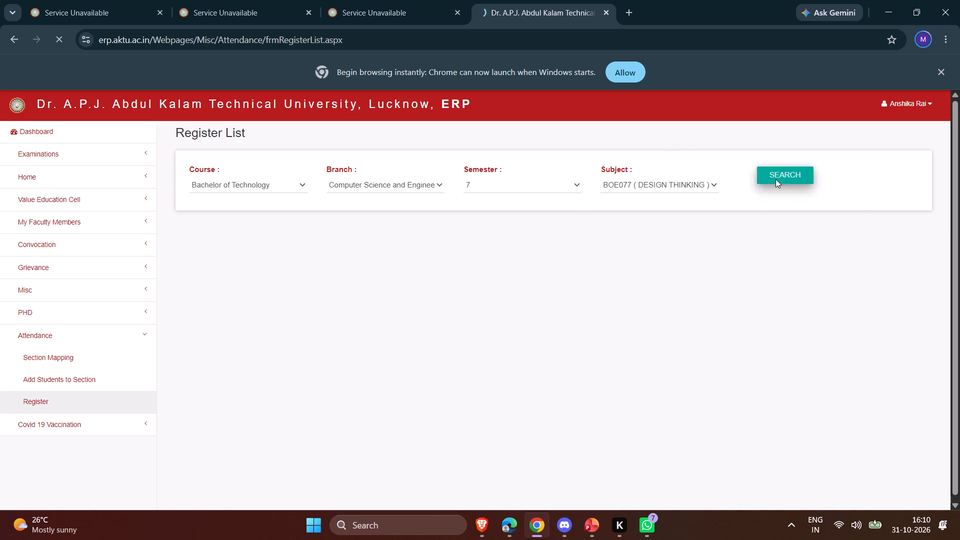
Submit the Section C attendance for 12 October 2026, with absentees including the roll numbers ending 187, 207 and 215, and return to the register list.
left_click(783, 250)
left_click(783, 257)
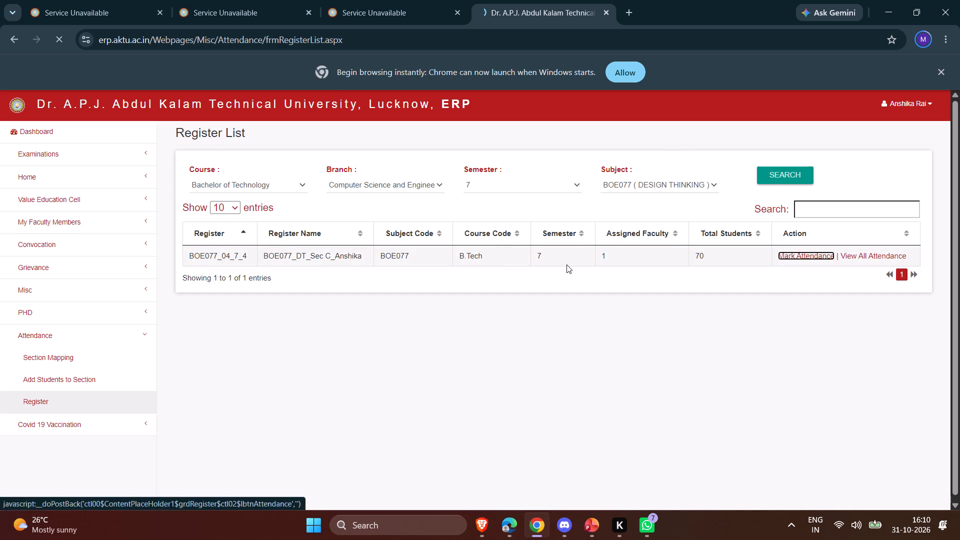
left_click(290, 255)
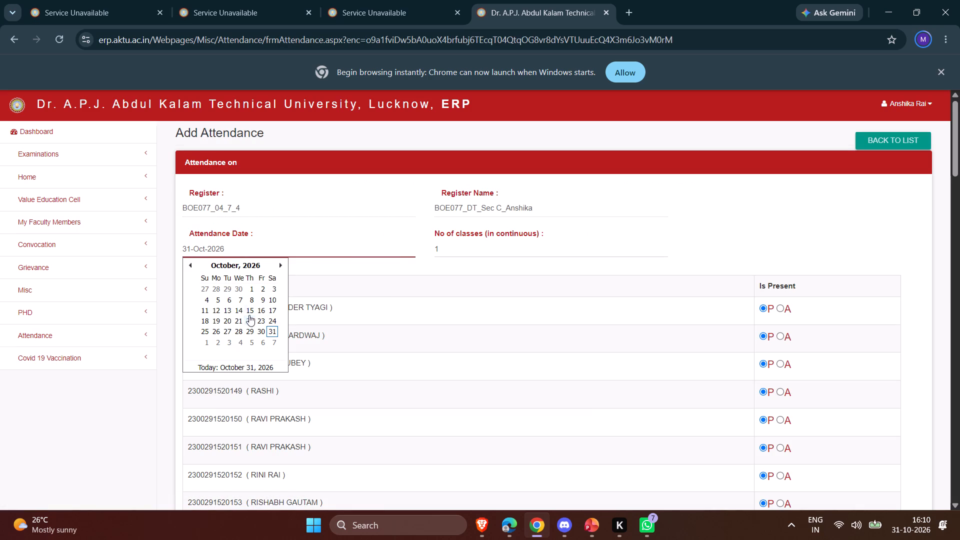
left_click(219, 310)
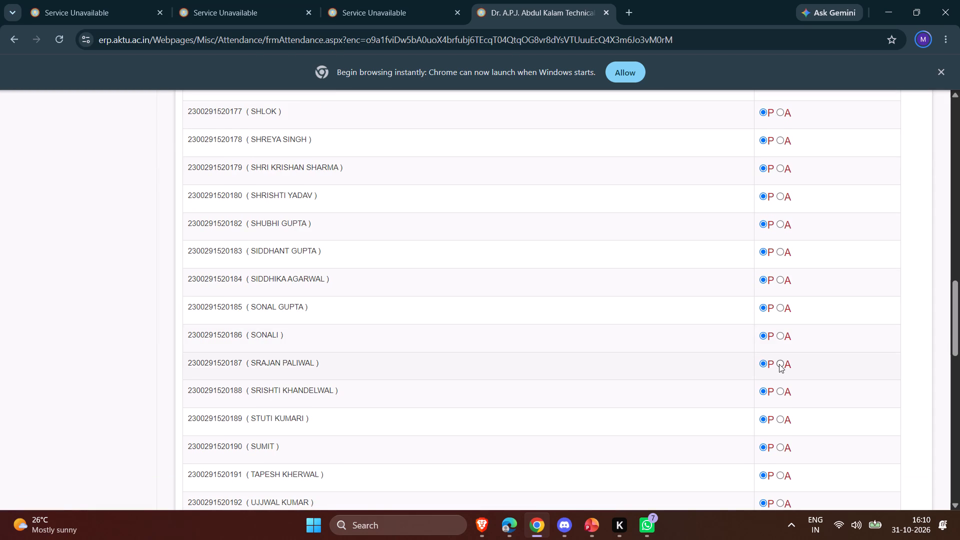
left_click(779, 363)
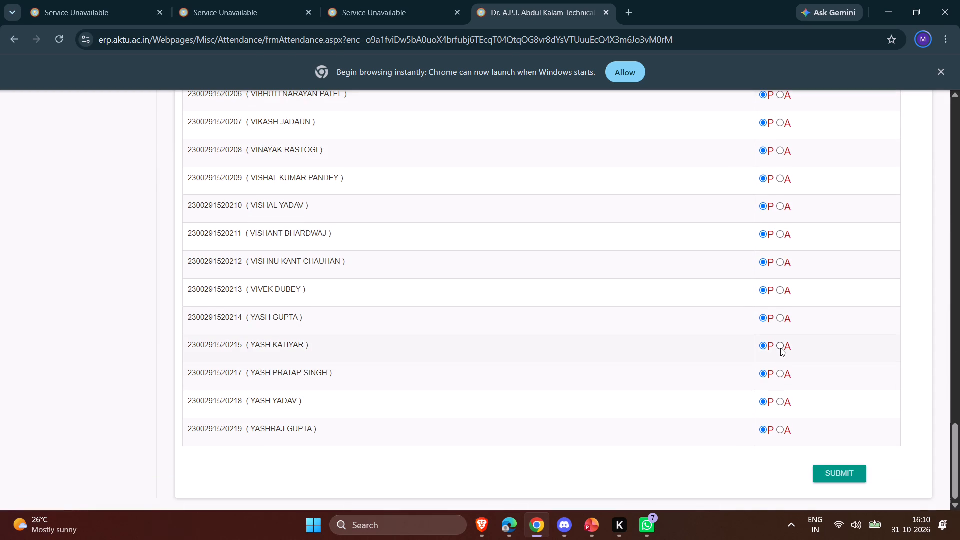
left_click(780, 348)
left_click(779, 259)
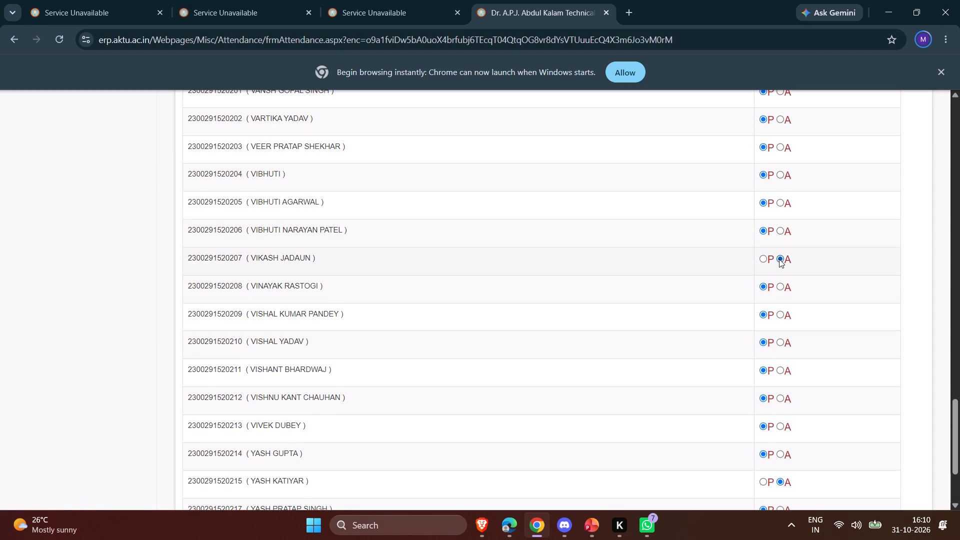
left_click(780, 224)
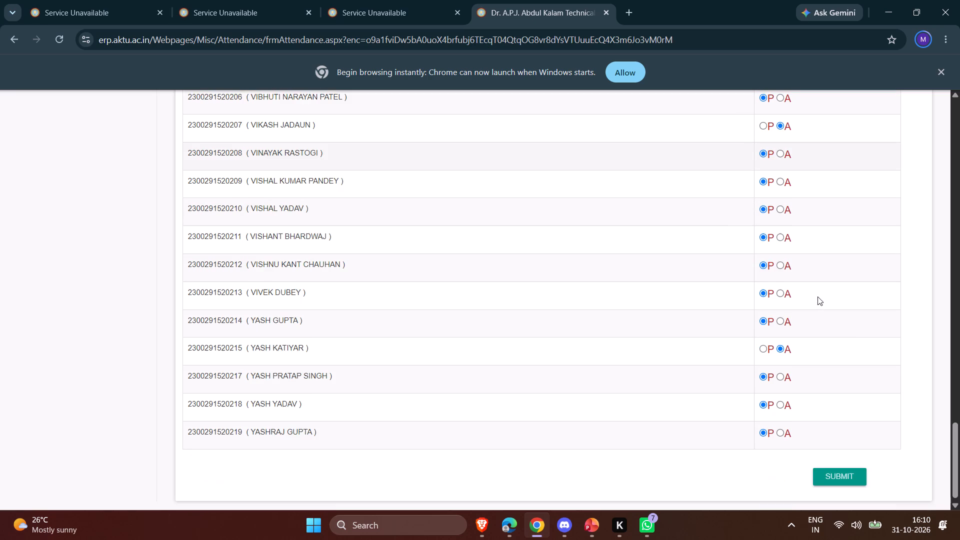
left_click(848, 471)
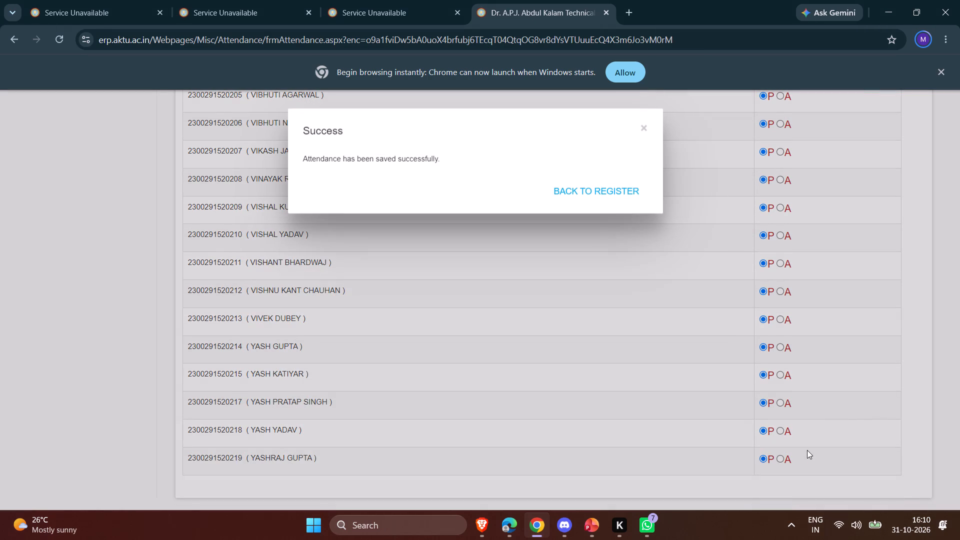
left_click(591, 186)
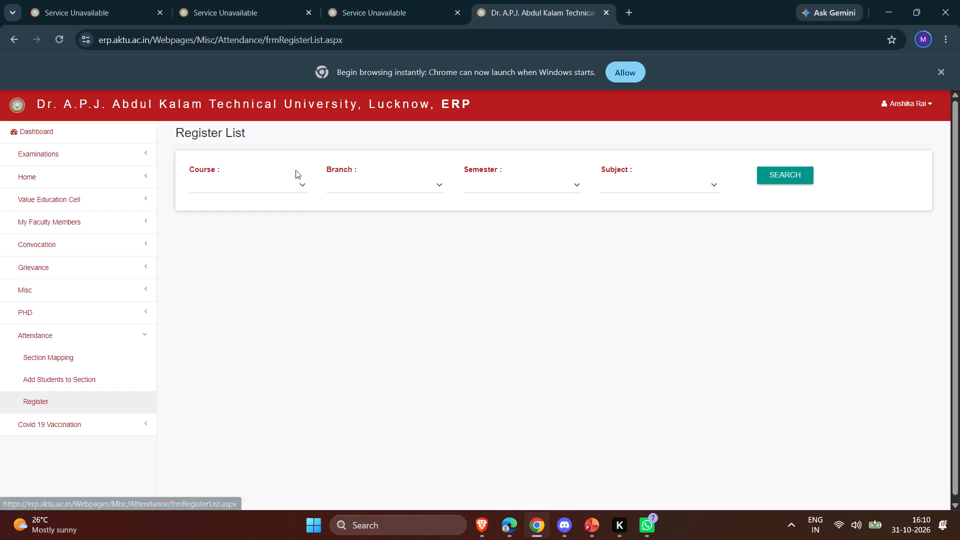
Search the register list again for Bachelor of Technology, Computer Science and Engineering, semester 7, subject BOE077 (Design Thinking).
left_click(280, 181)
left_click(247, 217)
left_click(369, 187)
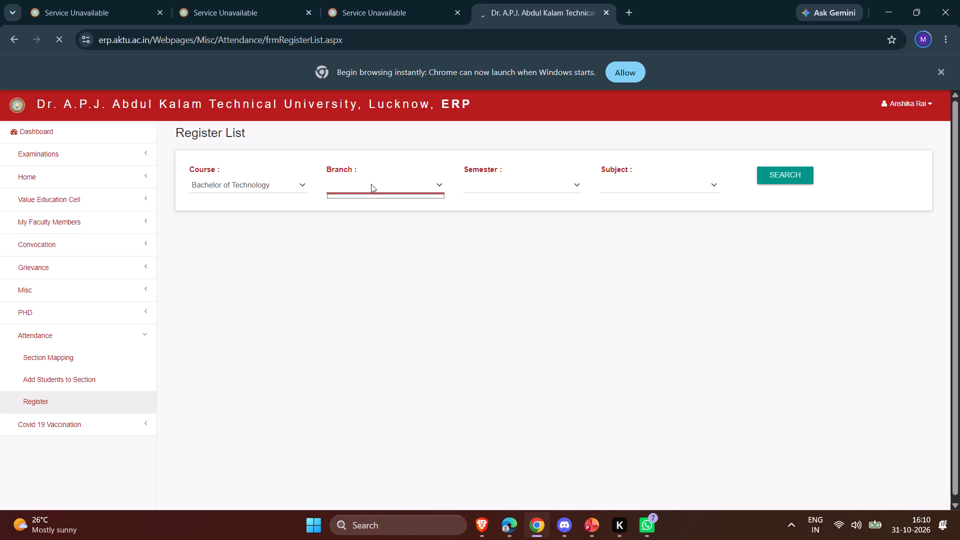
left_click(427, 184)
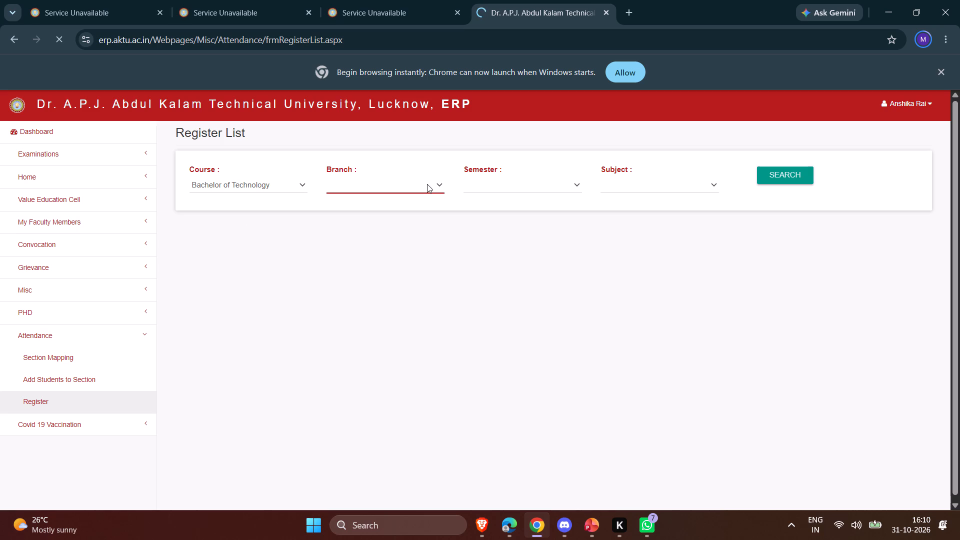
left_click(427, 184)
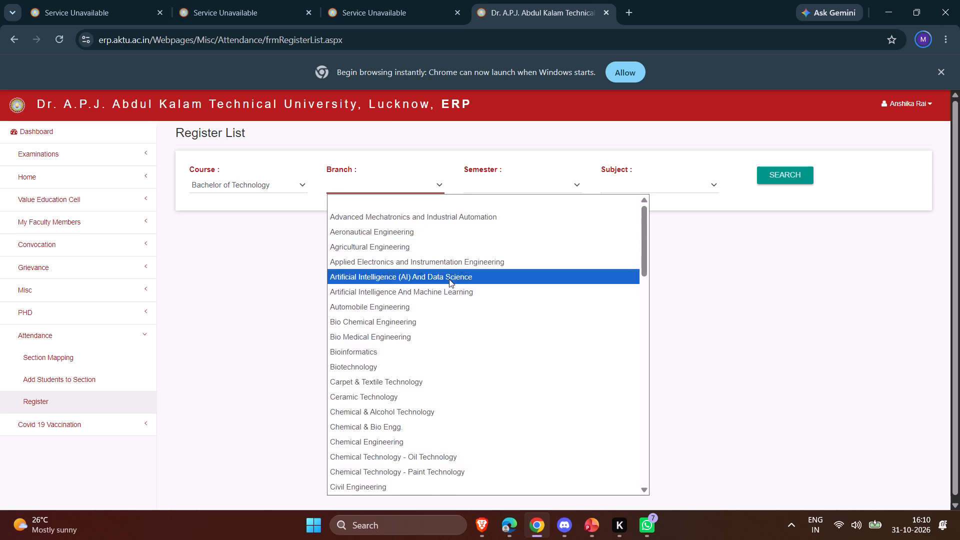
left_click(523, 437)
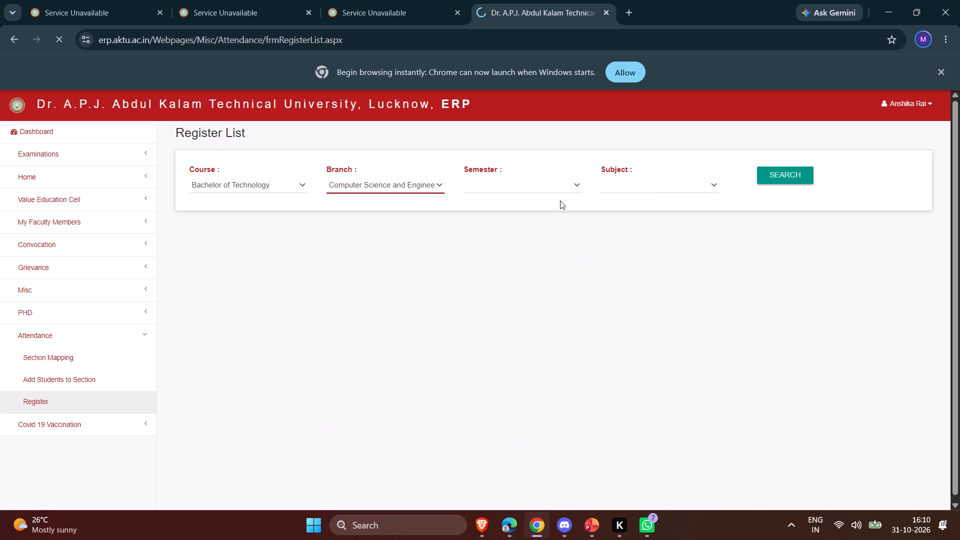
left_click(544, 178)
scroll(494, 294, "up", 1)
left_click(488, 302)
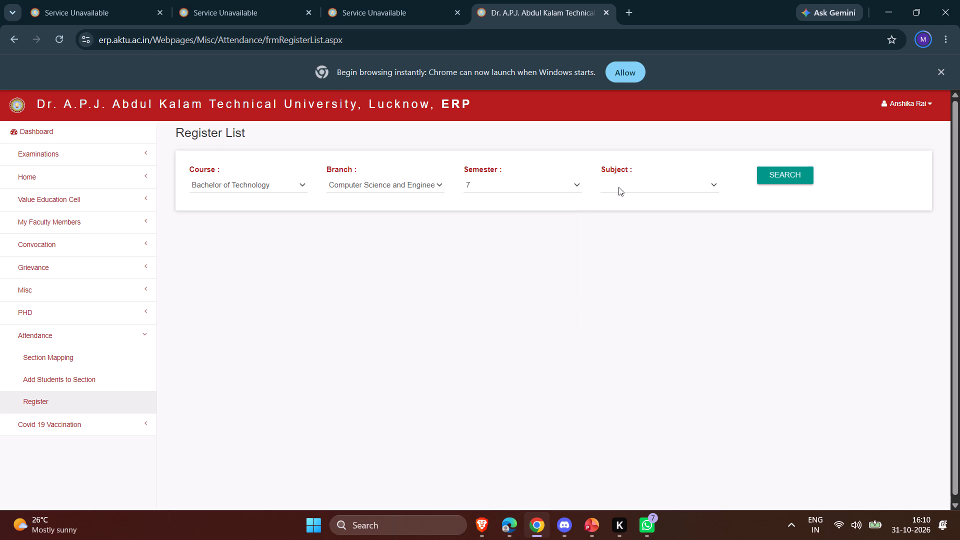
left_click(644, 182)
scroll(660, 345, "up", 1)
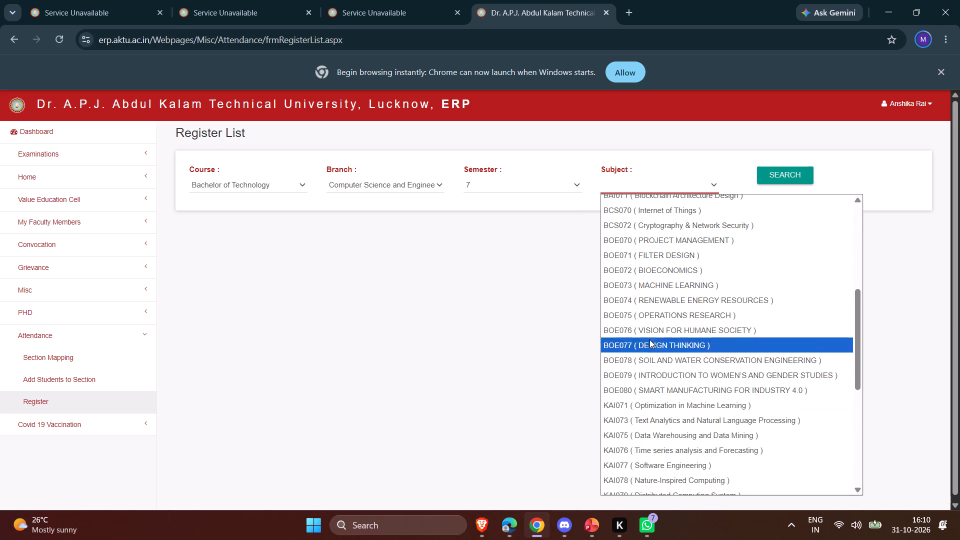
left_click(650, 341)
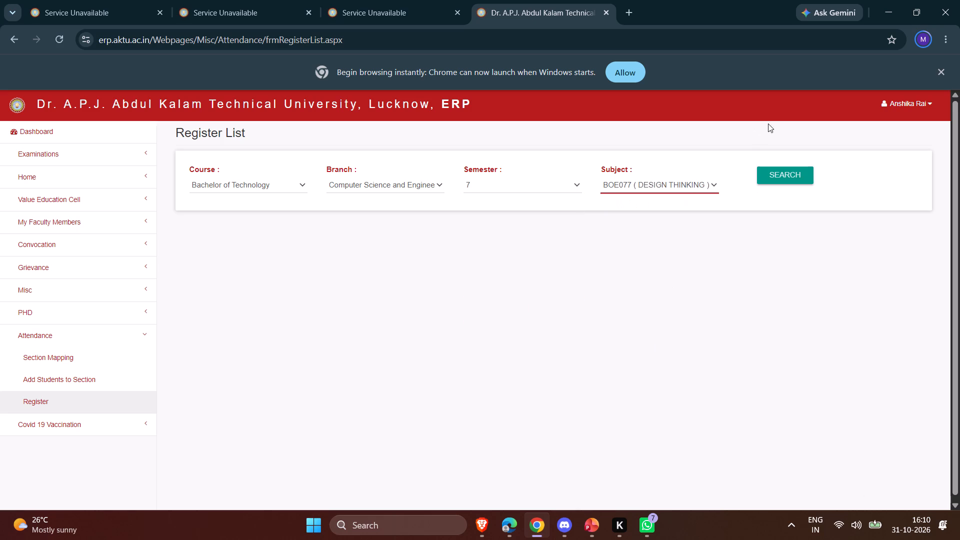
left_click(792, 171)
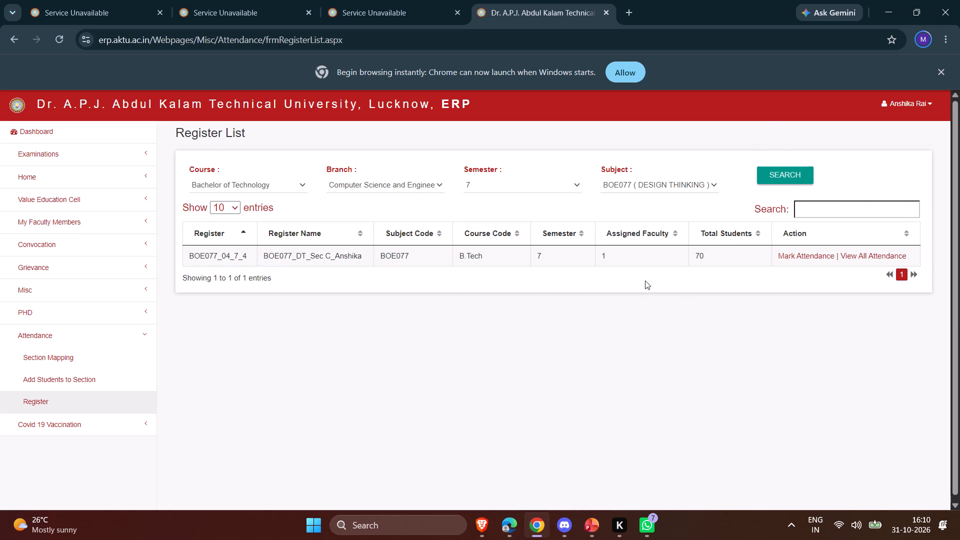
Submit the Section C attendance for 13 October 2026, with absentees including roll numbers ending 182, 217, 218 and 219, and return to the register list.
left_click(802, 258)
left_click(305, 246)
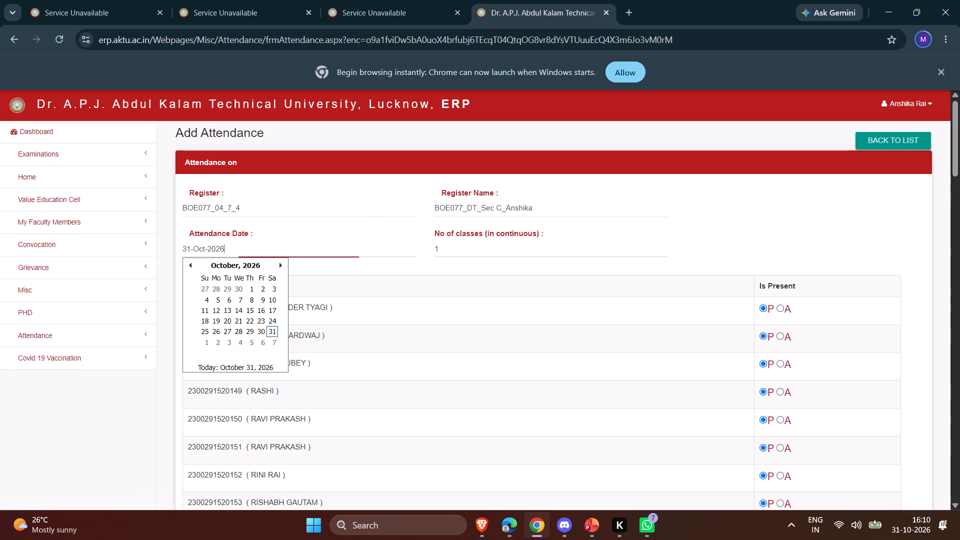
left_click(225, 310)
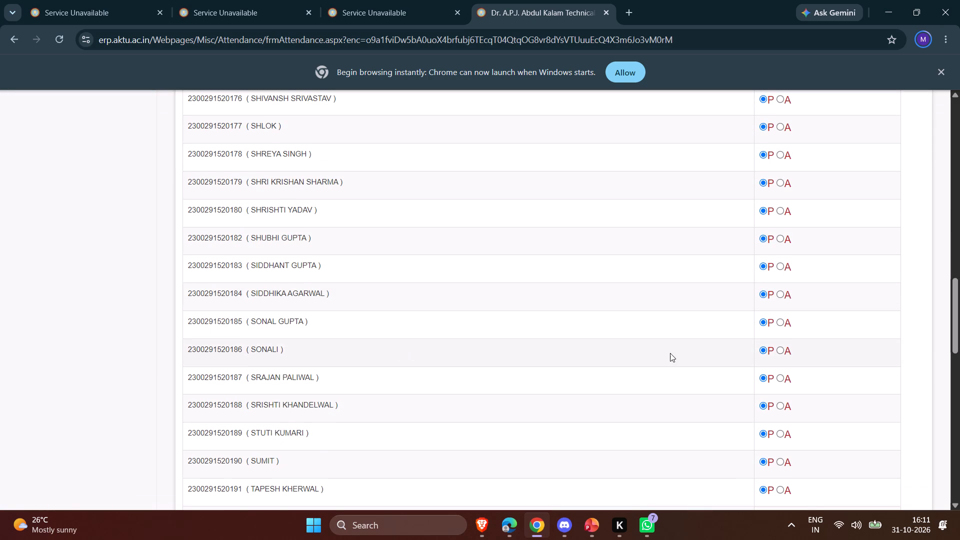
left_click(773, 237)
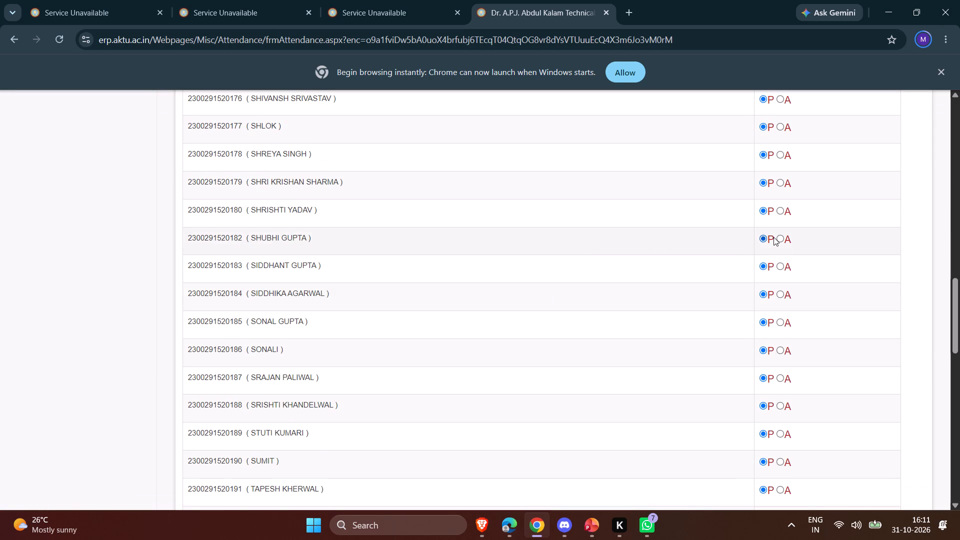
left_click(774, 236)
left_click(780, 232)
left_click(779, 240)
left_click(780, 370)
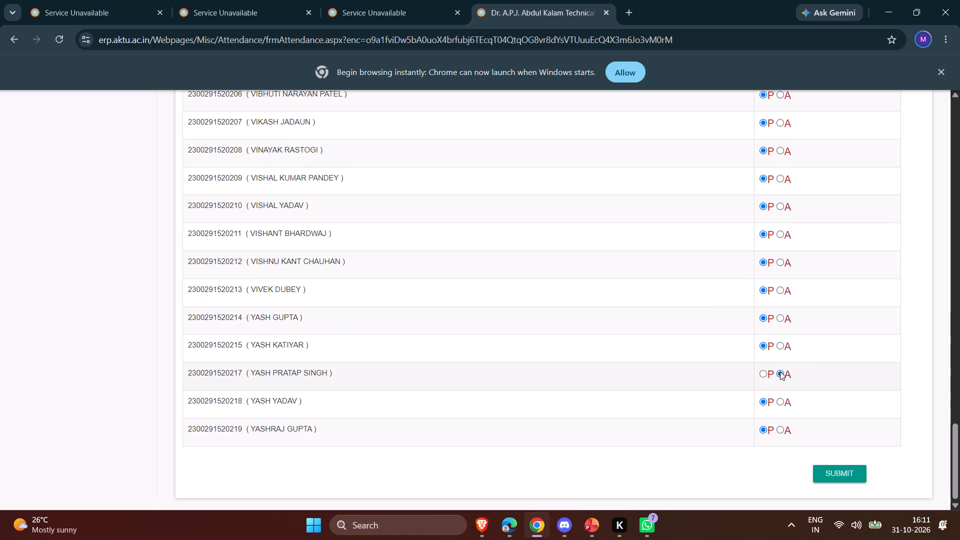
left_click(780, 404)
left_click(779, 432)
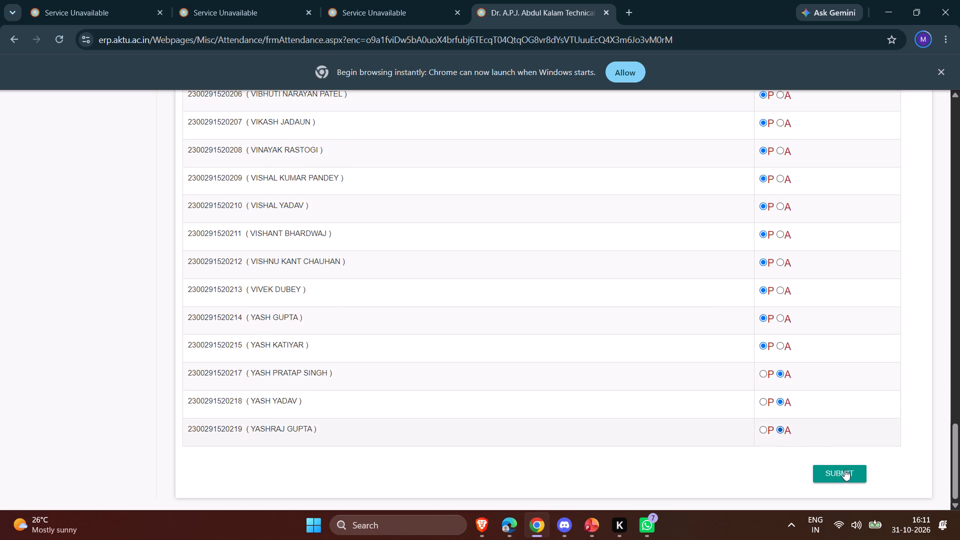
left_click(846, 472)
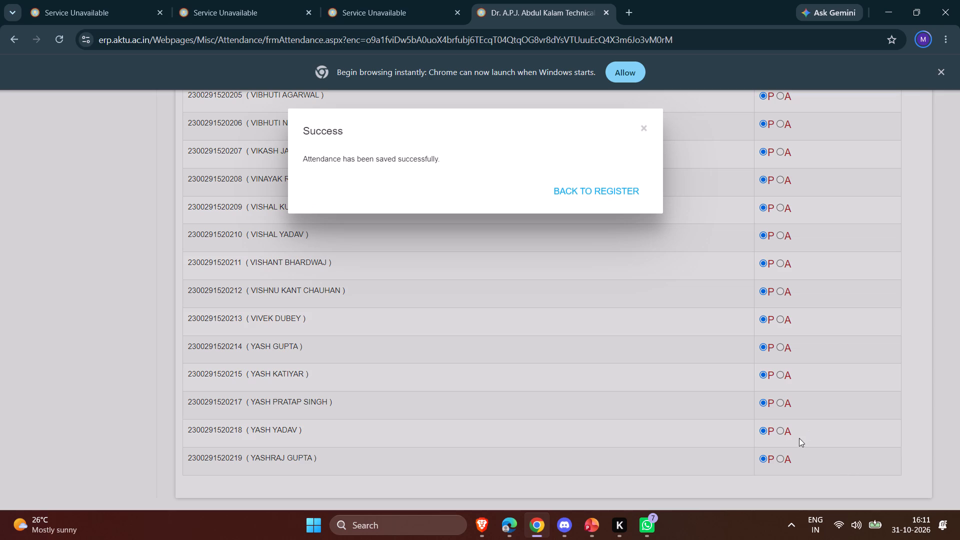
left_click(576, 199)
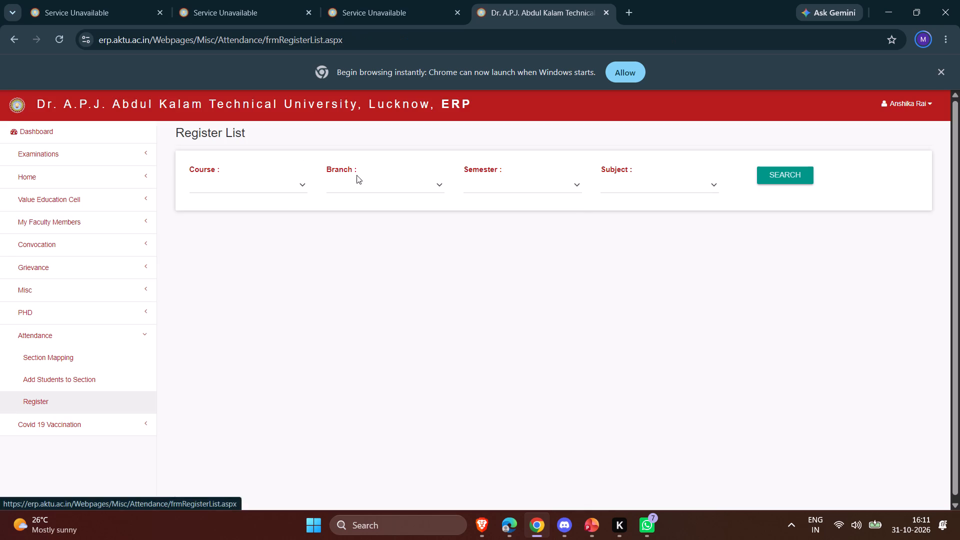
Search the registers for Bachelor of Technology, Computer Science and Engineering, semester 7, subject BOE077 (Design Thinking).
left_click(307, 179)
left_click(269, 219)
left_click(378, 192)
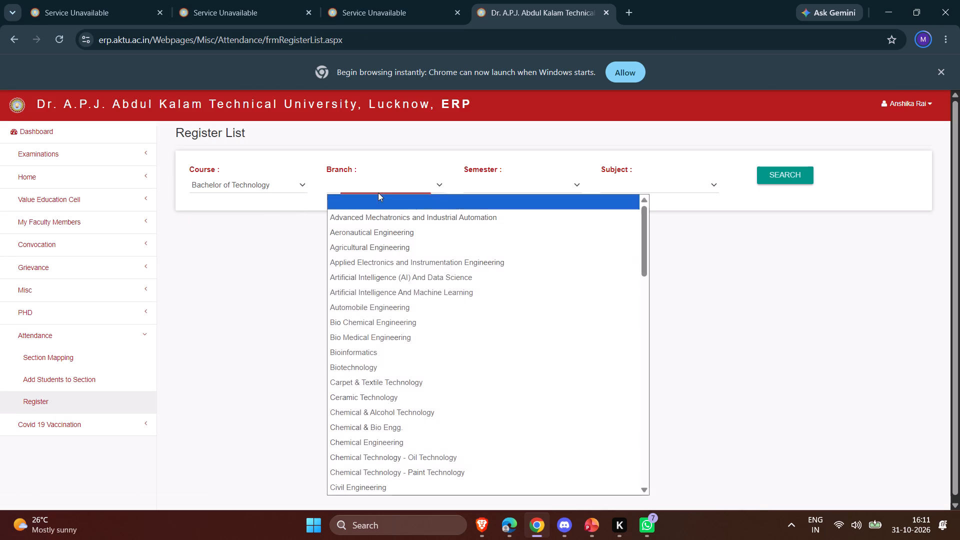
left_click(467, 318)
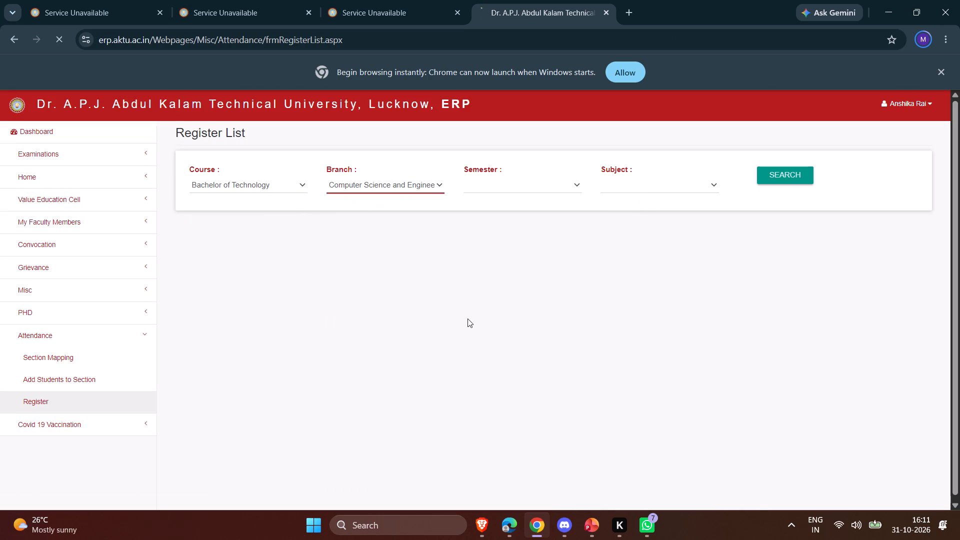
left_click(534, 183)
scroll(502, 292, "up", 1)
left_click(498, 299)
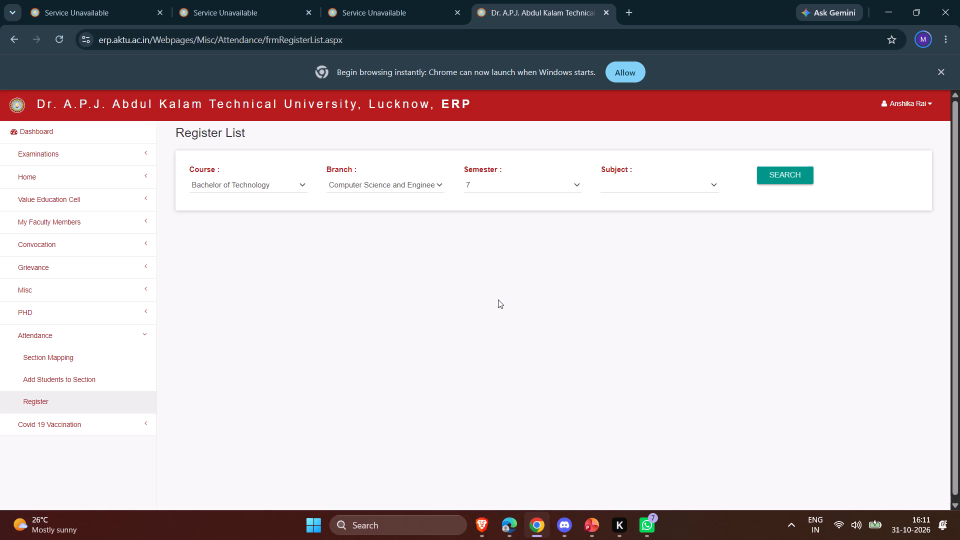
left_click(670, 178)
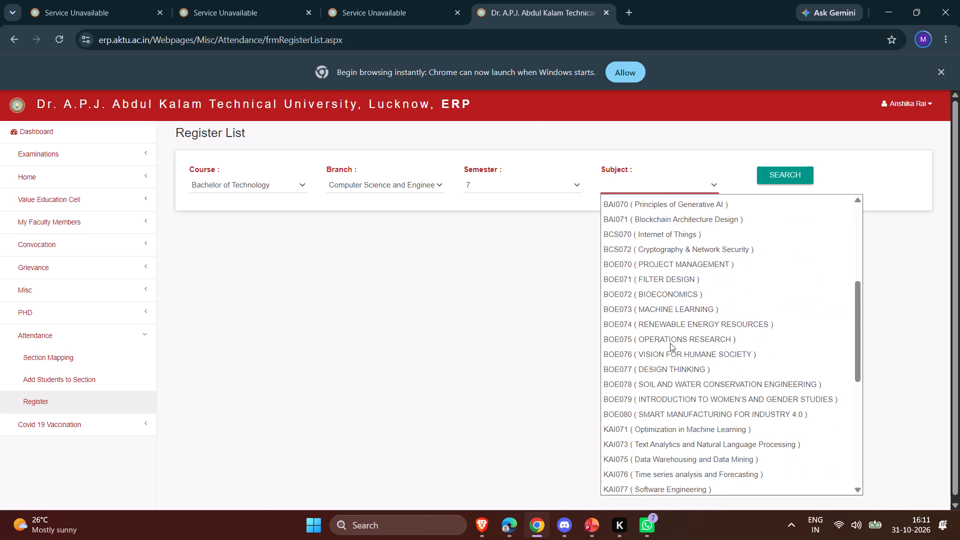
left_click(647, 377)
left_click(661, 178)
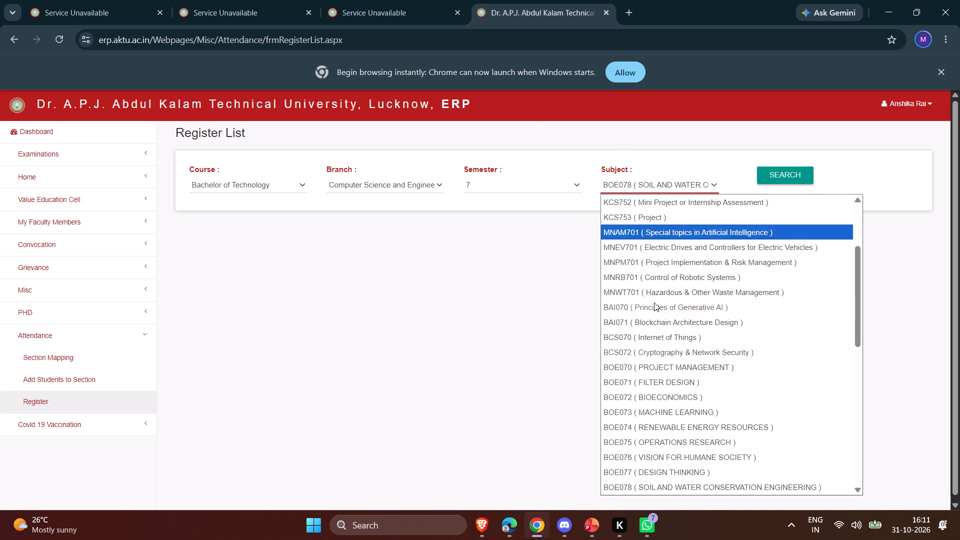
scroll(667, 405, "up", 1)
left_click(667, 470)
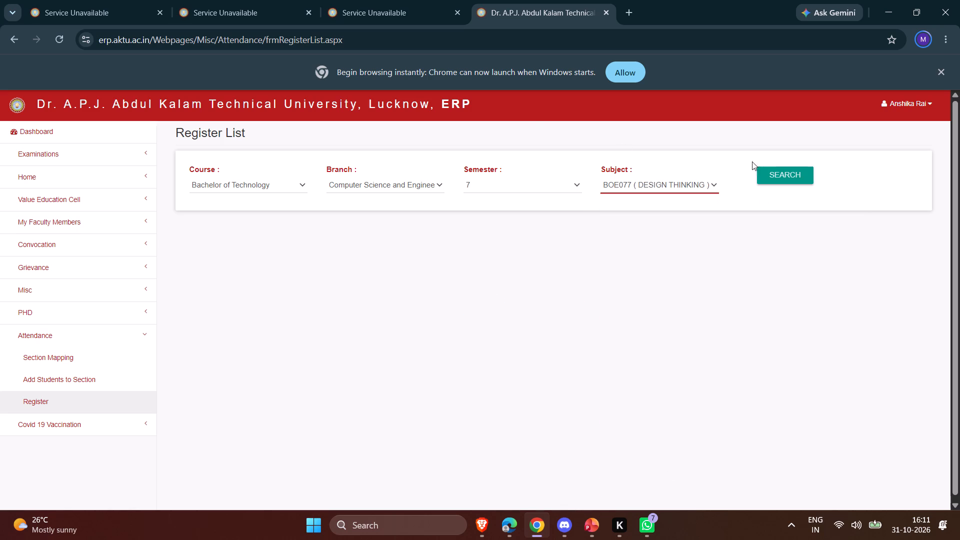
left_click(786, 184)
left_click(785, 181)
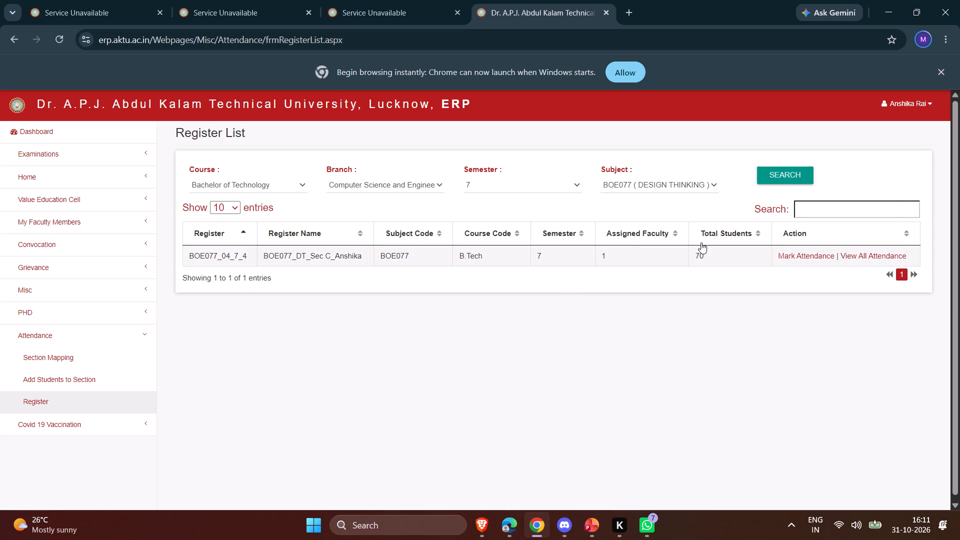
Submit the Section C attendance for 21 October 2026, marking roll numbers ending 146, 148, 149, 187 and 189 absent, and return to the register list.
left_click(789, 251)
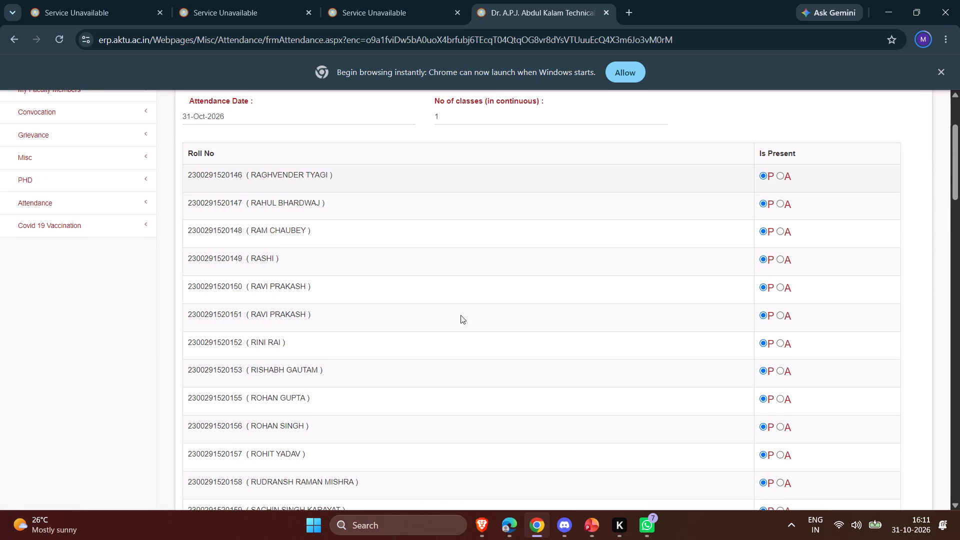
left_click(782, 232)
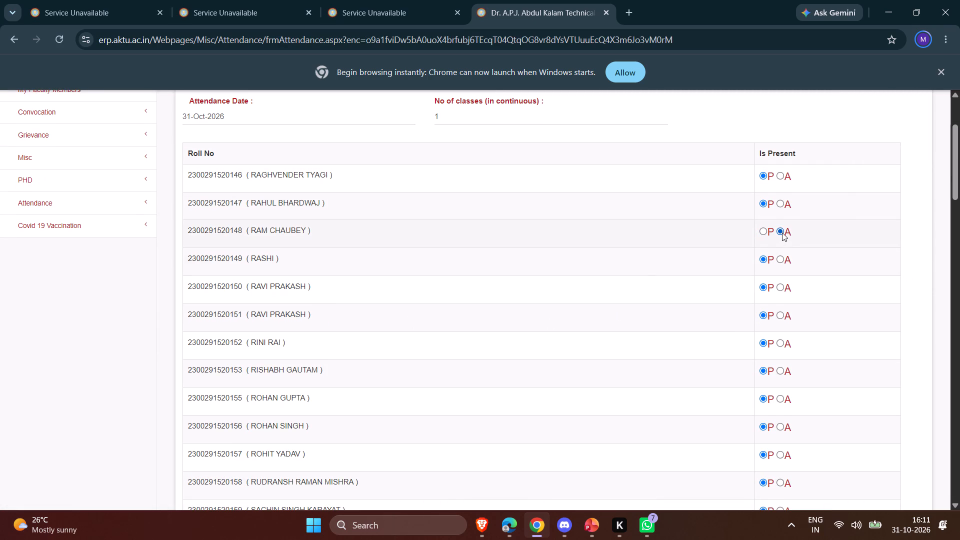
left_click(782, 232)
left_click(782, 264)
left_click(780, 257)
left_click(782, 177)
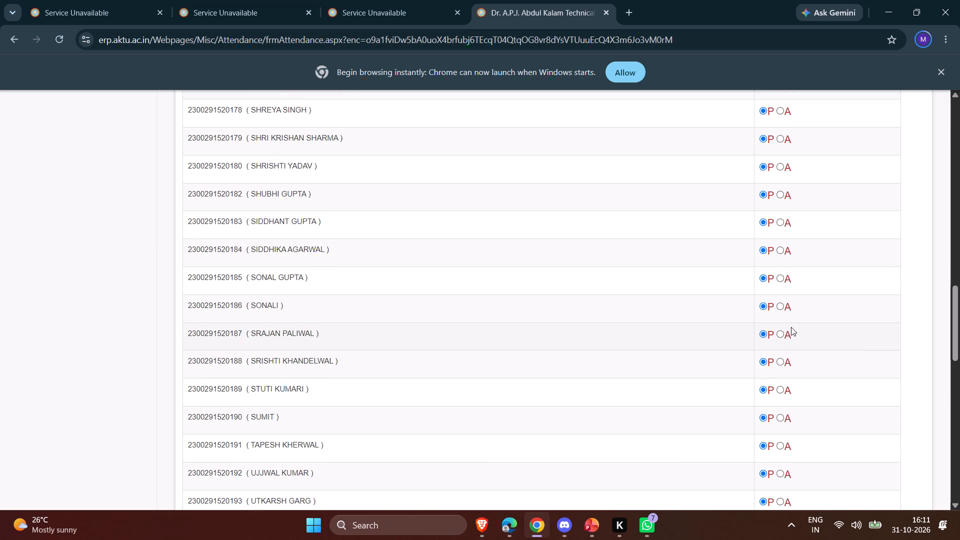
left_click(777, 333)
left_click(781, 391)
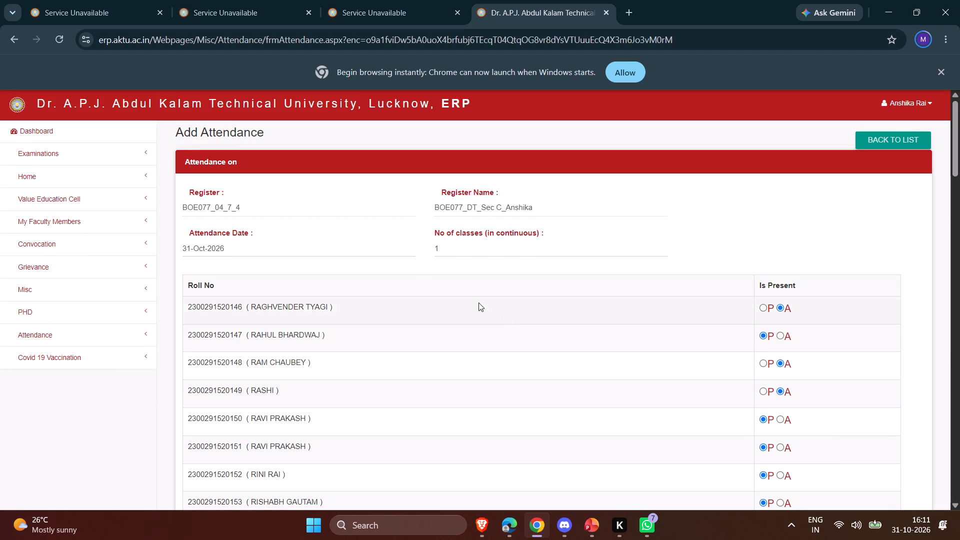
left_click(340, 243)
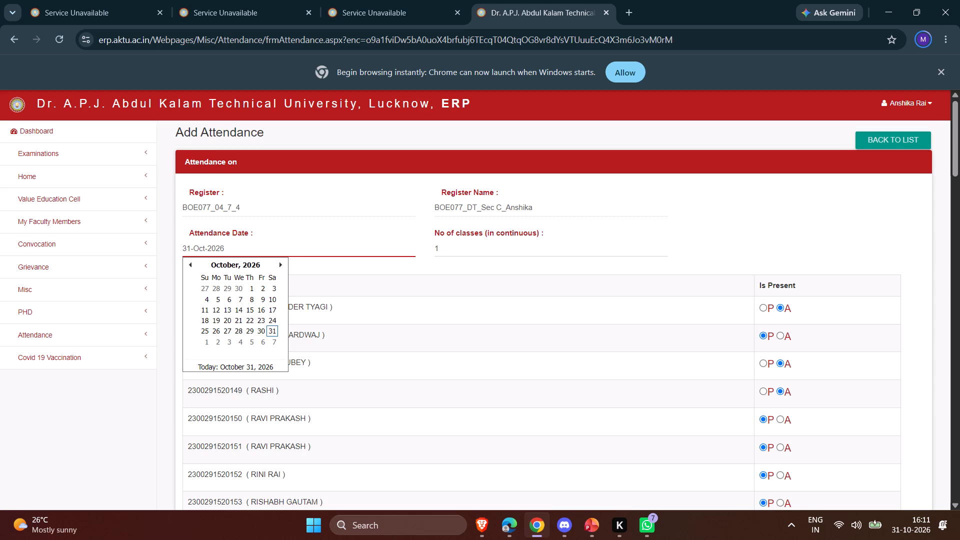
left_click(240, 317)
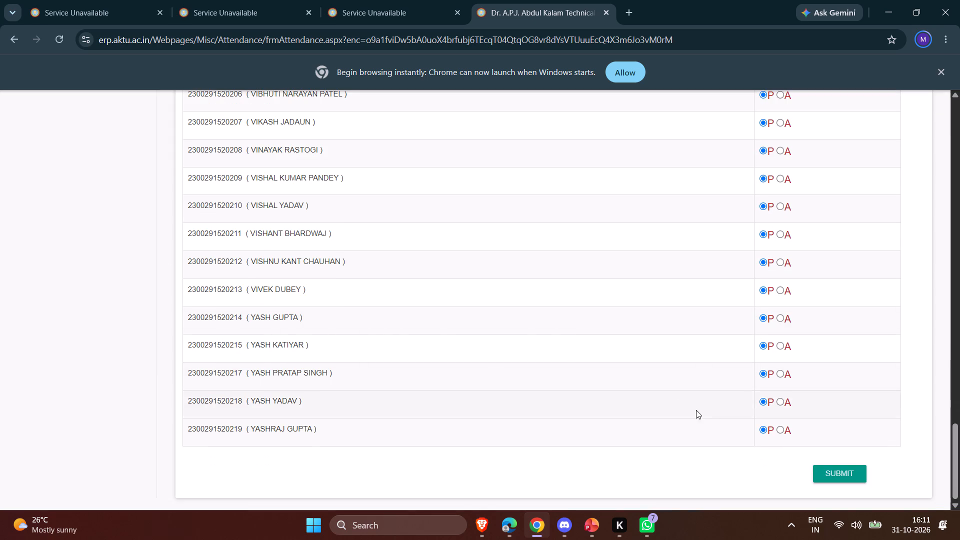
left_click(841, 470)
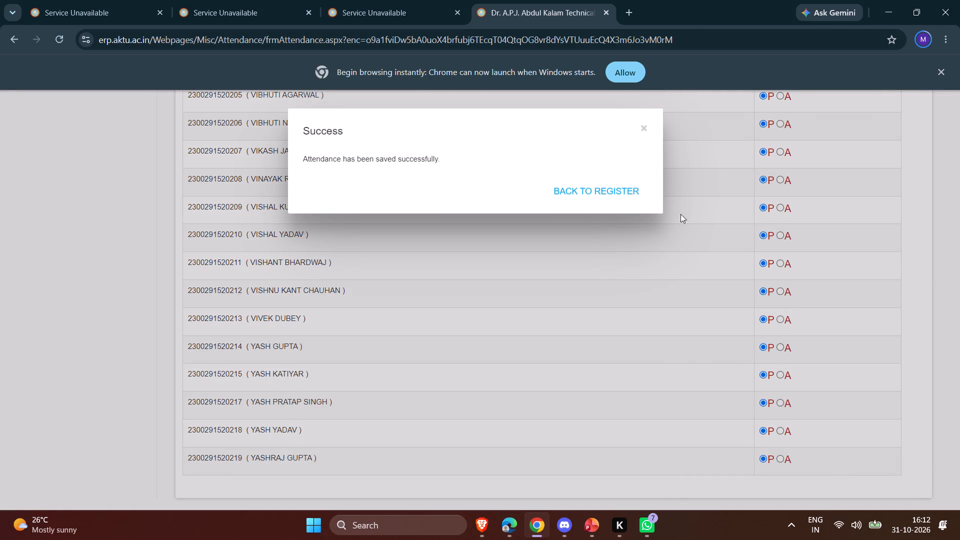
left_click(603, 194)
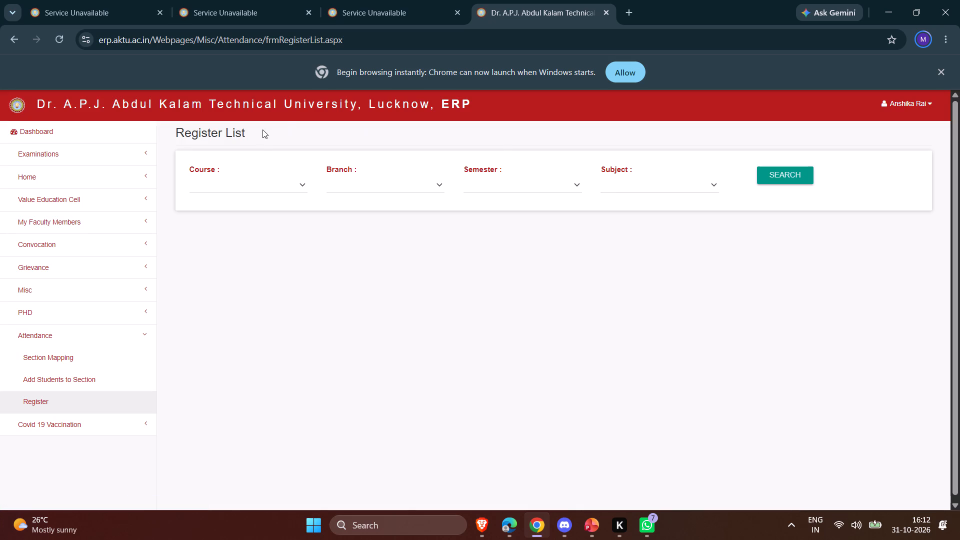
Search the register list again for Bachelor of Technology, Computer Science and Engineering, semester 7, subject BOE077 (Design Thinking).
left_click(291, 179)
left_click(266, 213)
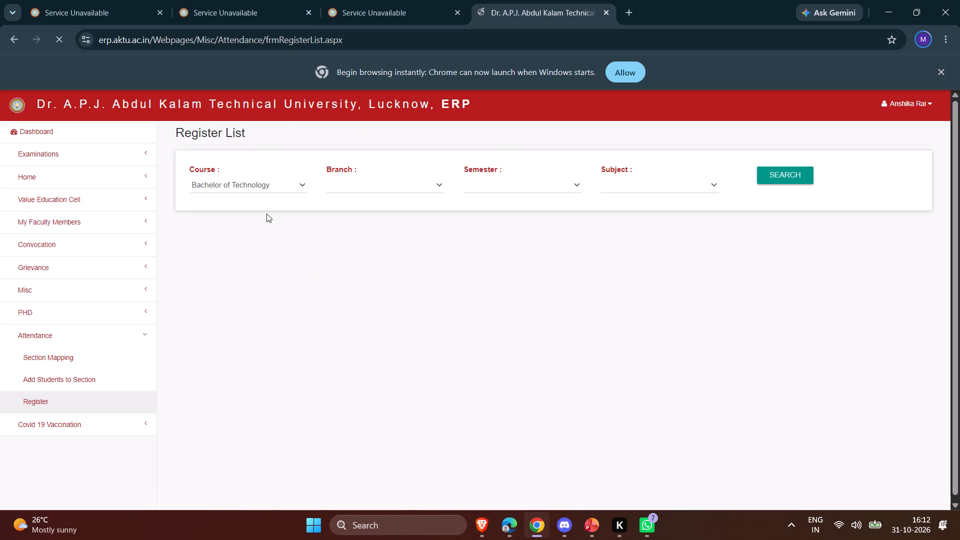
left_click(435, 183)
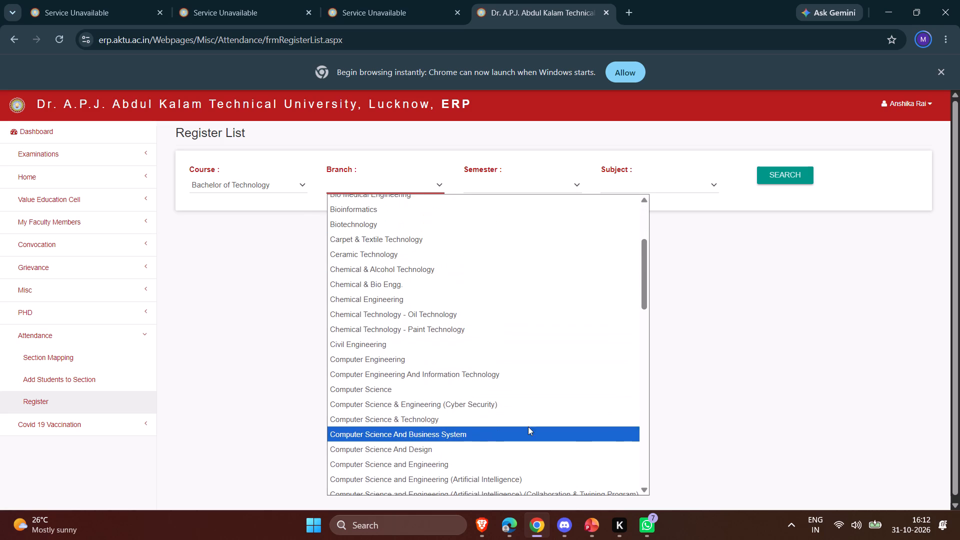
left_click(492, 446)
left_click(563, 173)
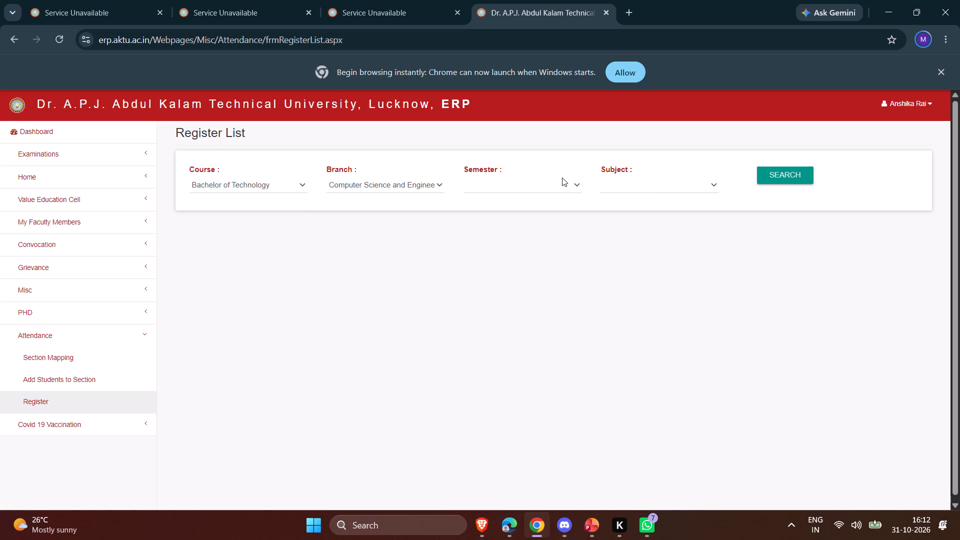
left_click(560, 180)
left_click(483, 309)
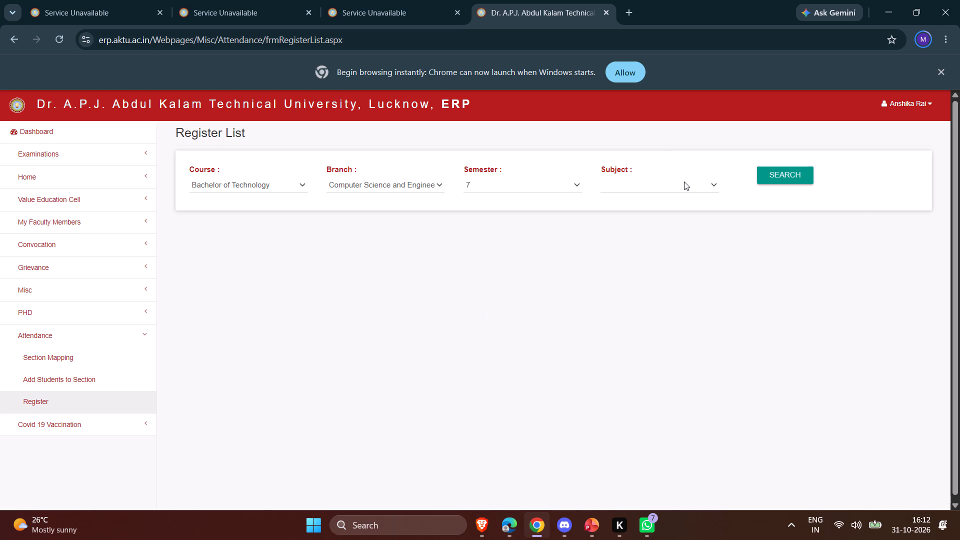
left_click(684, 181)
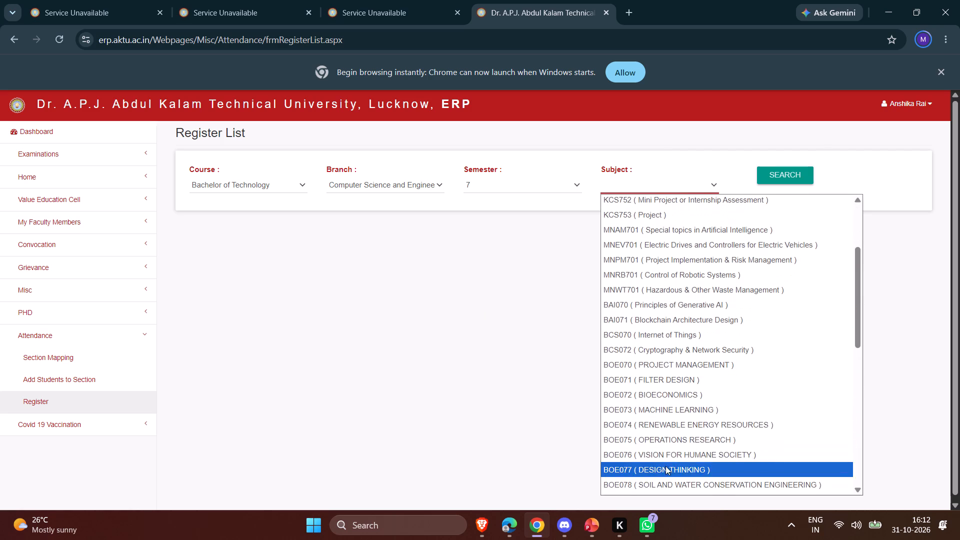
left_click(664, 469)
left_click(783, 168)
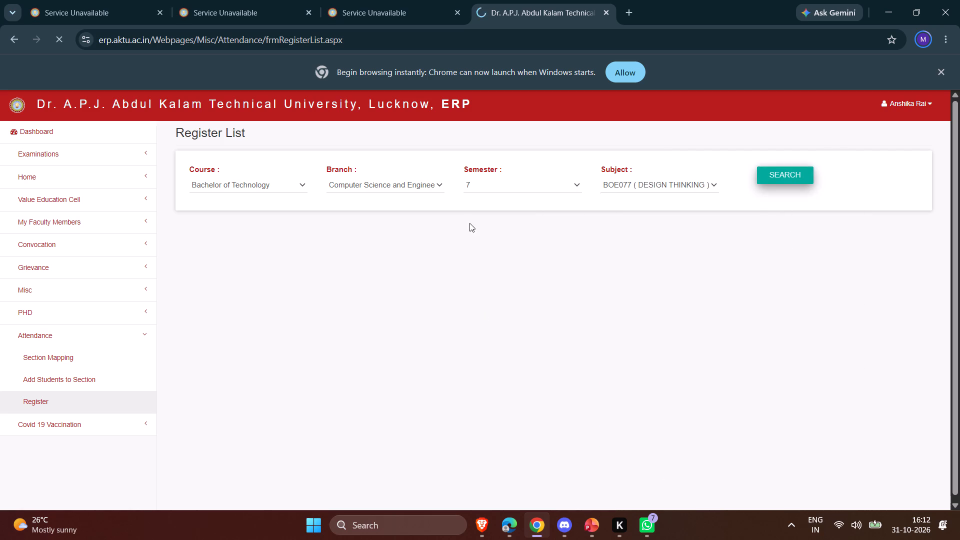
Submit the Section C attendance for the next October 2026 class date with all students present, and return to the register list.
left_click(789, 256)
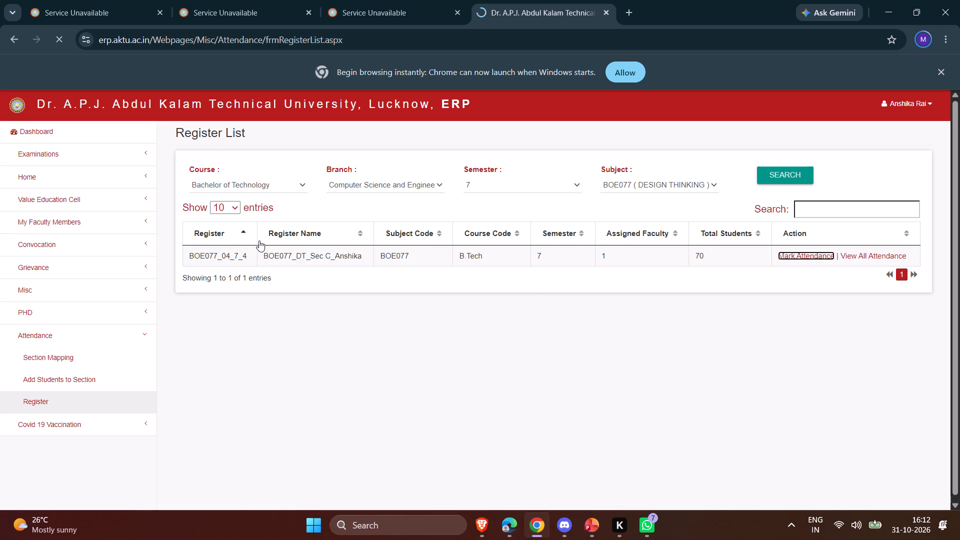
left_click(224, 248)
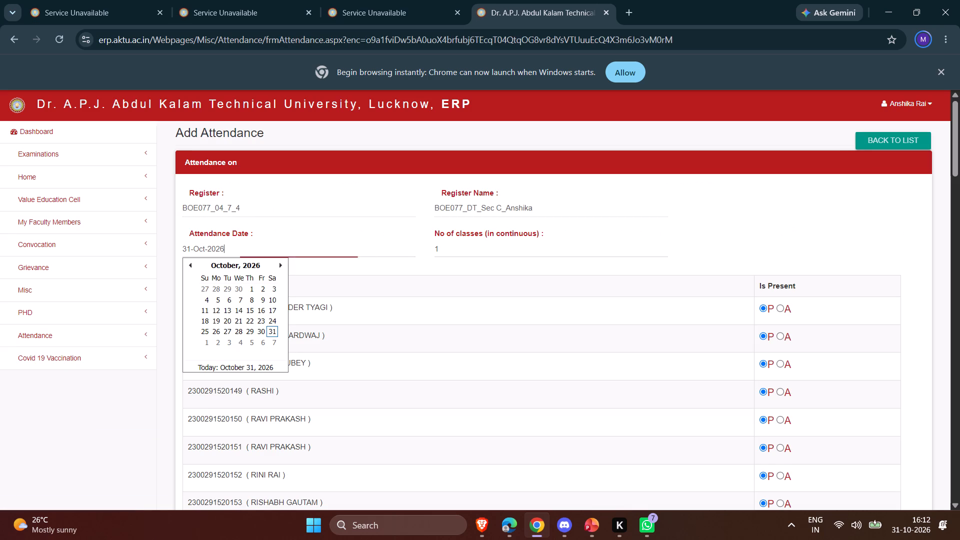
left_click(220, 327)
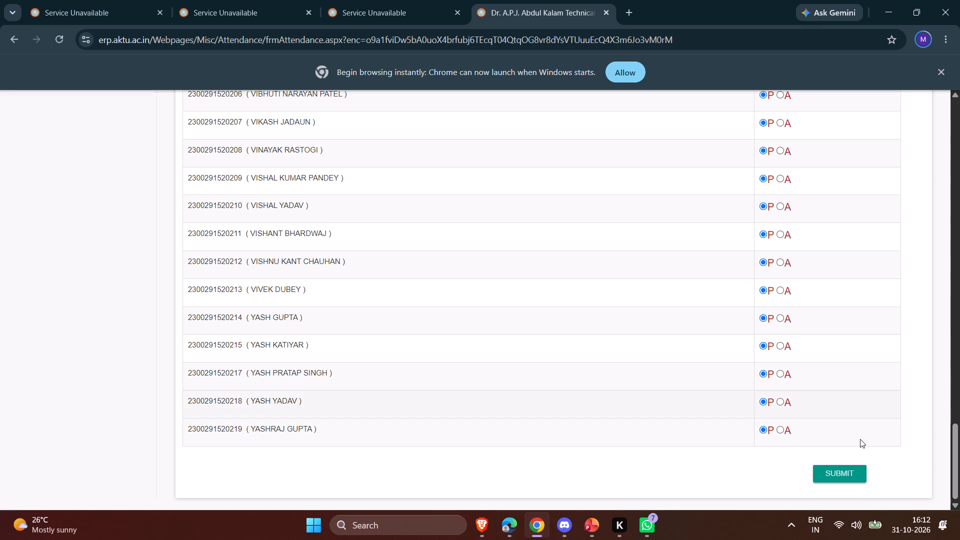
left_click(836, 482)
left_click(849, 473)
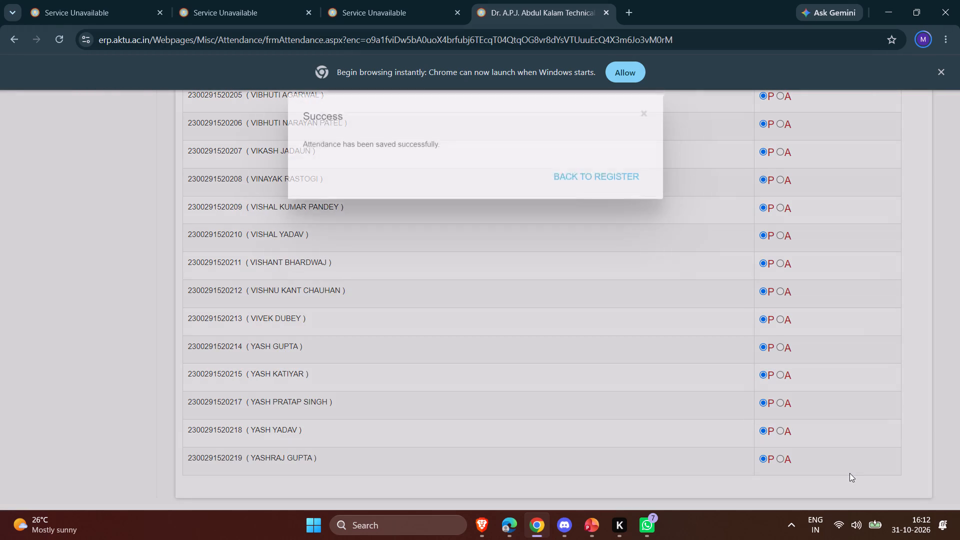
left_click(610, 196)
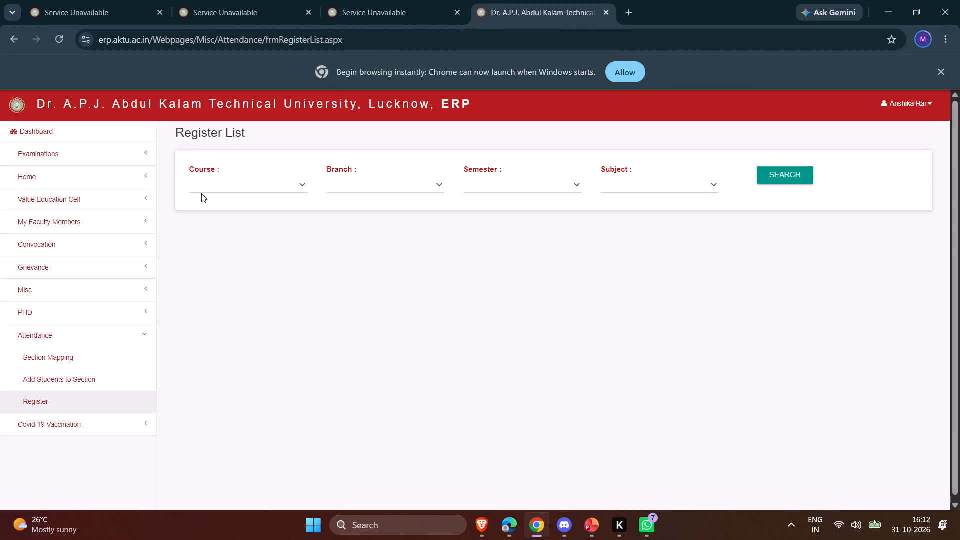
Search the registers for Bachelor of Technology, Computer Science And Engineering (Artificial Intelligence & Machine Learning), semester 7, subject BOE077 (Design Thinking).
left_click(211, 194)
left_click(239, 194)
left_click(269, 184)
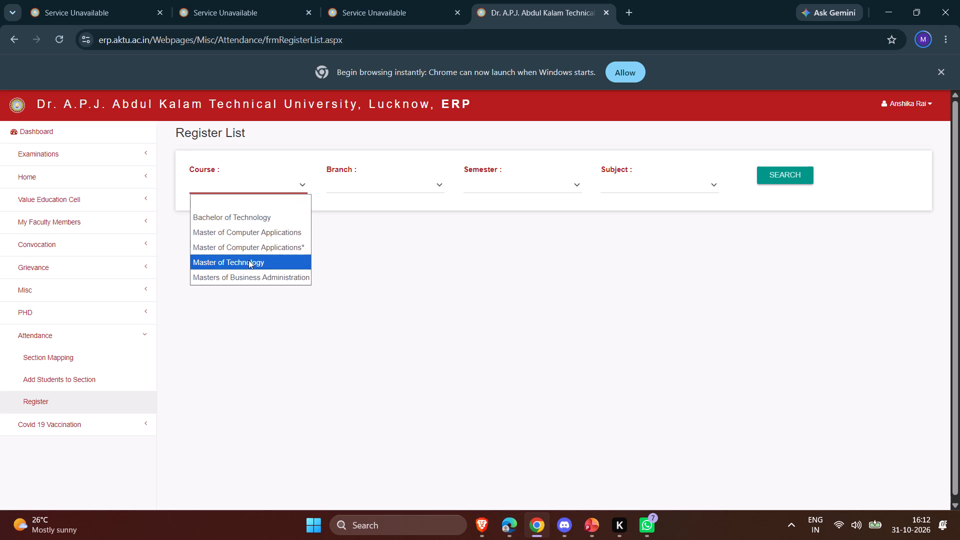
left_click(271, 215)
left_click(383, 195)
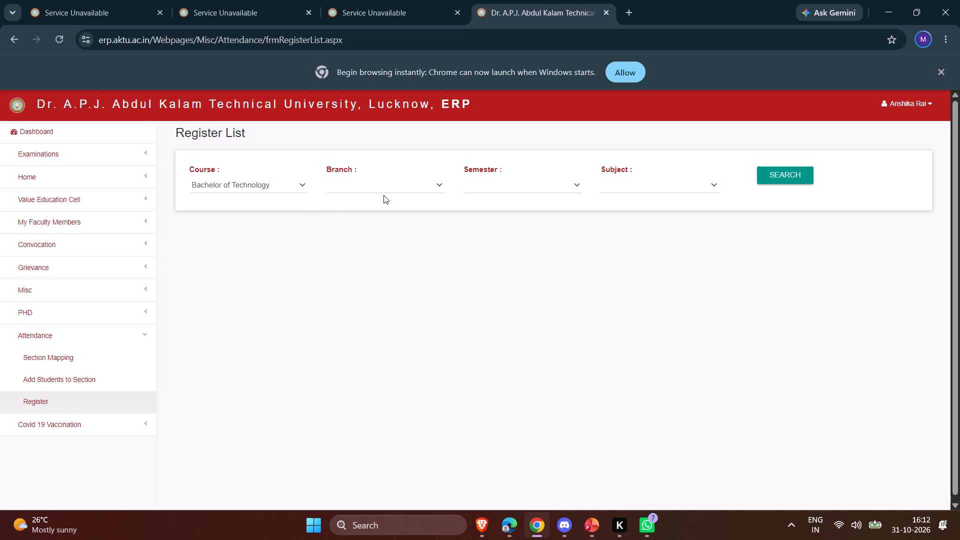
left_click(406, 188)
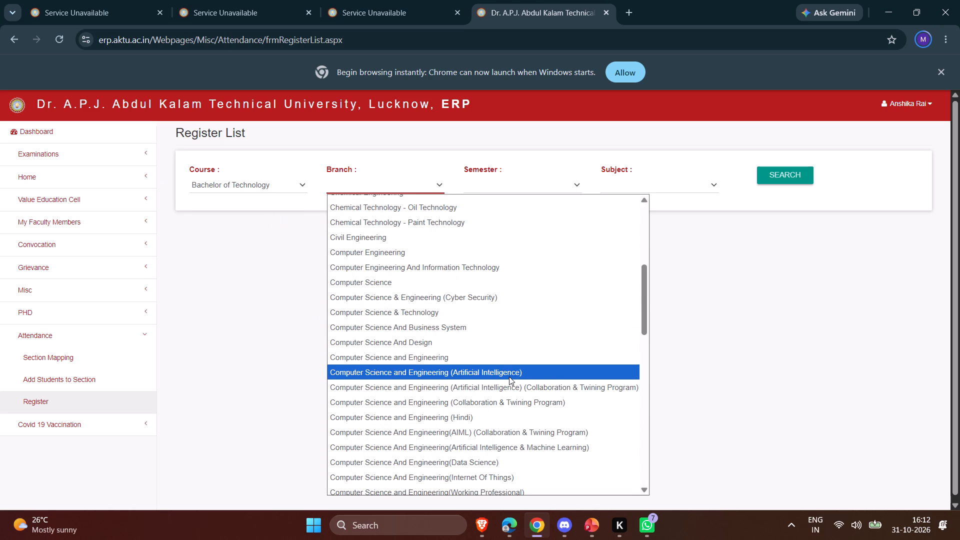
left_click(539, 446)
left_click(562, 193)
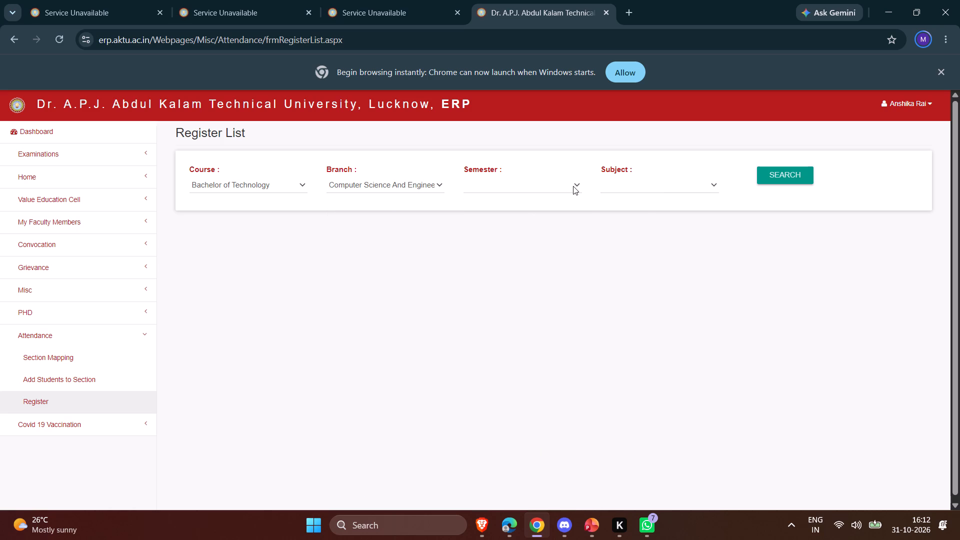
left_click(574, 185)
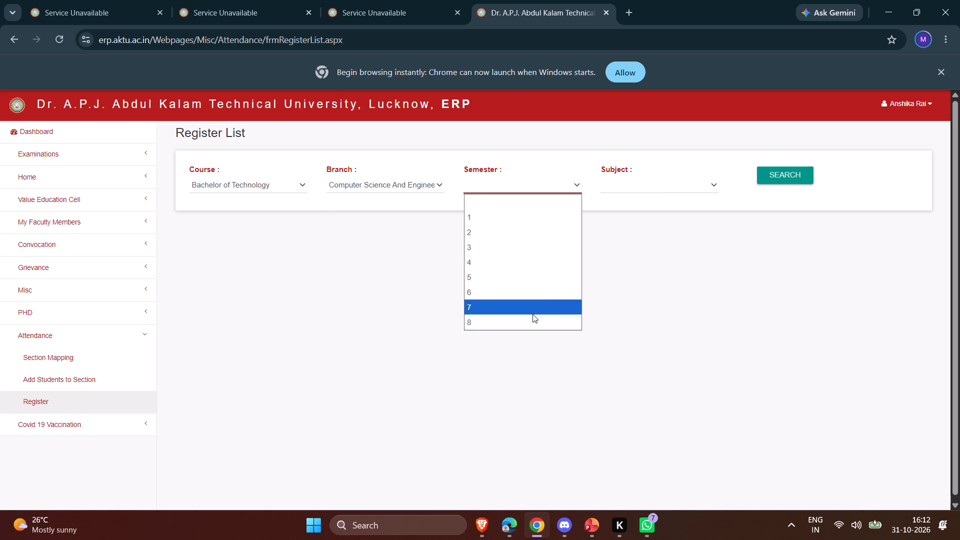
left_click(532, 314)
left_click(673, 187)
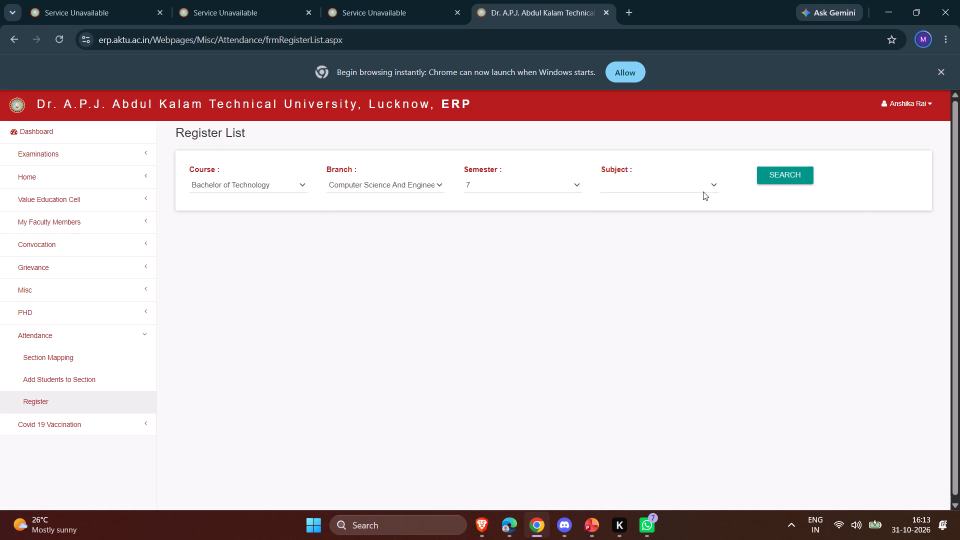
left_click(698, 188)
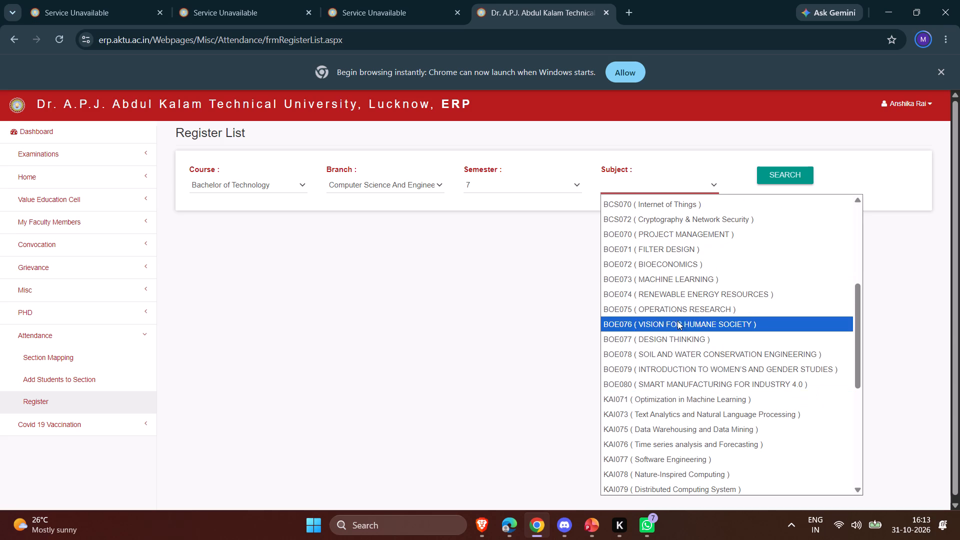
left_click(669, 337)
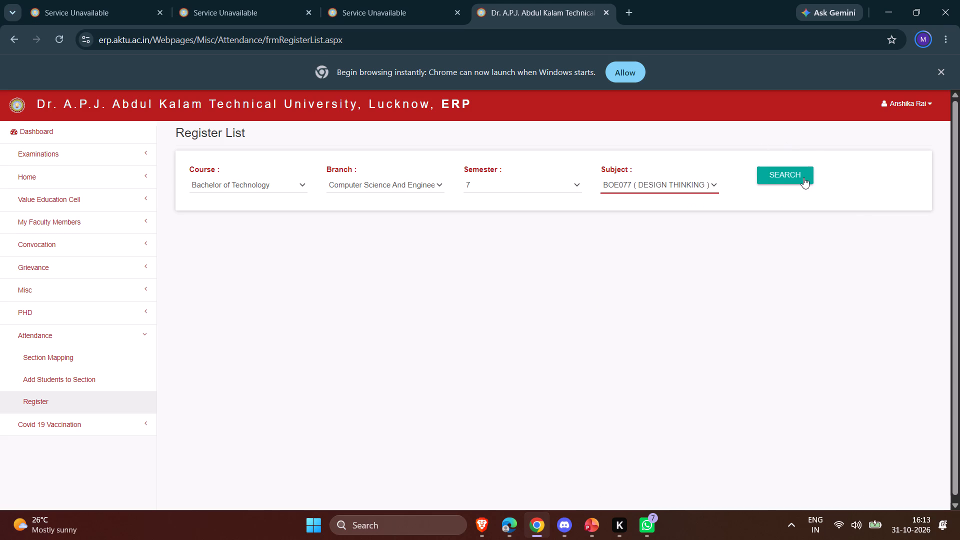
left_click(803, 177)
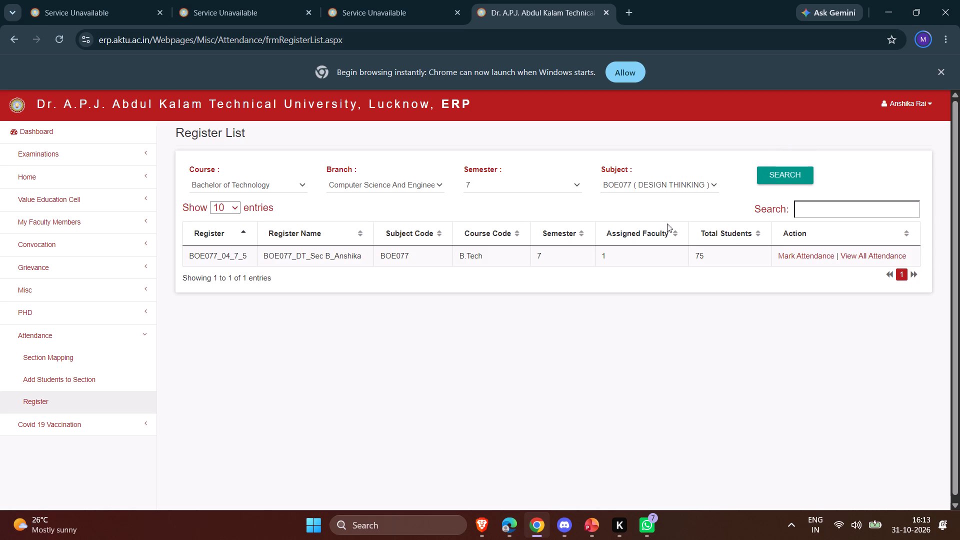
Submit the Section B attendance for 28 October 2026, marking roll numbers ending 119 and 9005 absent, and return to the register list.
left_click(813, 255)
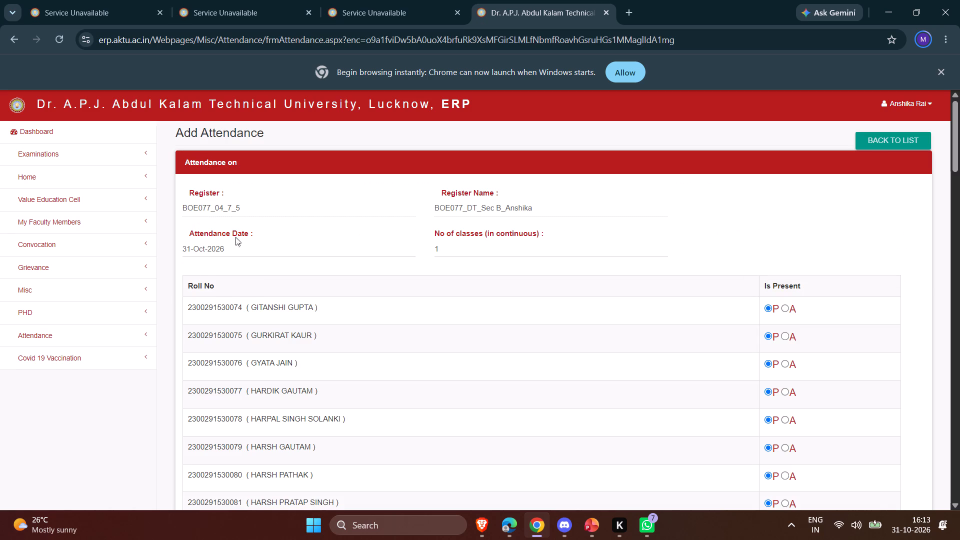
left_click(233, 246)
left_click(234, 330)
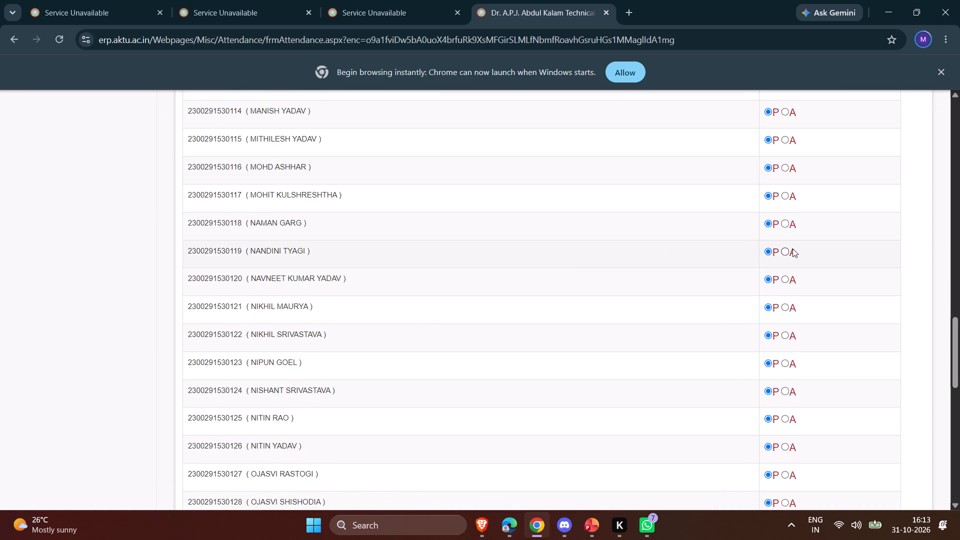
left_click(782, 249)
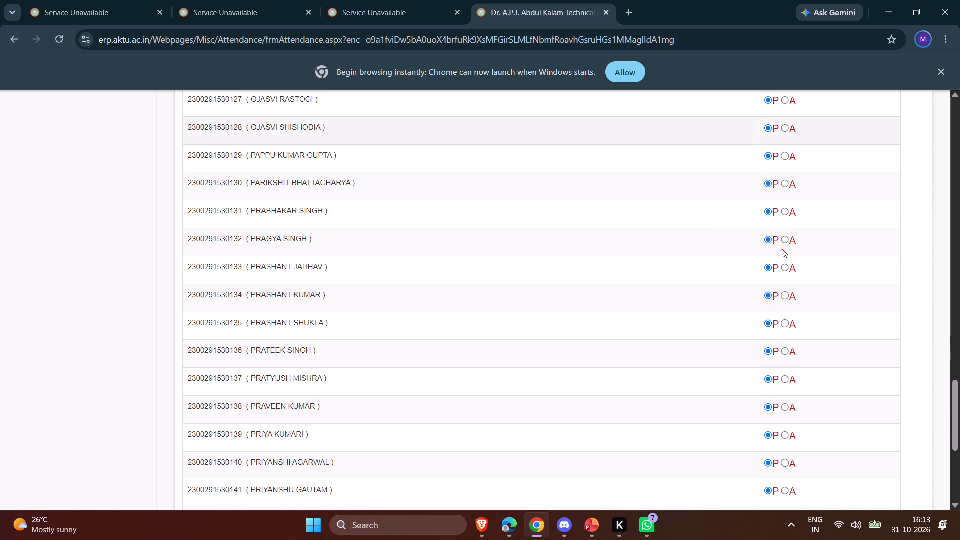
left_click(785, 429)
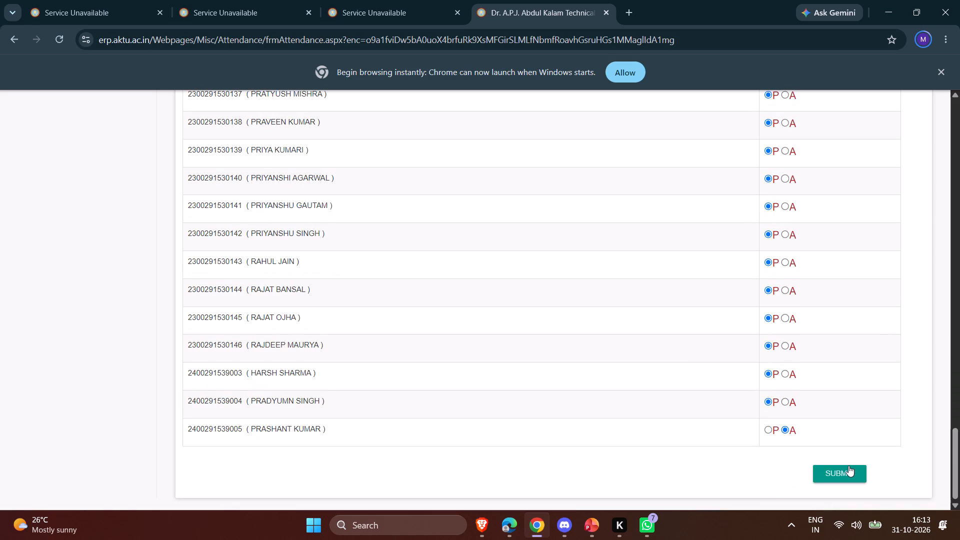
left_click(849, 469)
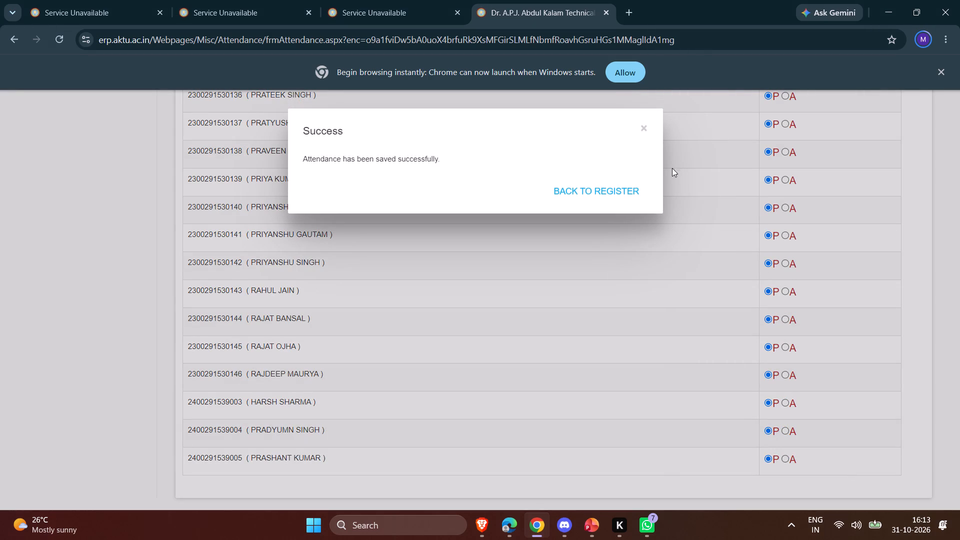
left_click(635, 186)
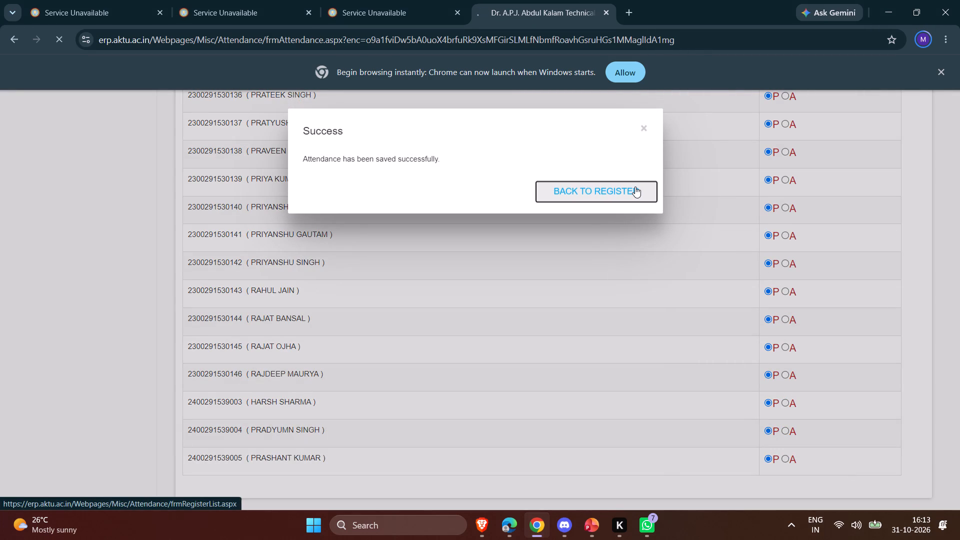
Search the registers for Bachelor of Technology, Computer Science and Engineering (Artificial Intelligence), semester 7, subject BOE077 (Design Thinking).
left_click(295, 184)
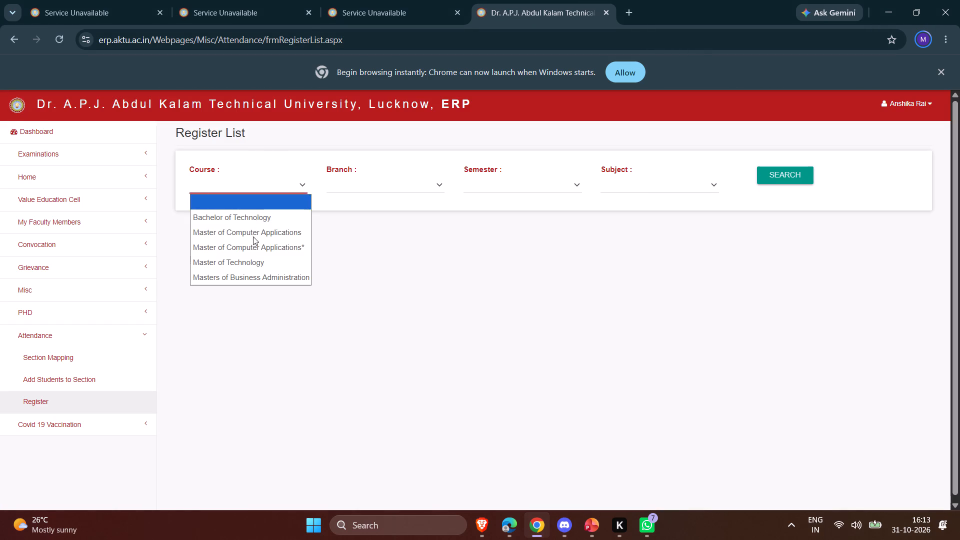
left_click(283, 216)
left_click(391, 187)
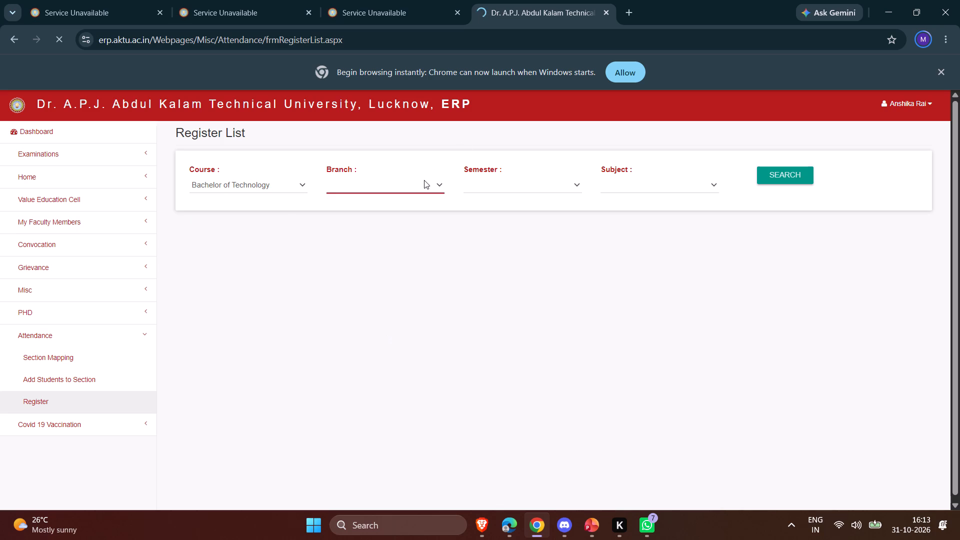
left_click(424, 180)
left_click(423, 182)
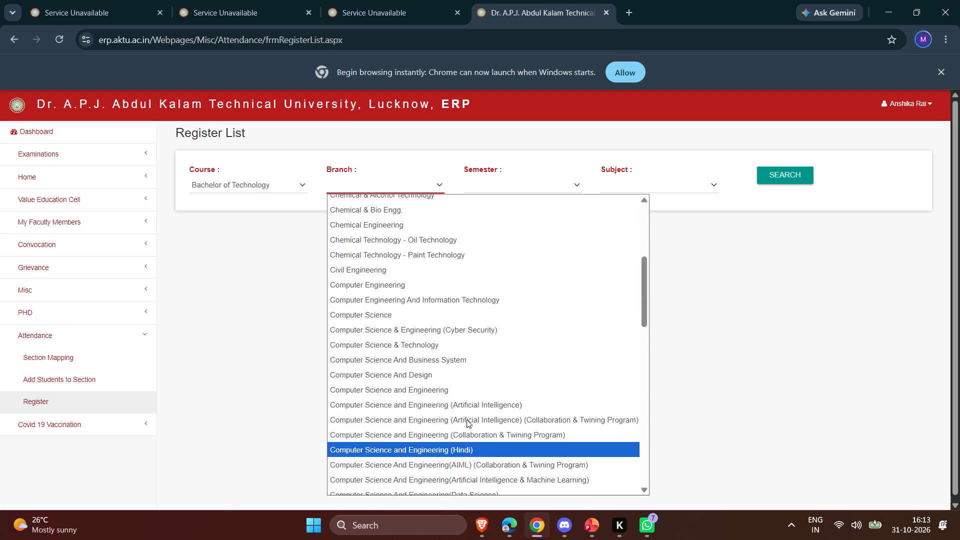
left_click(459, 403)
left_click(526, 186)
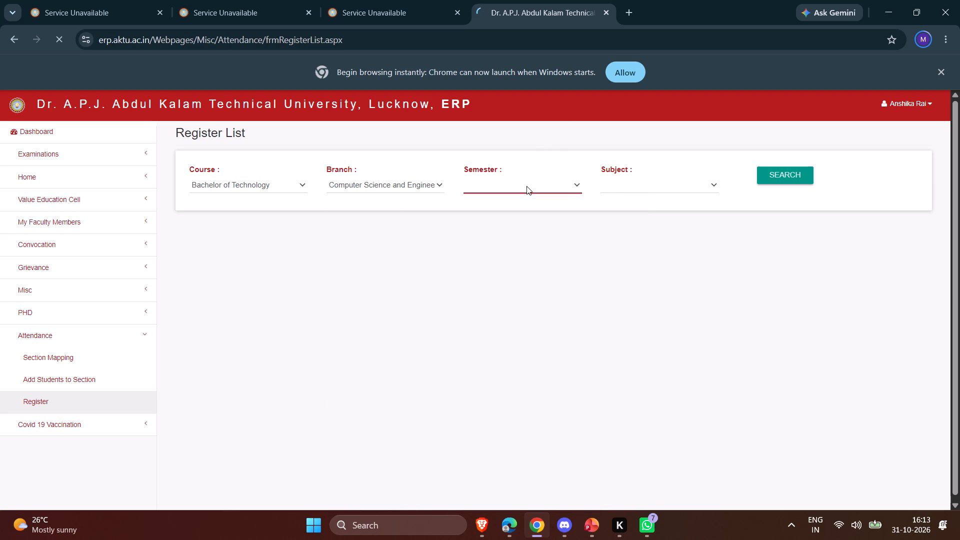
left_click(526, 186)
left_click(526, 186)
left_click(501, 305)
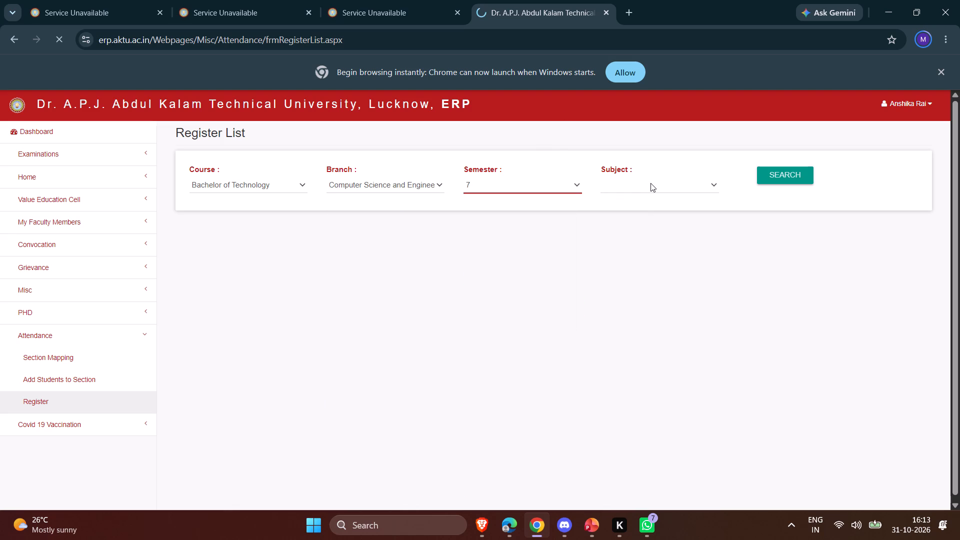
left_click(653, 183)
double_click(653, 183)
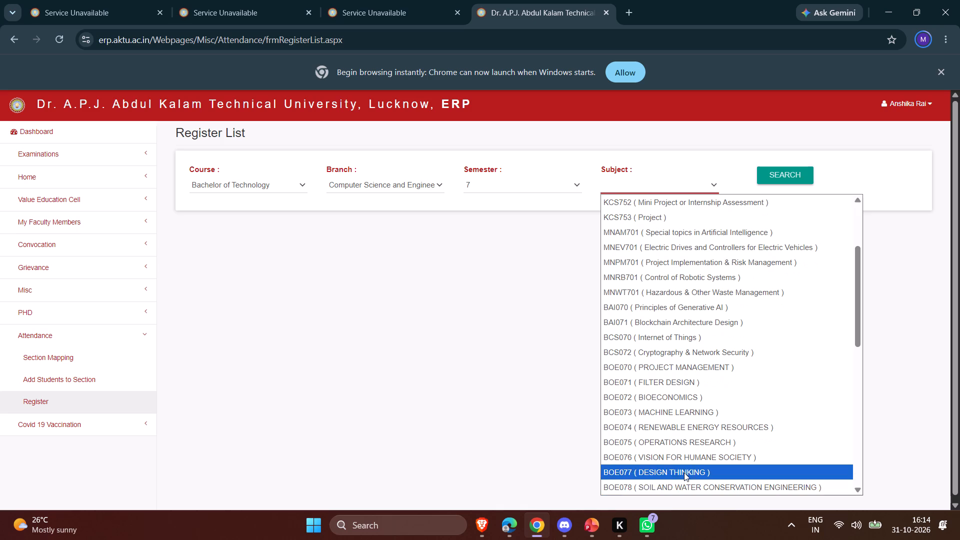
left_click(685, 469)
left_click(792, 173)
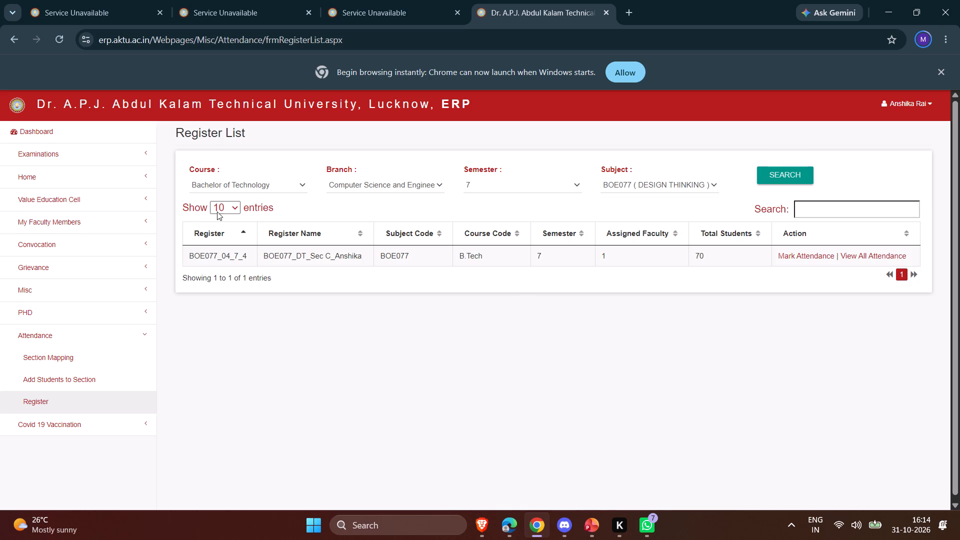
Submit the Section C attendance for 7 September 2026, marking roll numbers ending 176 and 179 absent, and return to the register list.
left_click(811, 254)
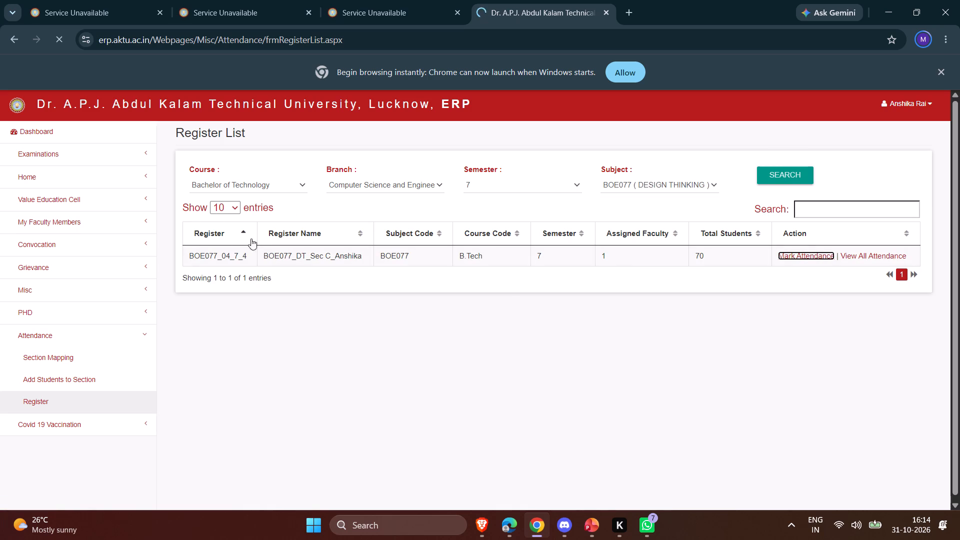
left_click(218, 247)
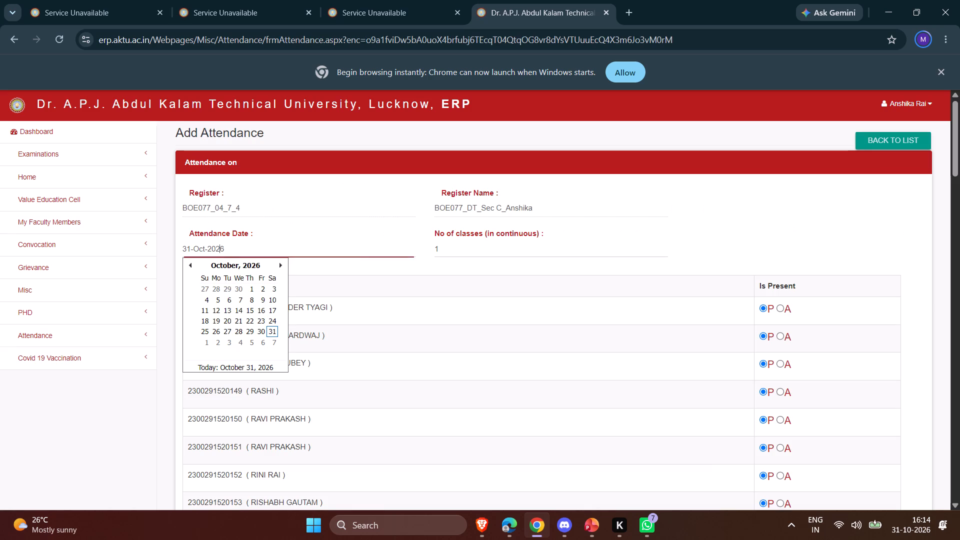
left_click(188, 266)
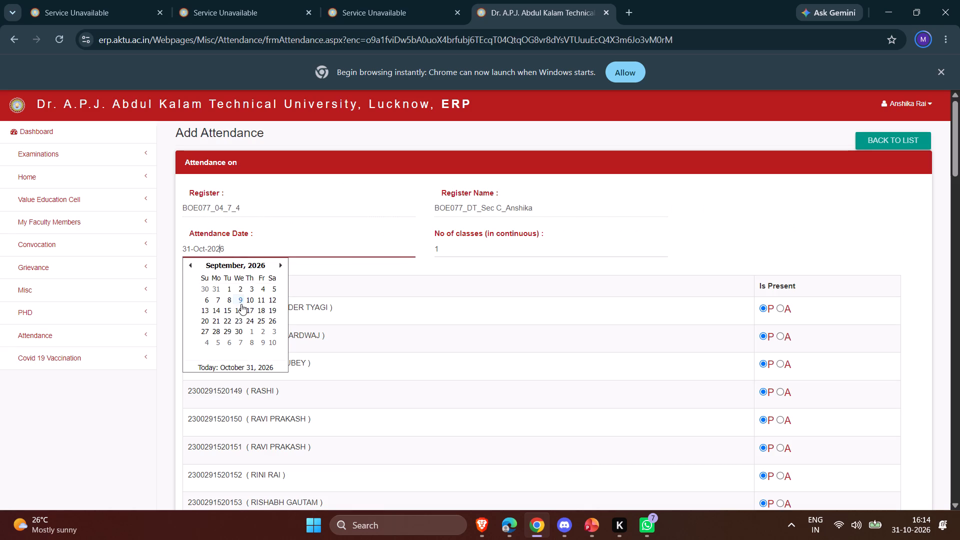
left_click(216, 299)
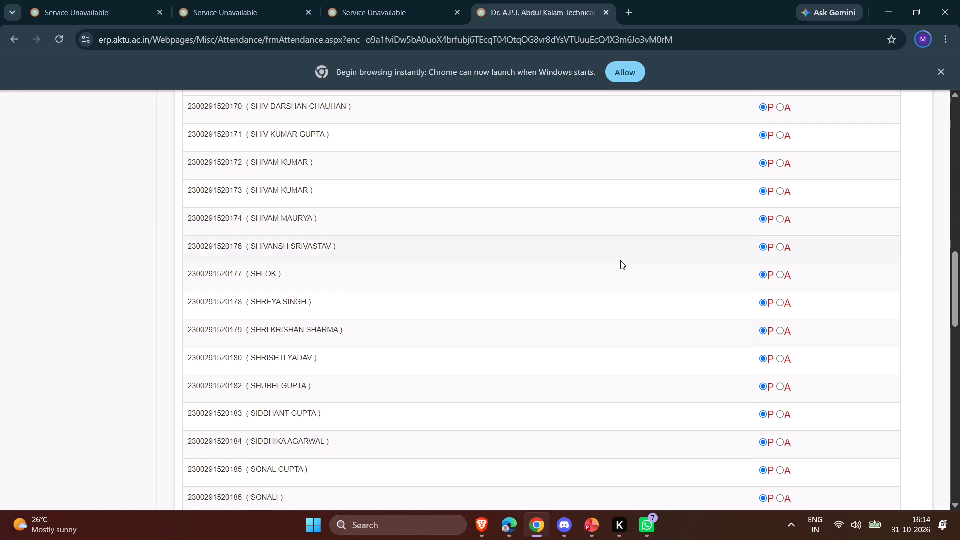
left_click(782, 250)
left_click(779, 327)
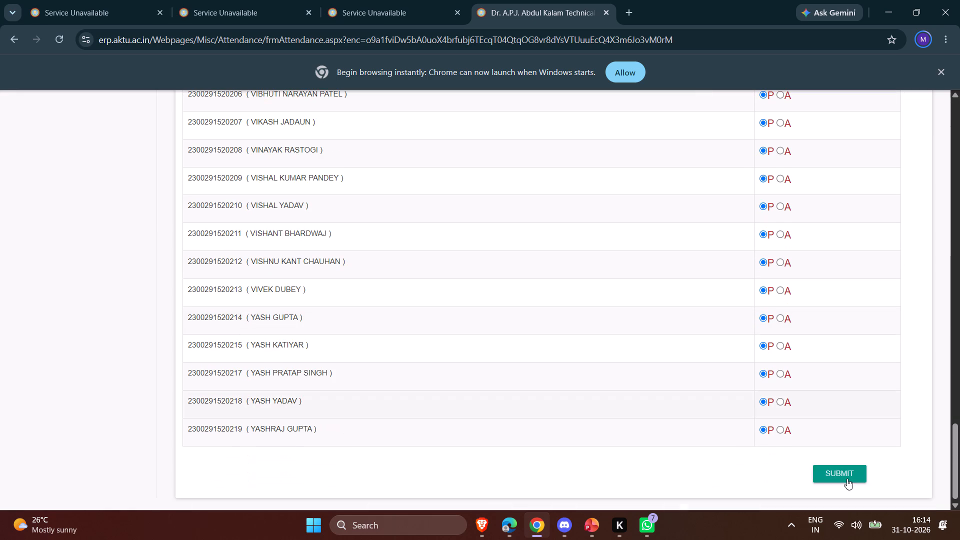
left_click(856, 471)
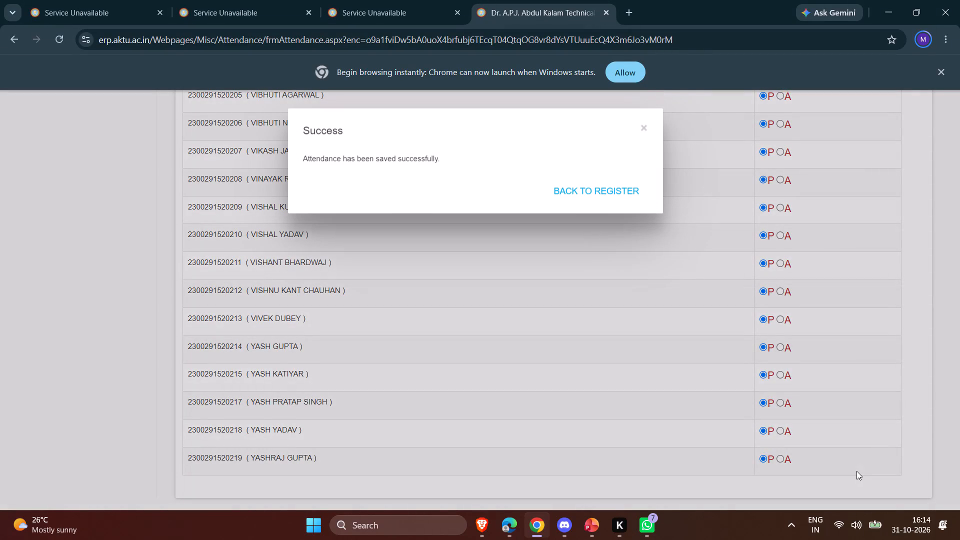
left_click(595, 197)
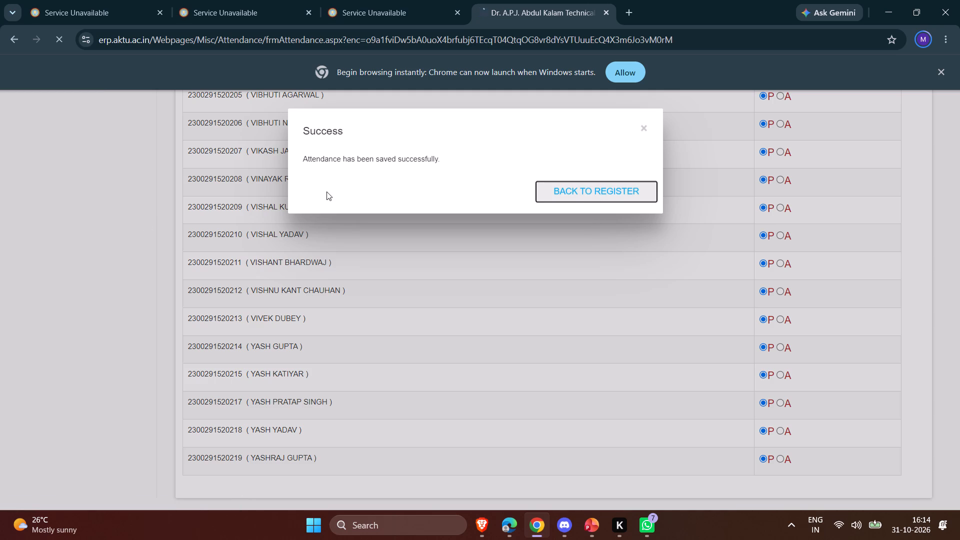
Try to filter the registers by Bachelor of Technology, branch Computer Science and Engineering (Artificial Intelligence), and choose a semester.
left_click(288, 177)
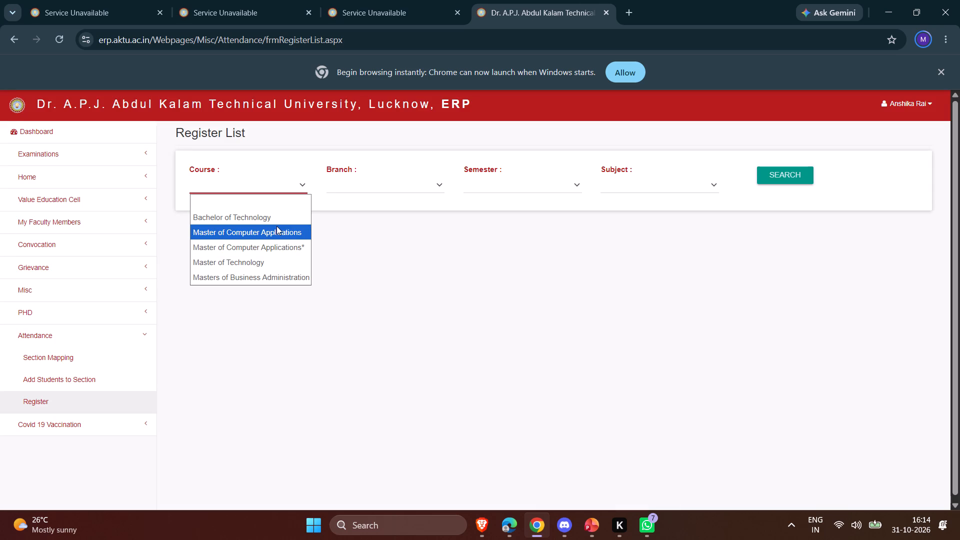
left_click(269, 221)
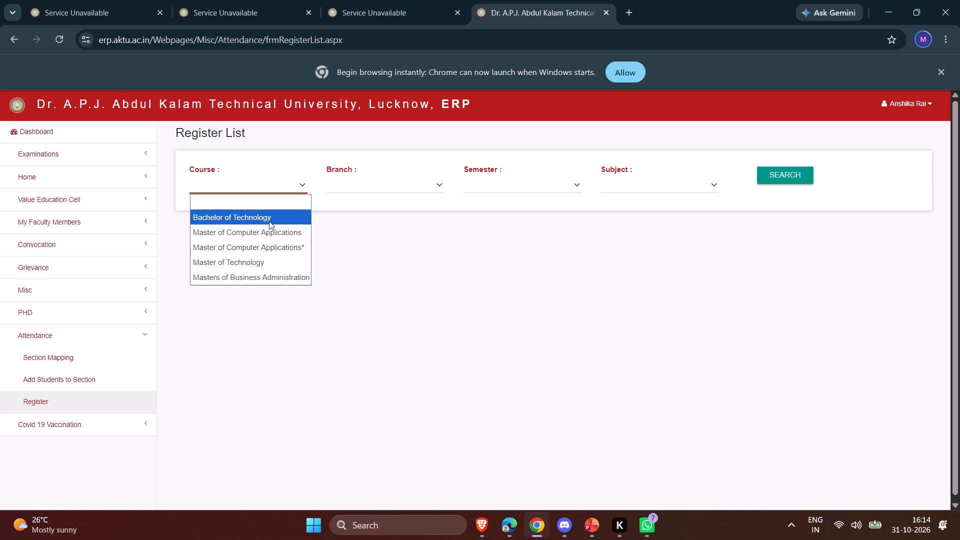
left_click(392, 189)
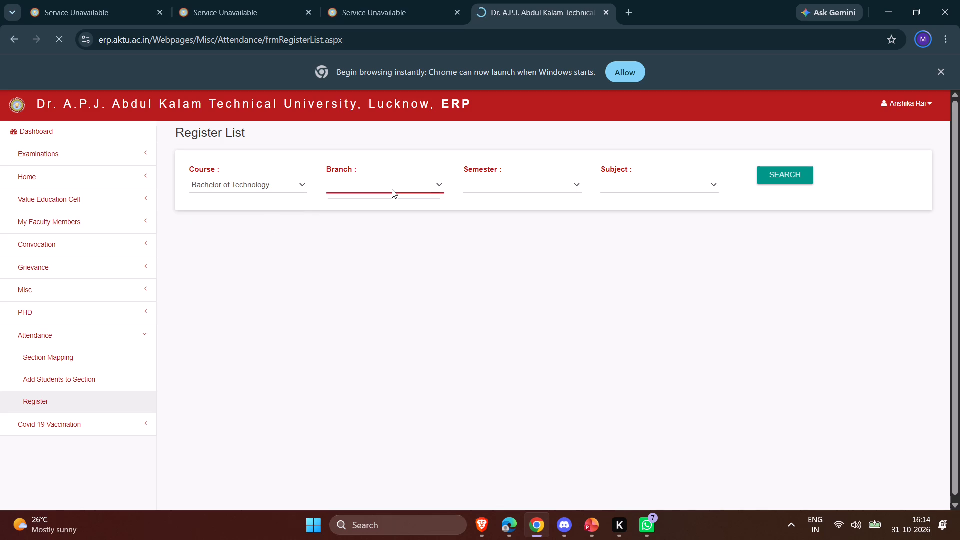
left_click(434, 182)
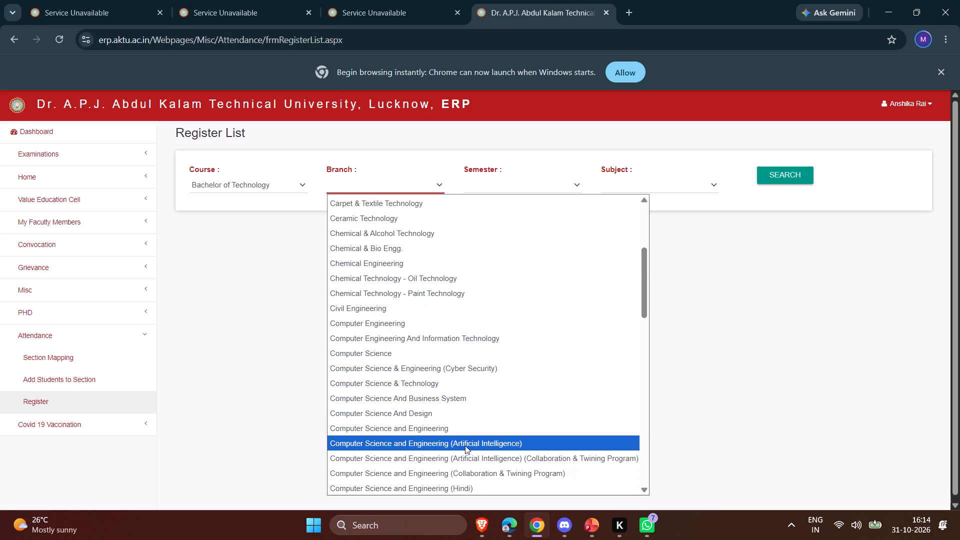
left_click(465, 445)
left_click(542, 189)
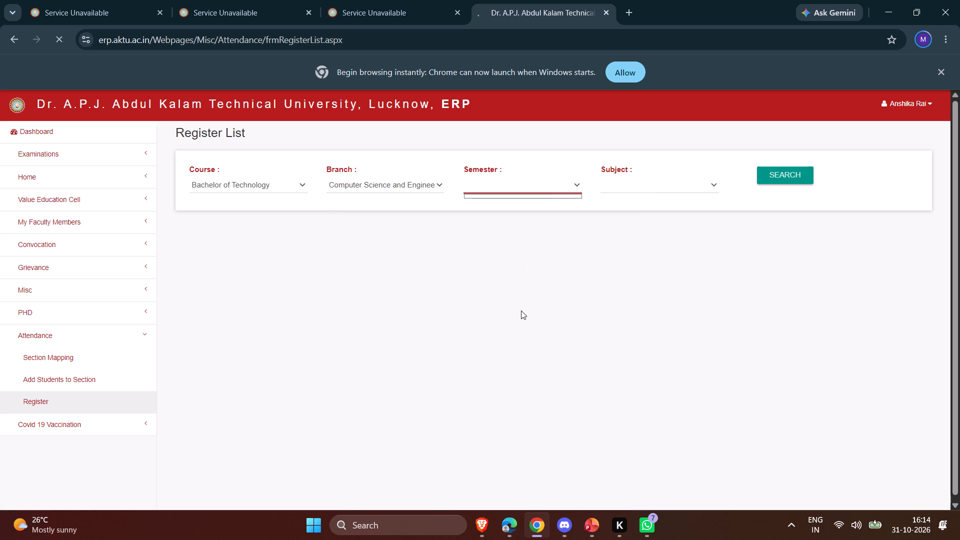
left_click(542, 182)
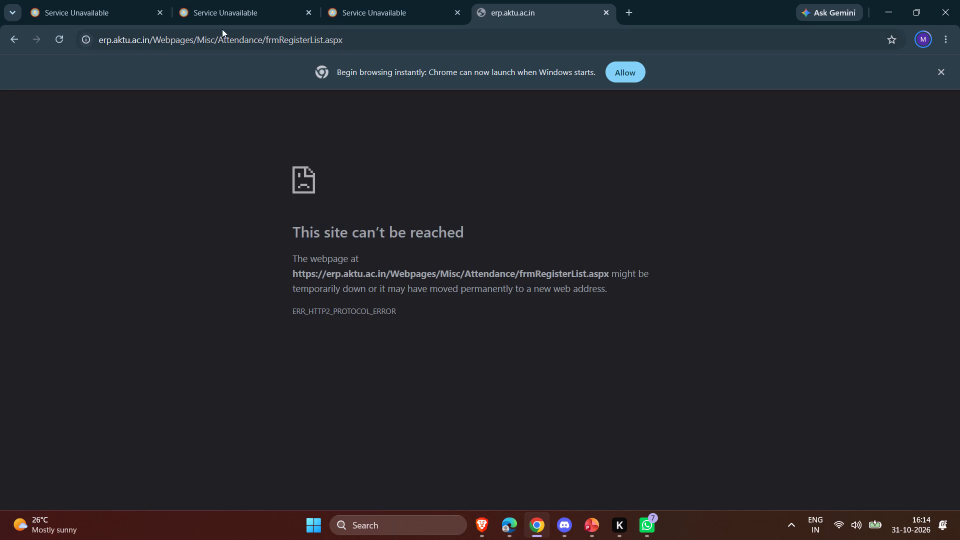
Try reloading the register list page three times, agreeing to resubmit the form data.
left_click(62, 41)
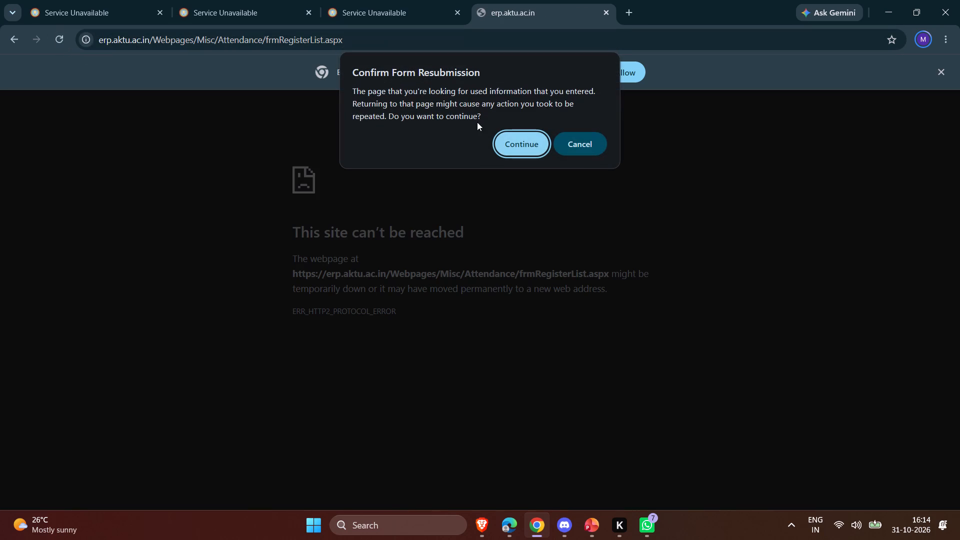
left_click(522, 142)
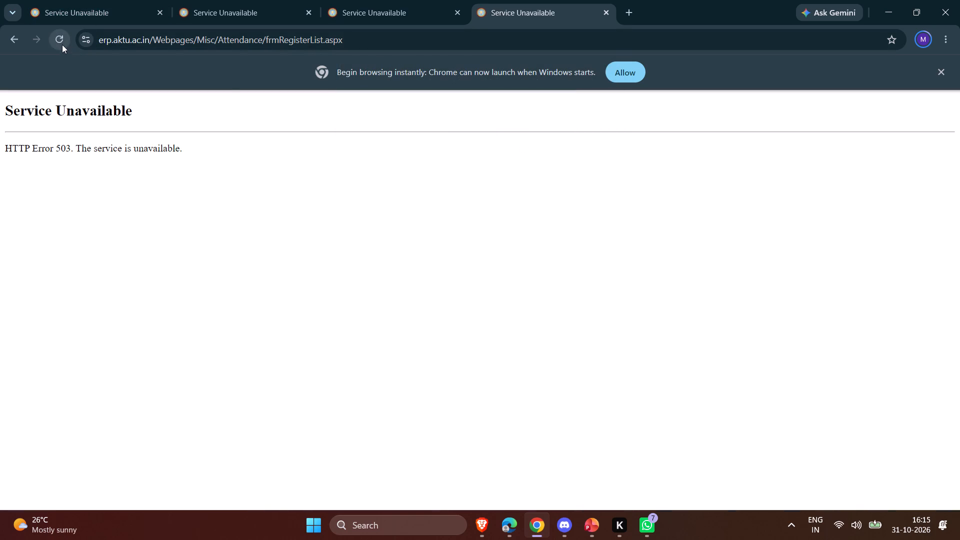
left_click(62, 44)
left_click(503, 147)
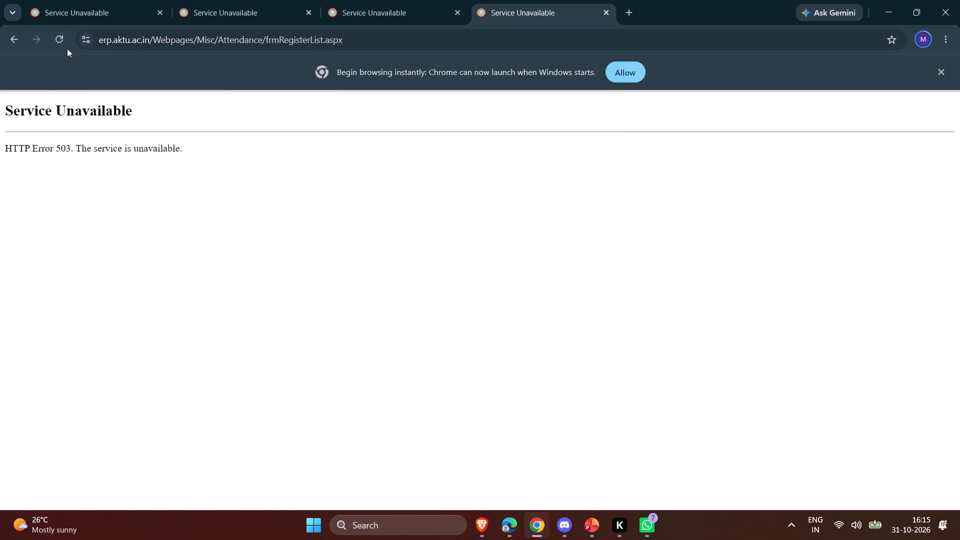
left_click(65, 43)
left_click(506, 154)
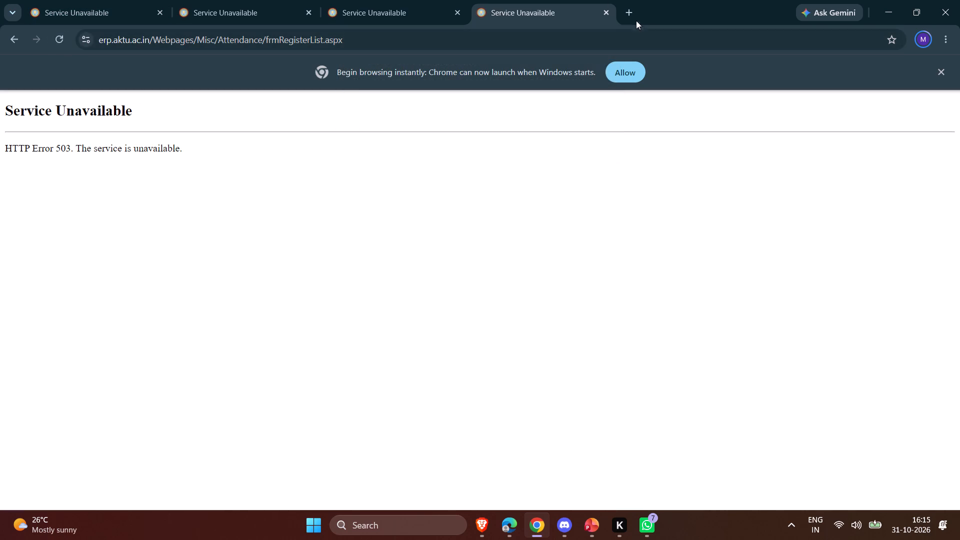
Search the web for "aktu erp" in a new browser tab.
left_click(628, 12)
type("aktu")
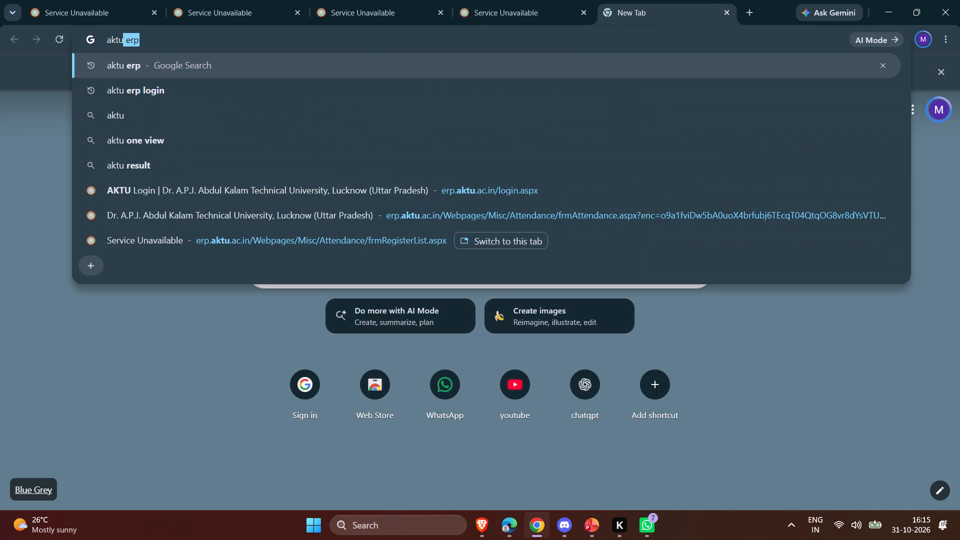
key("space")
key("Return")
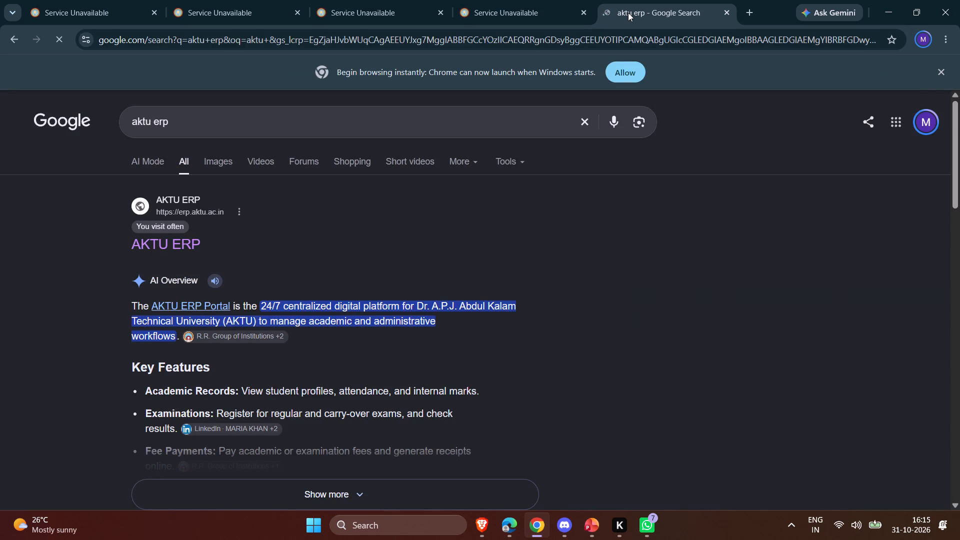
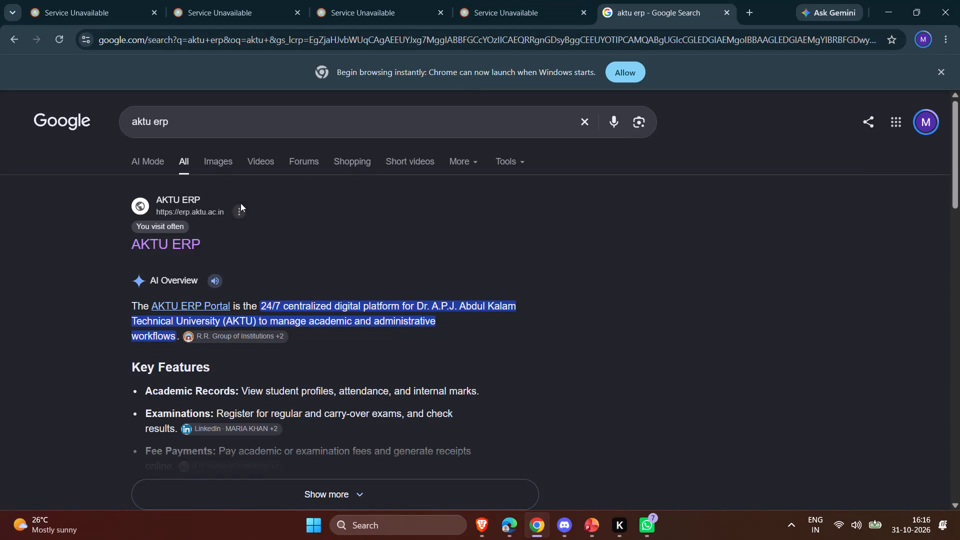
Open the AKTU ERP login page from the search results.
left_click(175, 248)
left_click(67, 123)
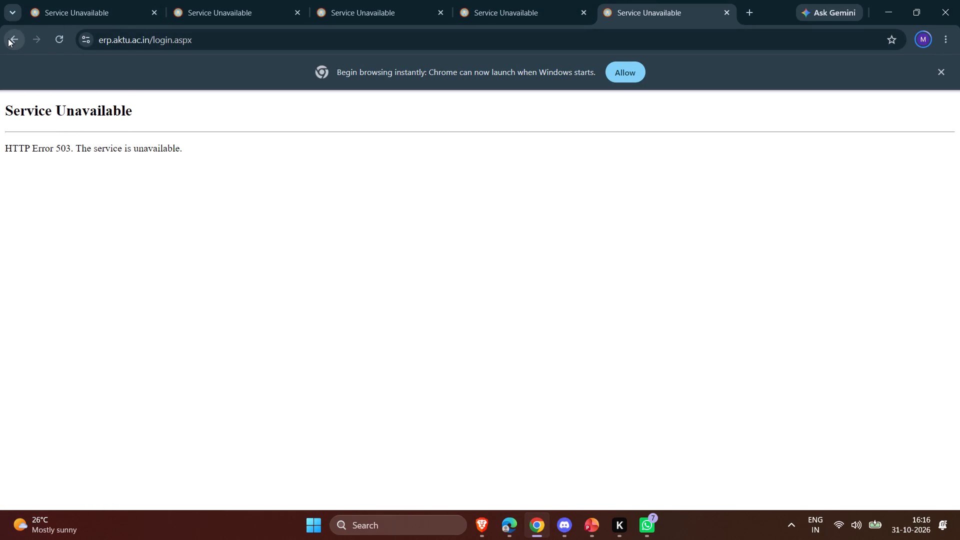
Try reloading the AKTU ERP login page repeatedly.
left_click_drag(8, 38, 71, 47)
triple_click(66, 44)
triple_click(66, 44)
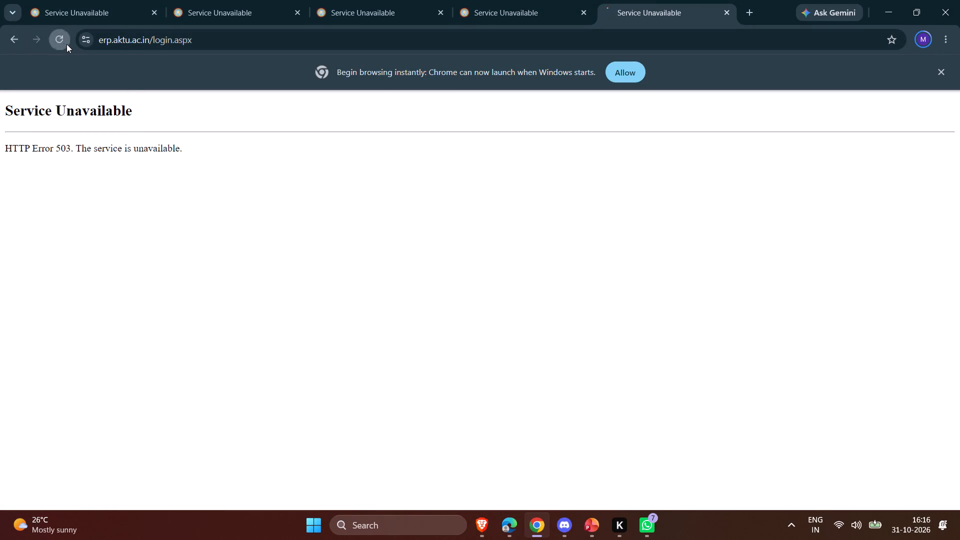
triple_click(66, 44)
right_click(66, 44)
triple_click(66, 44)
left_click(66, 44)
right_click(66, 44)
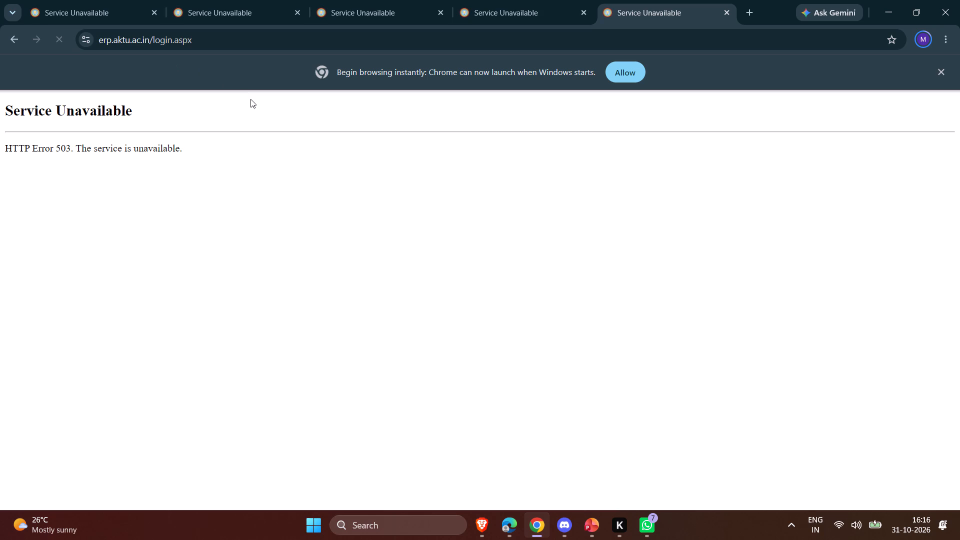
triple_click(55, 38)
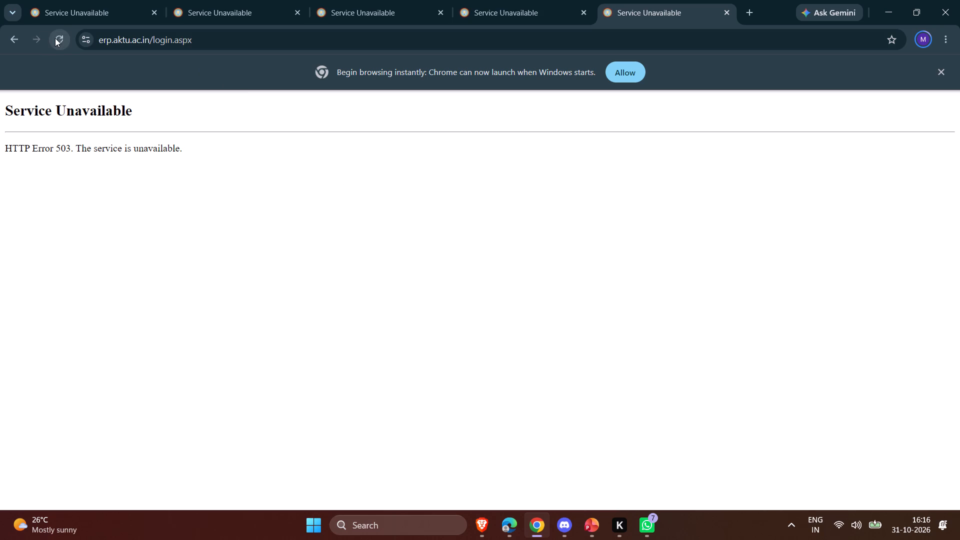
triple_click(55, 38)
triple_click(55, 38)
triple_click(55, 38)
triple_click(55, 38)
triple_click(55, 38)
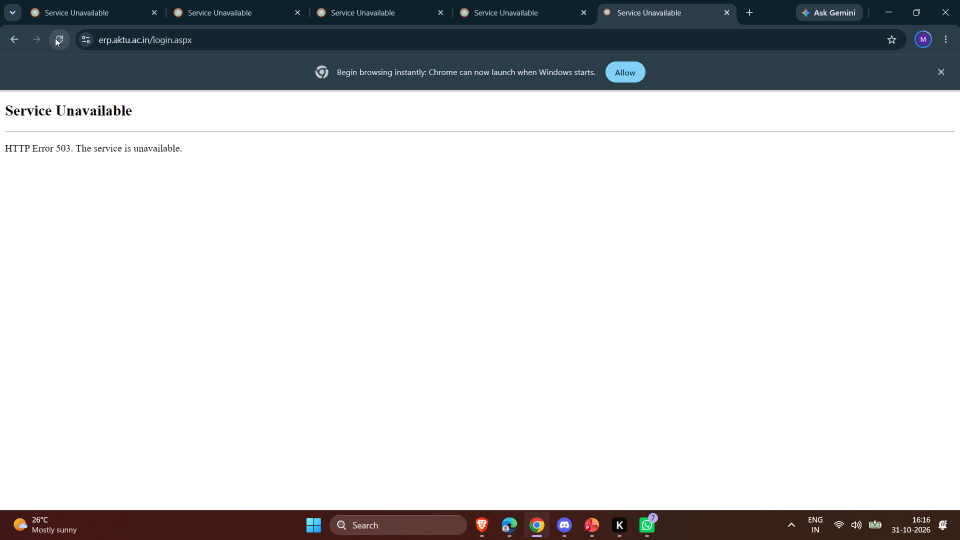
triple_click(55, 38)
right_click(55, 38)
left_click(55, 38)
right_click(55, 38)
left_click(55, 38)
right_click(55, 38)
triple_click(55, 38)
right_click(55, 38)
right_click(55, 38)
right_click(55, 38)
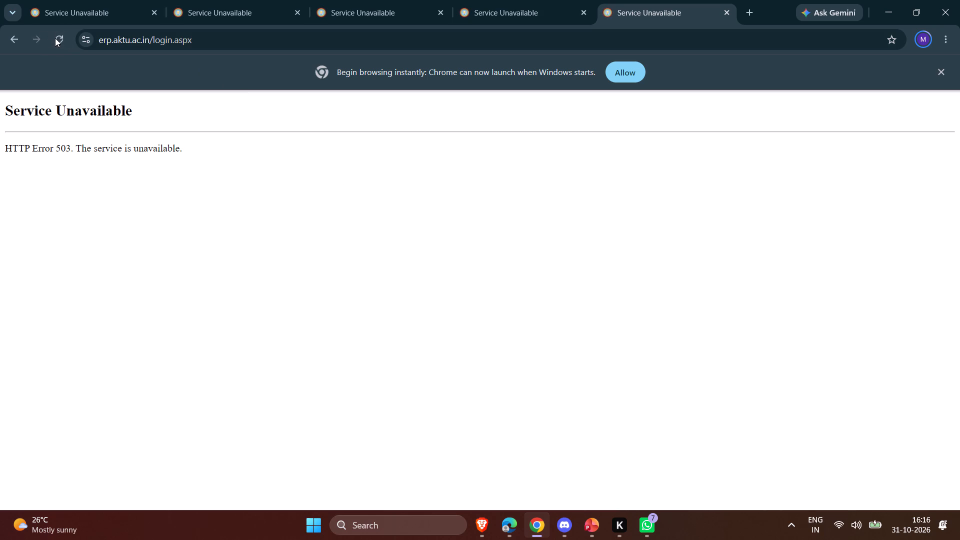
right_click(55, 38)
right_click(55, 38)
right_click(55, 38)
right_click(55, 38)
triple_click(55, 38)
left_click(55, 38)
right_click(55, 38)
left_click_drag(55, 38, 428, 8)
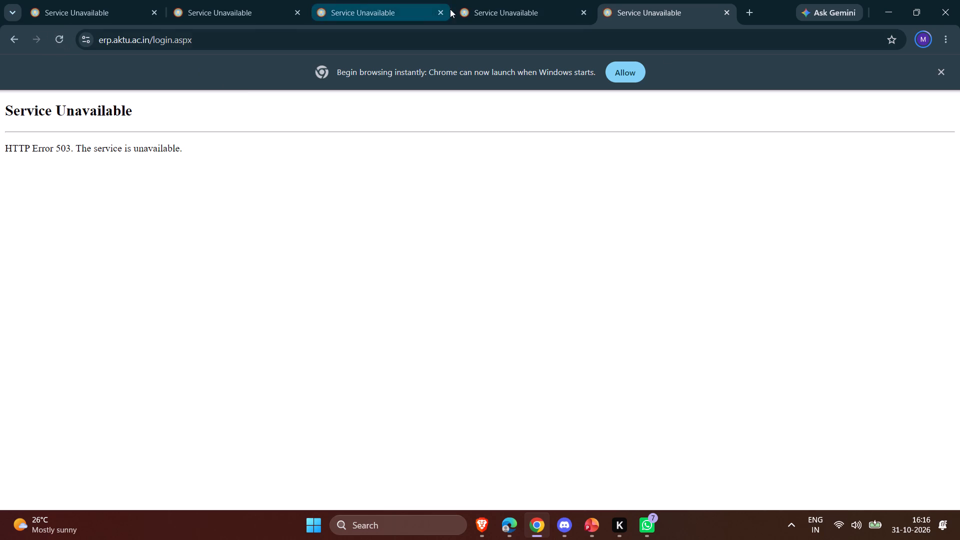
Search the web for "aktu erp" in another new browser tab.
left_click(751, 20)
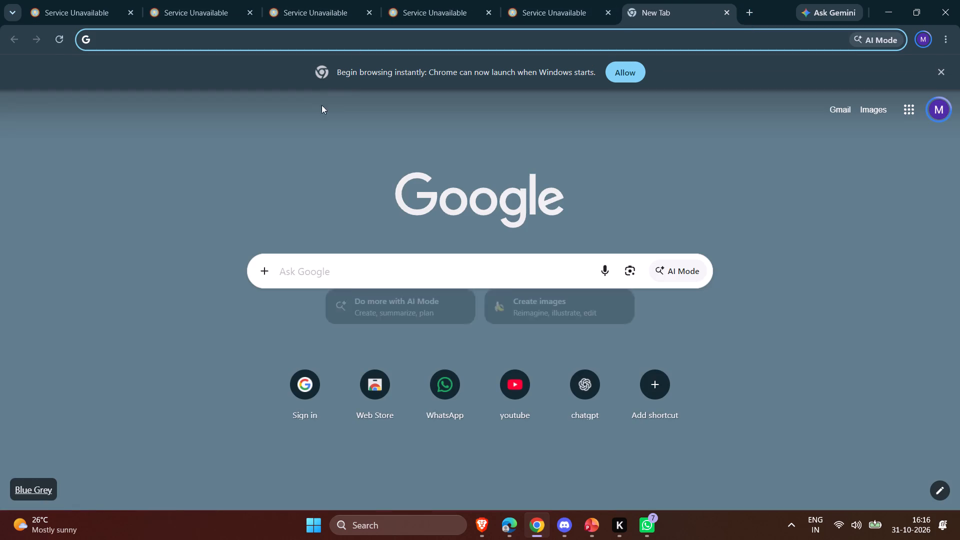
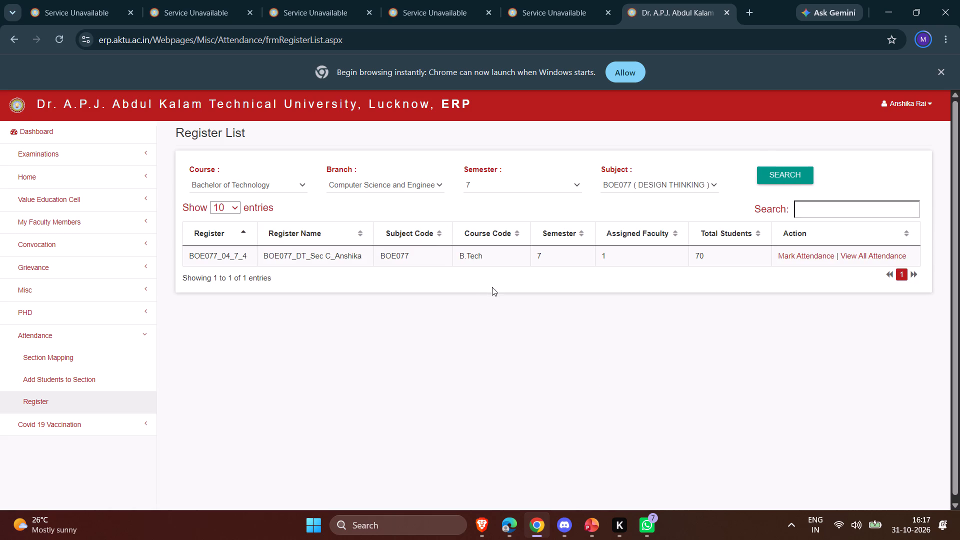
Submit Section C attendance for 9 September 2026, marking selected students absent, including roll endings 214 and 215, and return to the register list.
left_click(801, 255)
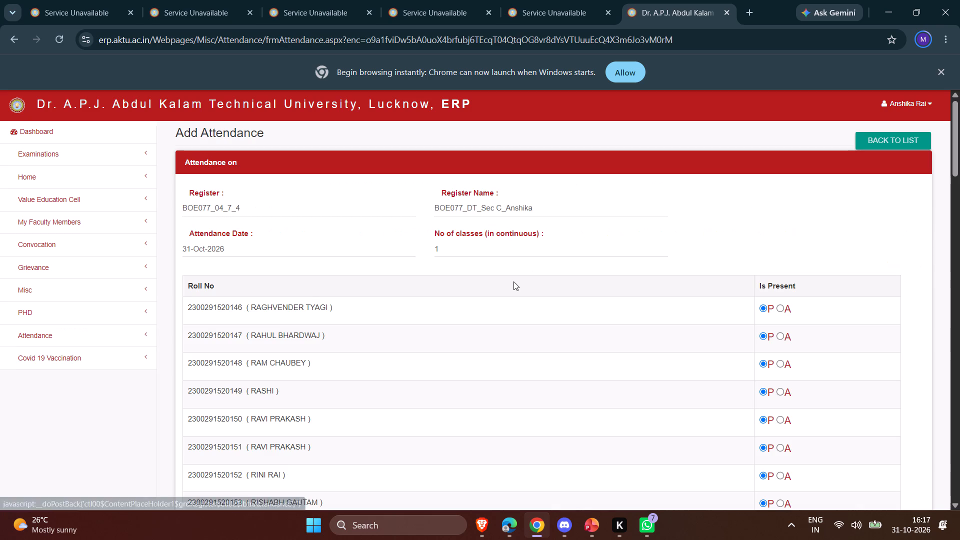
left_click(359, 254)
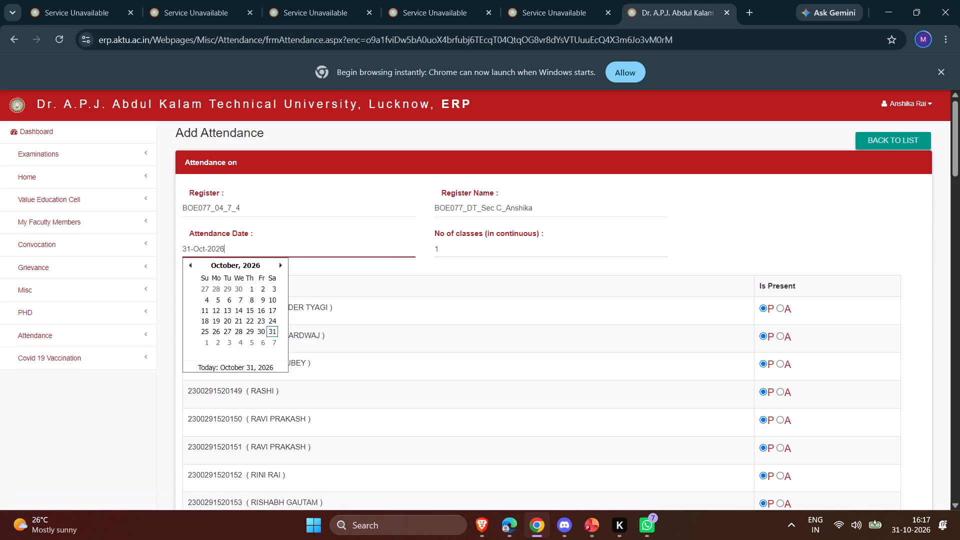
left_click(189, 266)
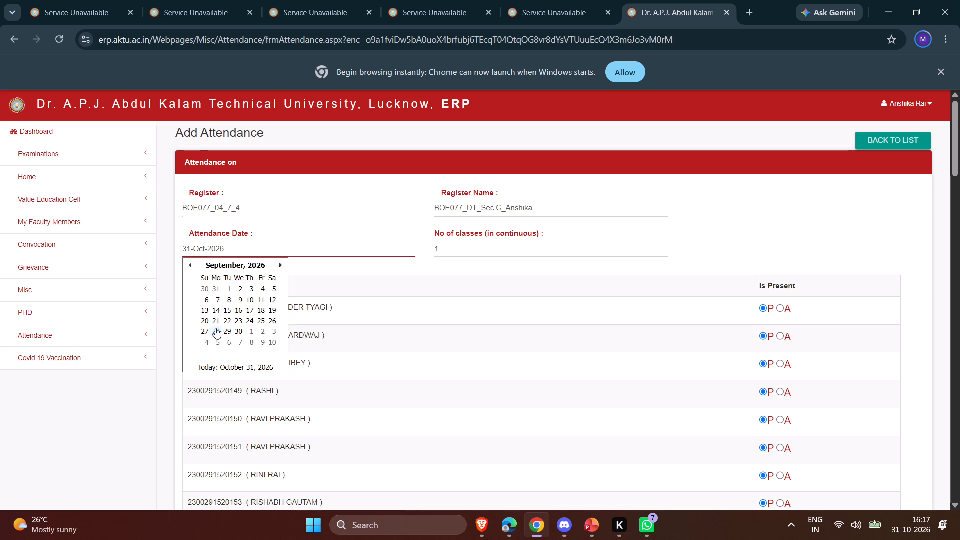
left_click(243, 303)
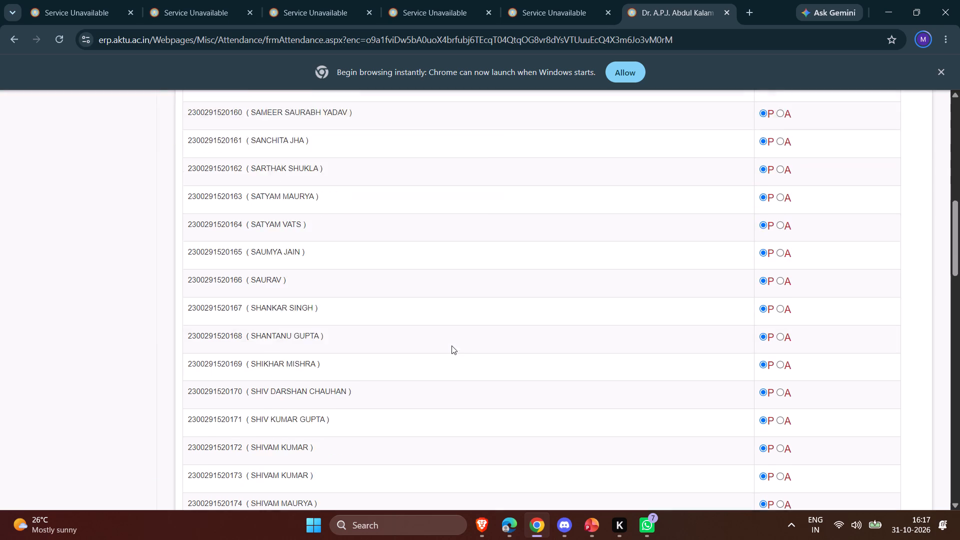
left_click(778, 303)
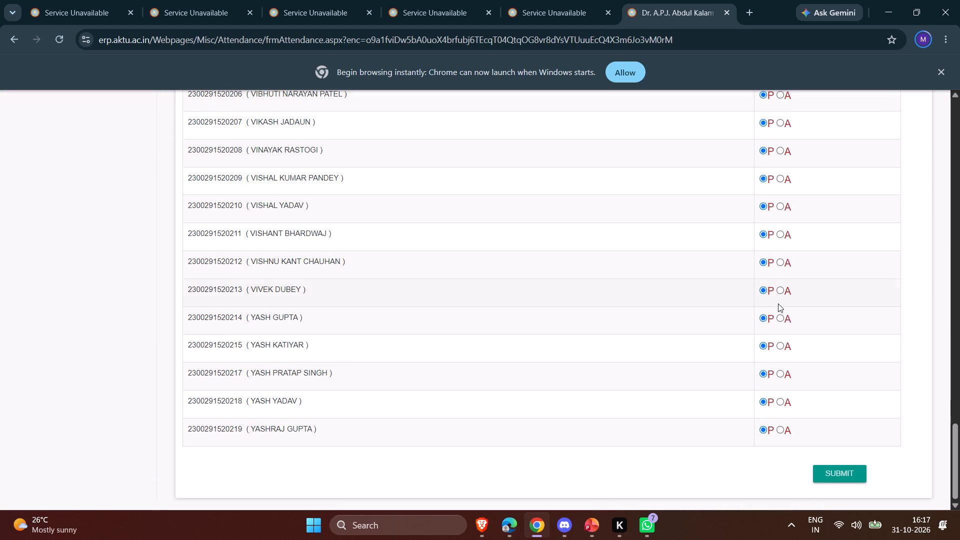
left_click(779, 348)
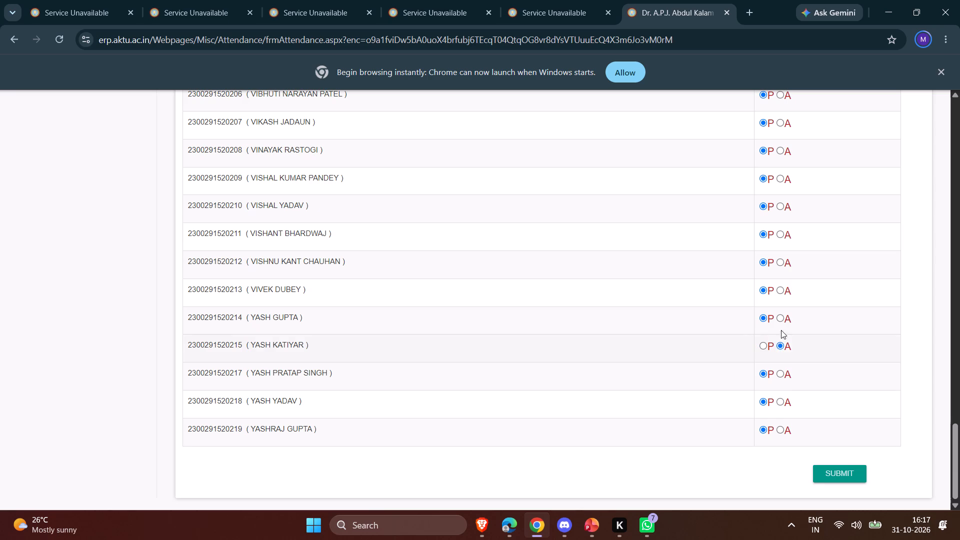
left_click(781, 320)
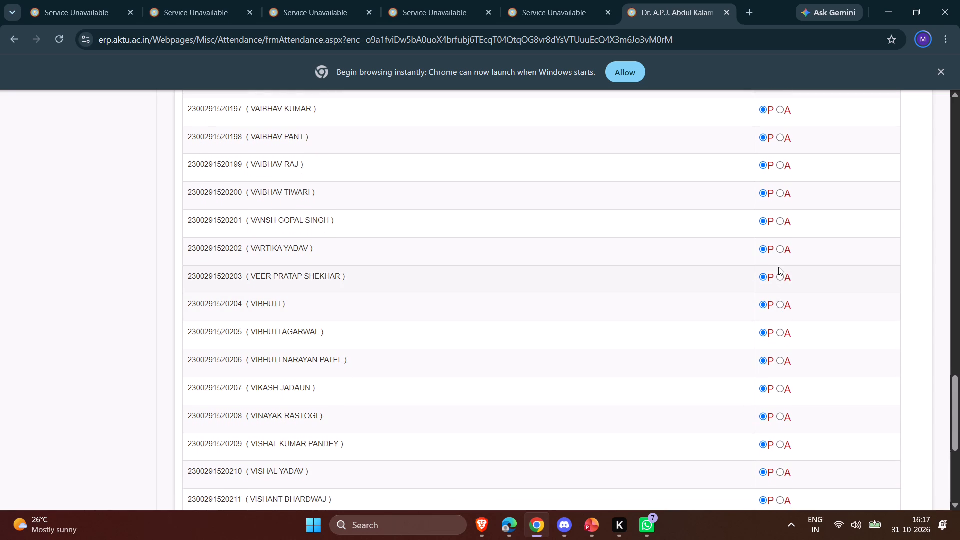
left_click(782, 277)
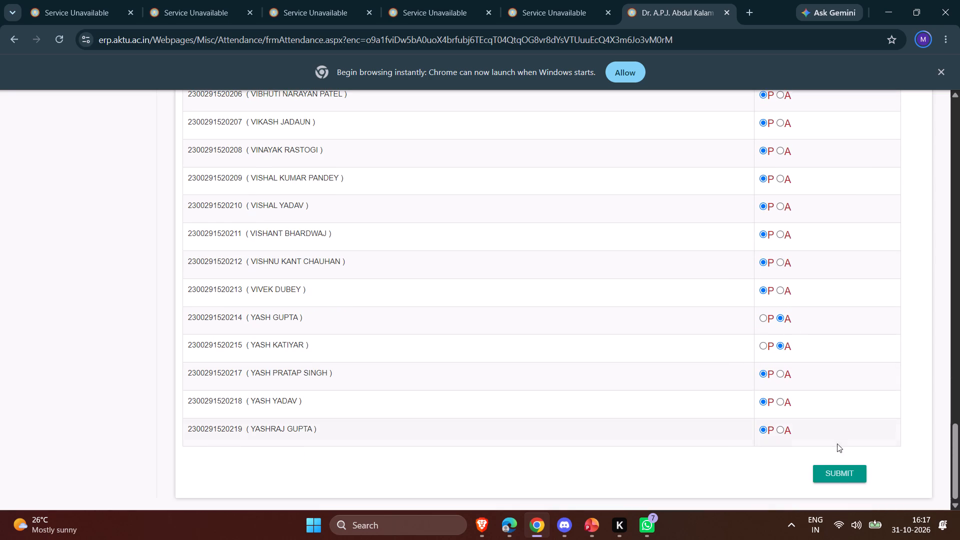
left_click(836, 476)
key("minus")
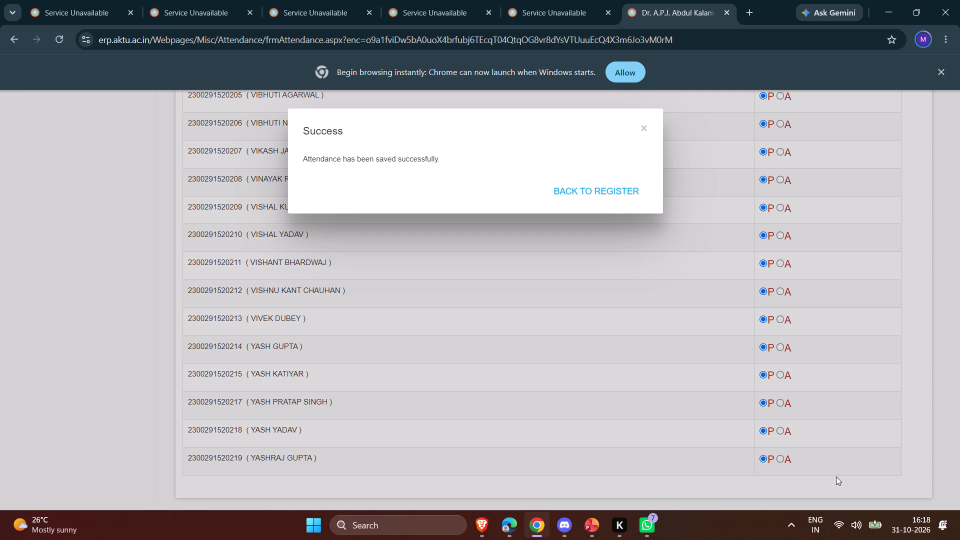
left_click(620, 195)
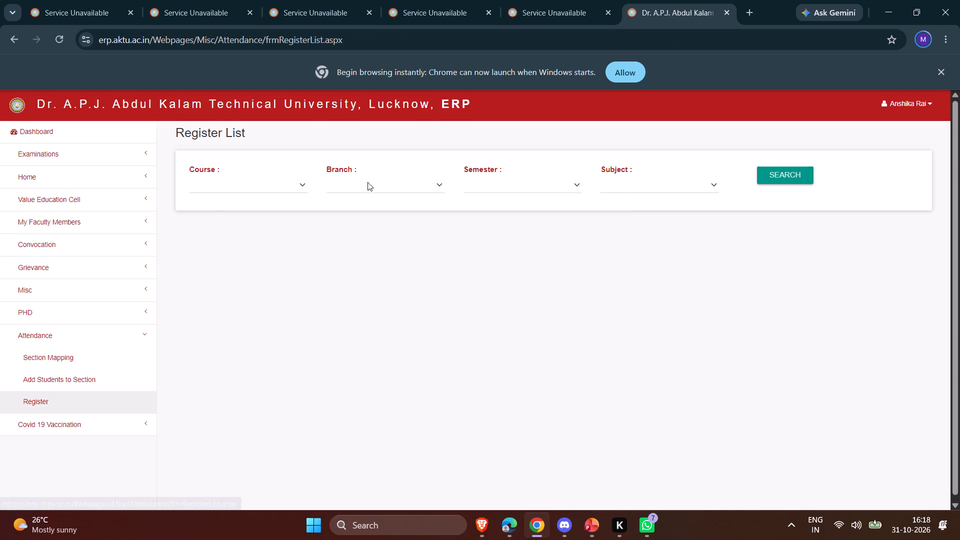
Search the register list for Bachelor of Technology, Computer Science And Engineering (Artificial Intelligence & Machine Learning), semester 7, subject BOE077 Design Thinking.
left_click(298, 185)
left_click(285, 213)
left_click(427, 196)
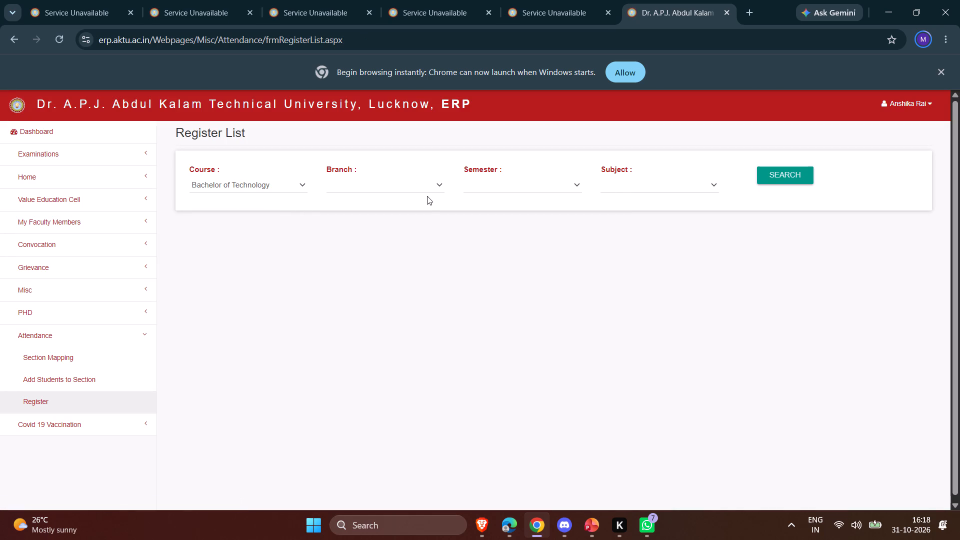
left_click(434, 192)
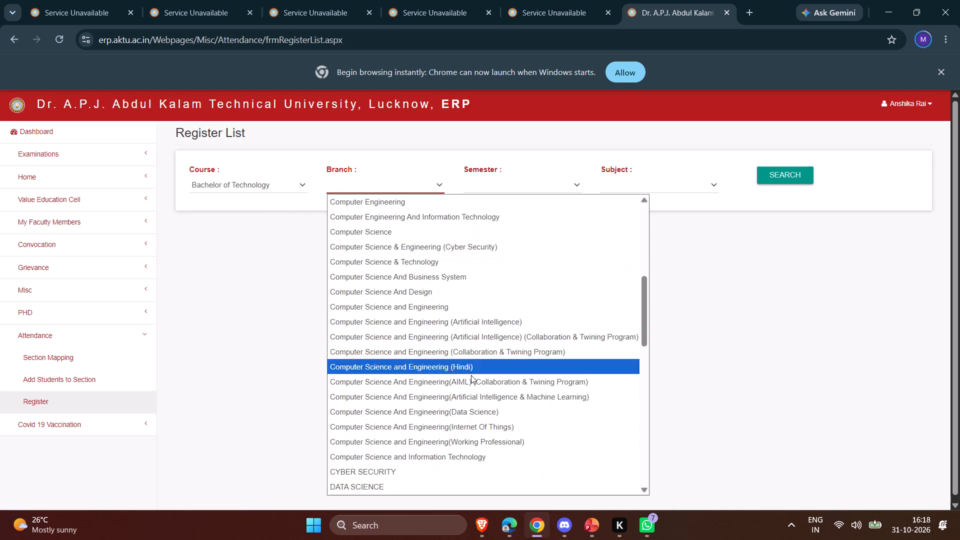
left_click(499, 397)
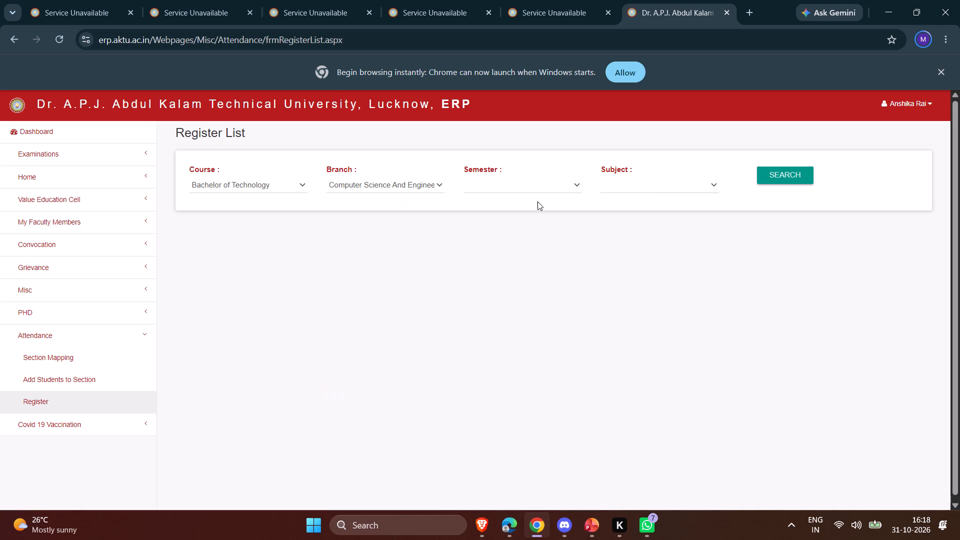
left_click(550, 192)
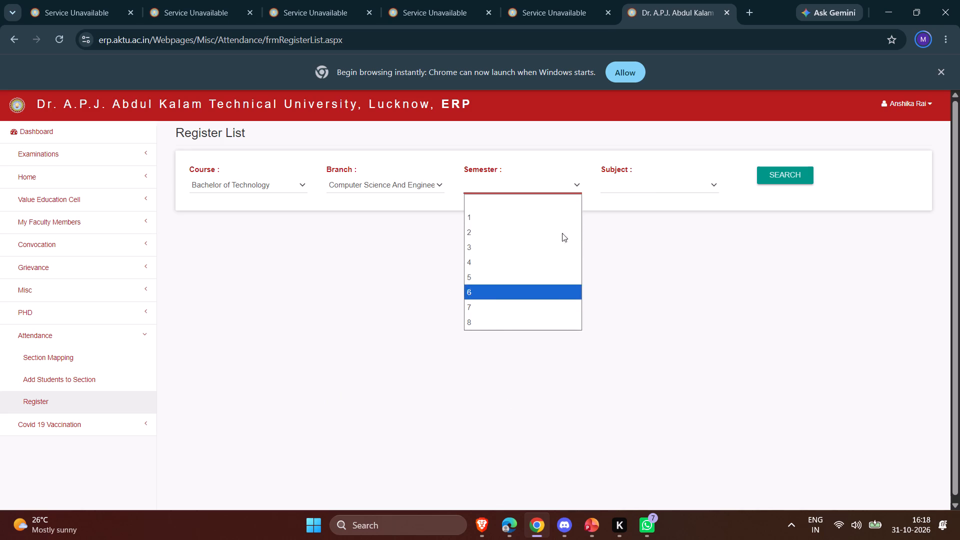
left_click(510, 309)
left_click(680, 184)
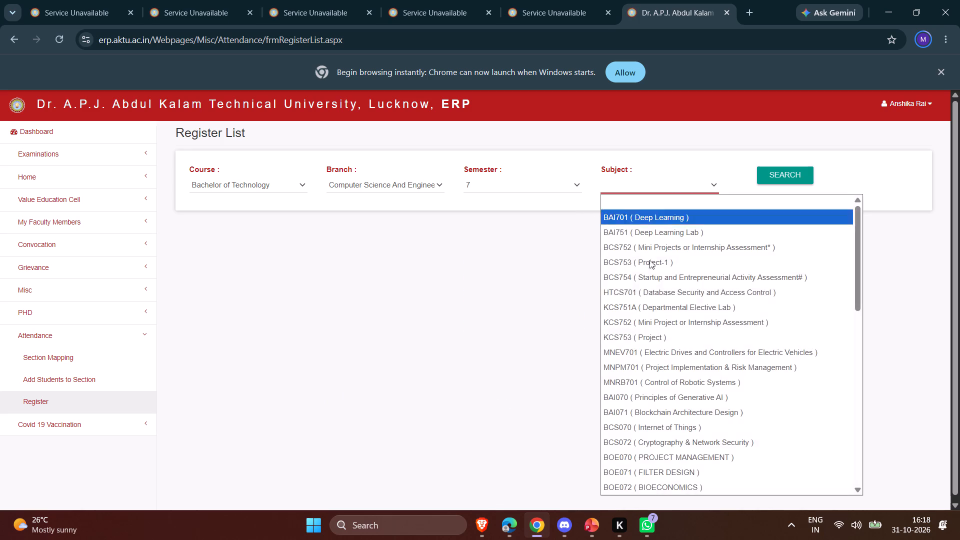
left_click(657, 334)
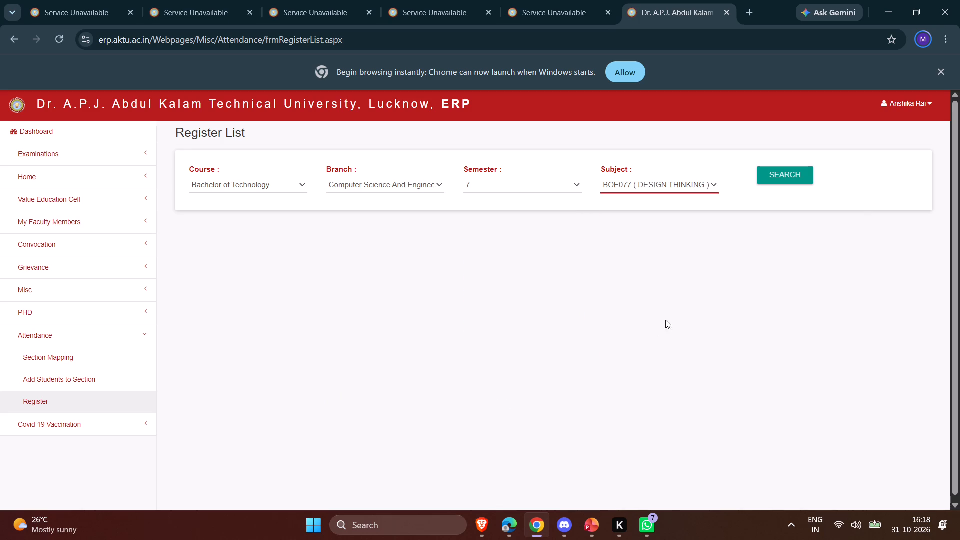
left_click(772, 175)
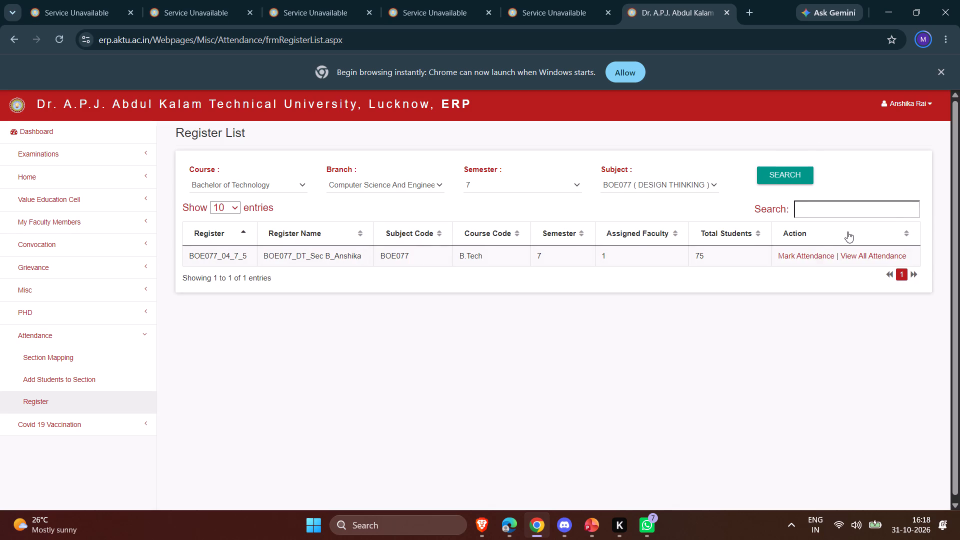
Submit Section B attendance for 7 September 2026 with roll endings 107, 134, 139 and 9004 marked absent, and return to the register list.
left_click(816, 255)
left_click(284, 254)
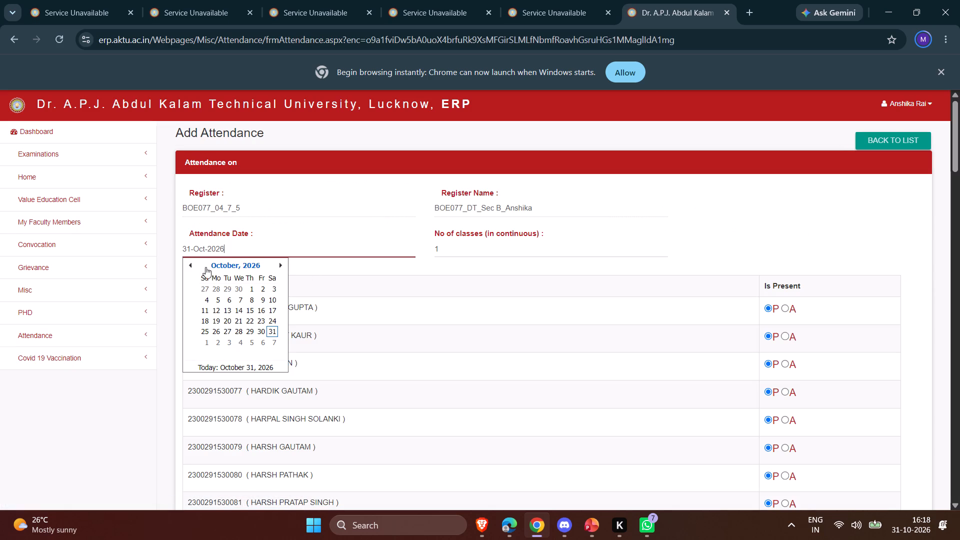
left_click(190, 266)
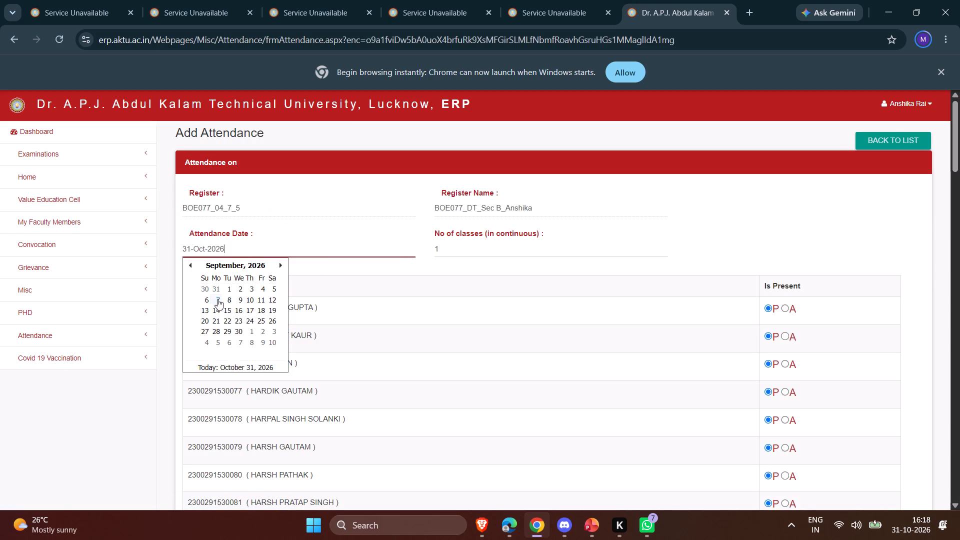
left_click(214, 298)
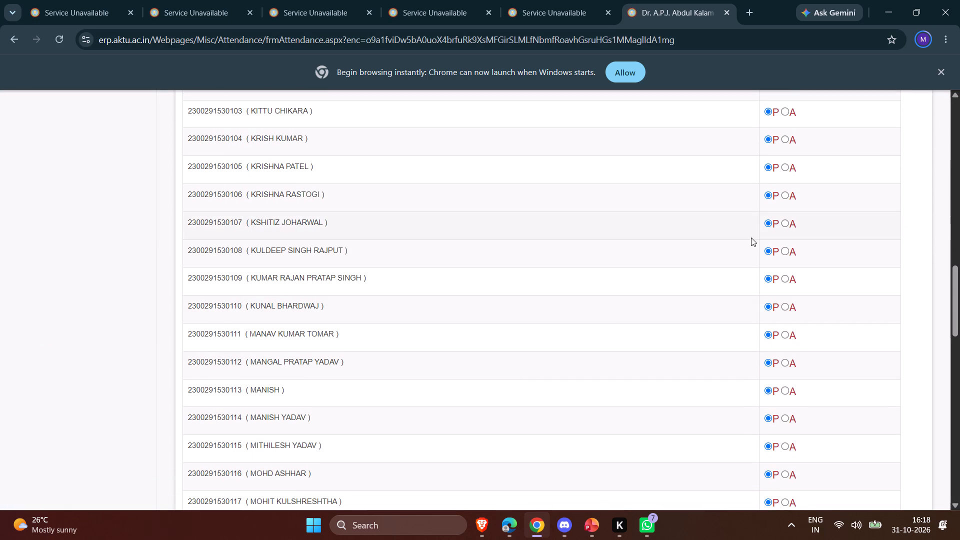
left_click(786, 221)
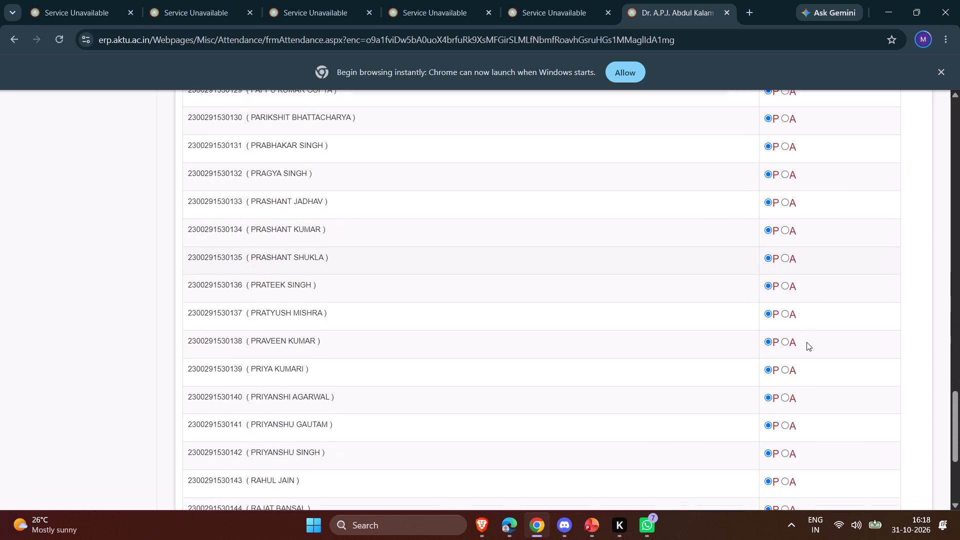
left_click(787, 218)
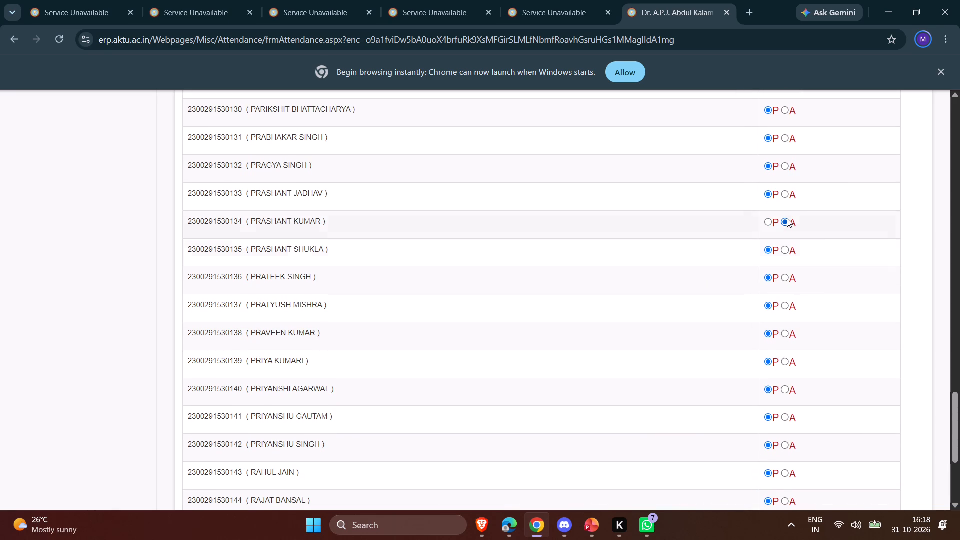
left_click(785, 361)
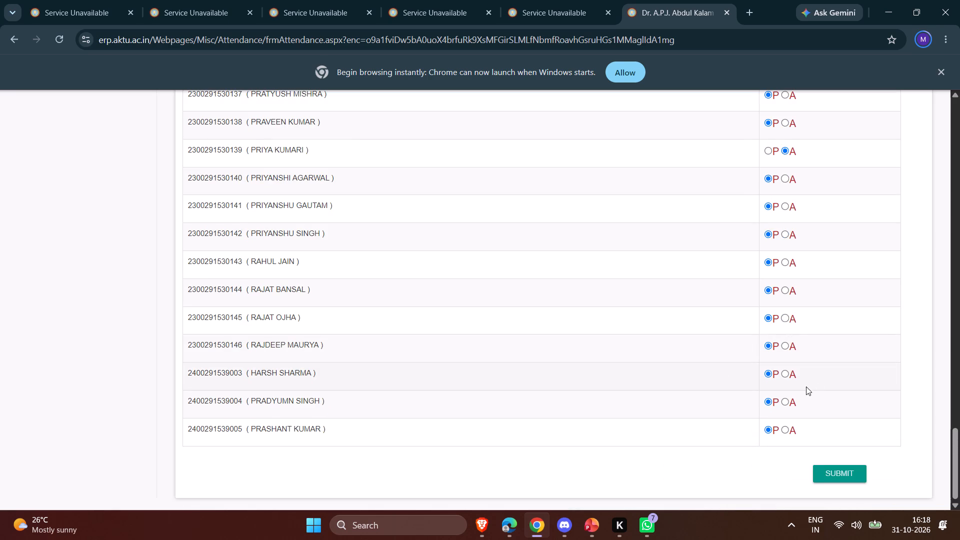
left_click(785, 400)
scroll(842, 470, "up", 17)
scroll(842, 470, "down", 5)
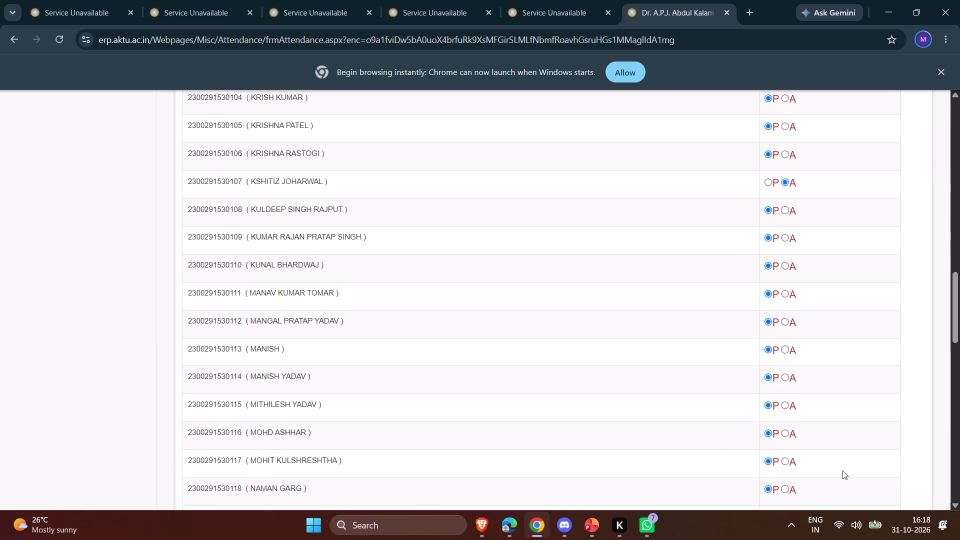
scroll(842, 470, "down", 7)
left_click(838, 481)
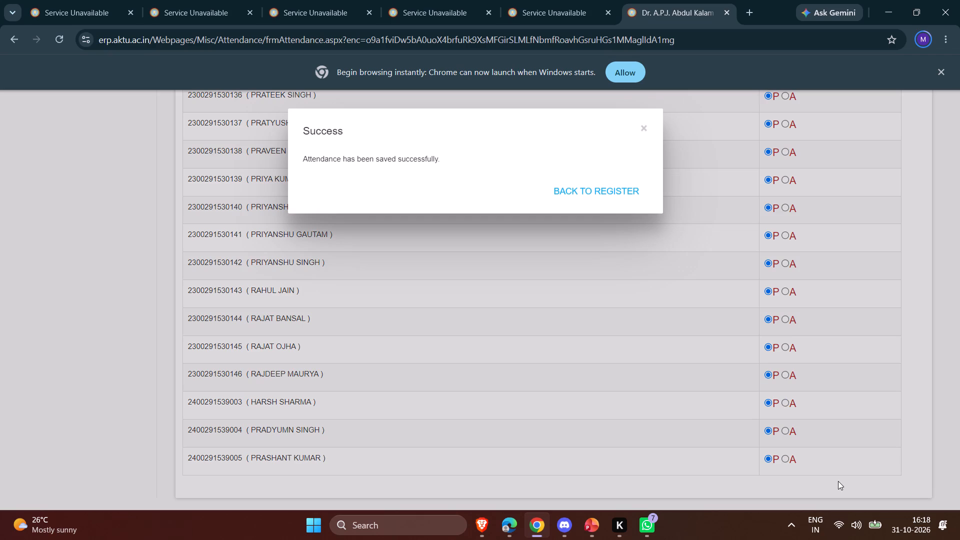
left_click(597, 198)
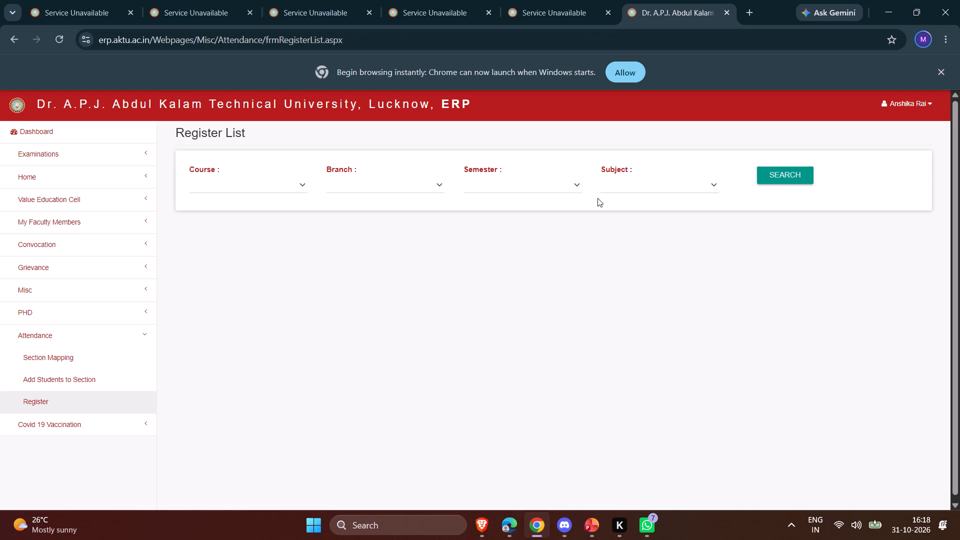
Search the registers again for Bachelor of Technology, Computer Science And Engineering (Artificial Intelligence & Machine Learning), semester 7, subject BOE077 Design Thinking.
left_click(282, 185)
left_click(257, 215)
left_click(408, 184)
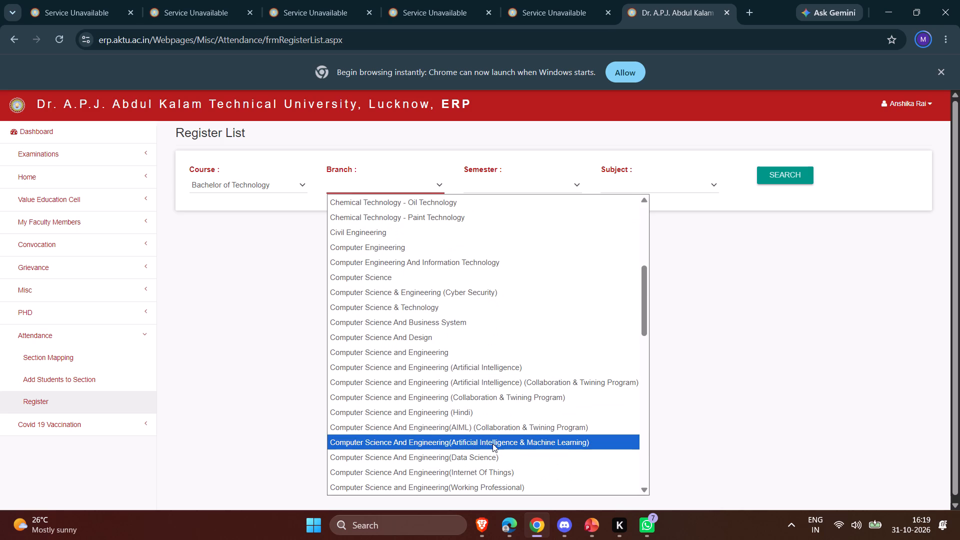
left_click(490, 443)
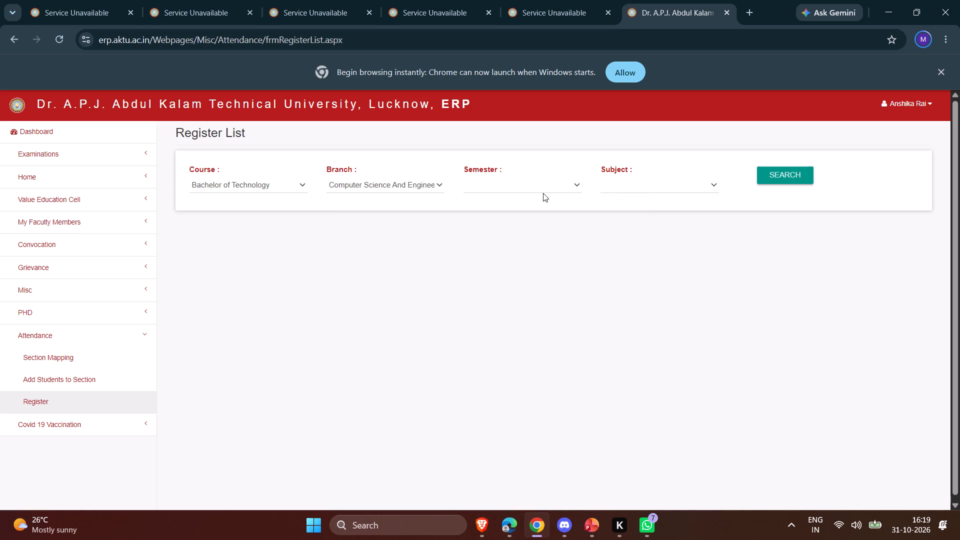
left_click(543, 193)
left_click(493, 313)
left_click(653, 181)
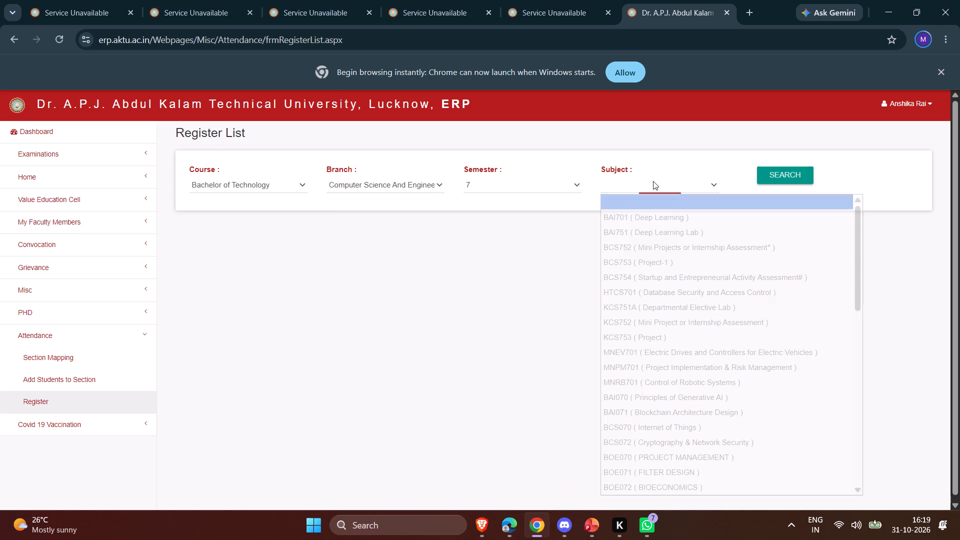
left_click(631, 454)
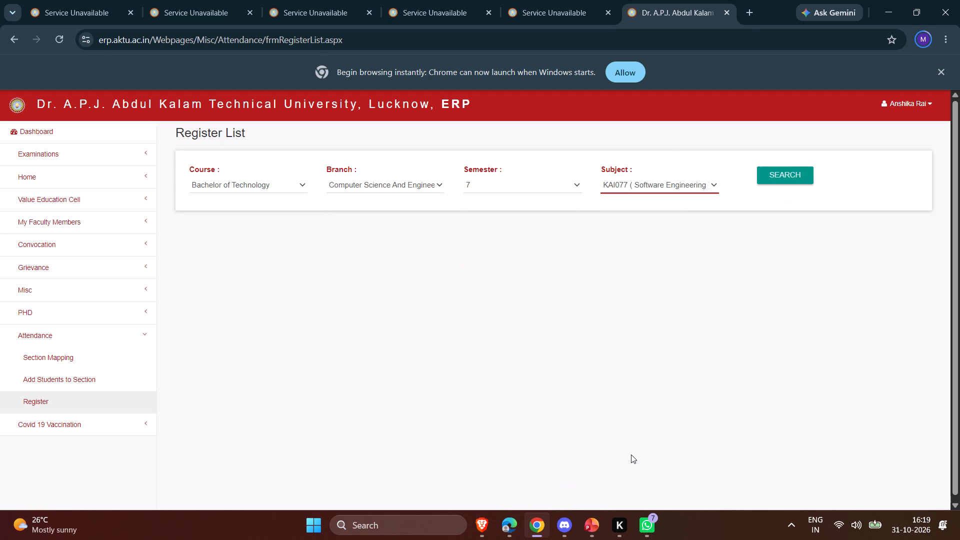
left_click(632, 186)
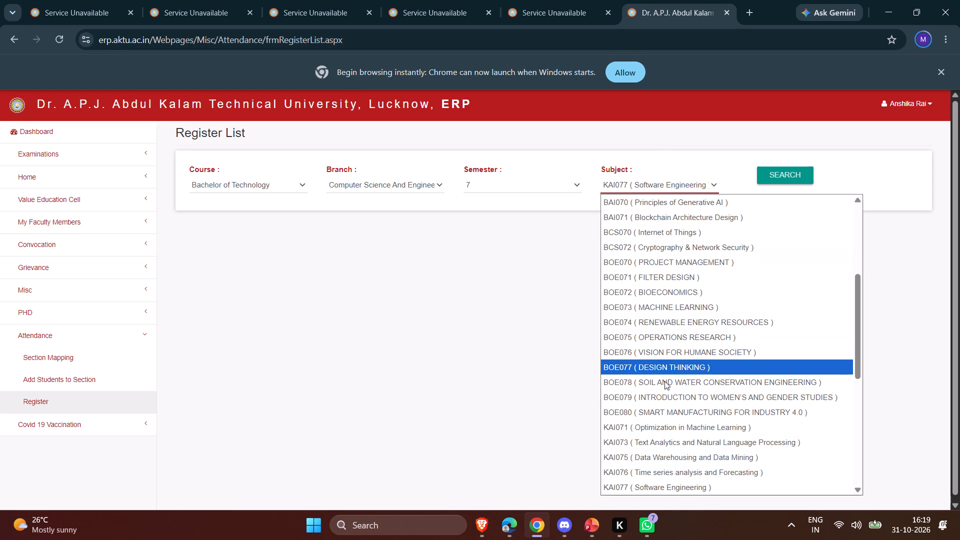
left_click(650, 369)
left_click(793, 178)
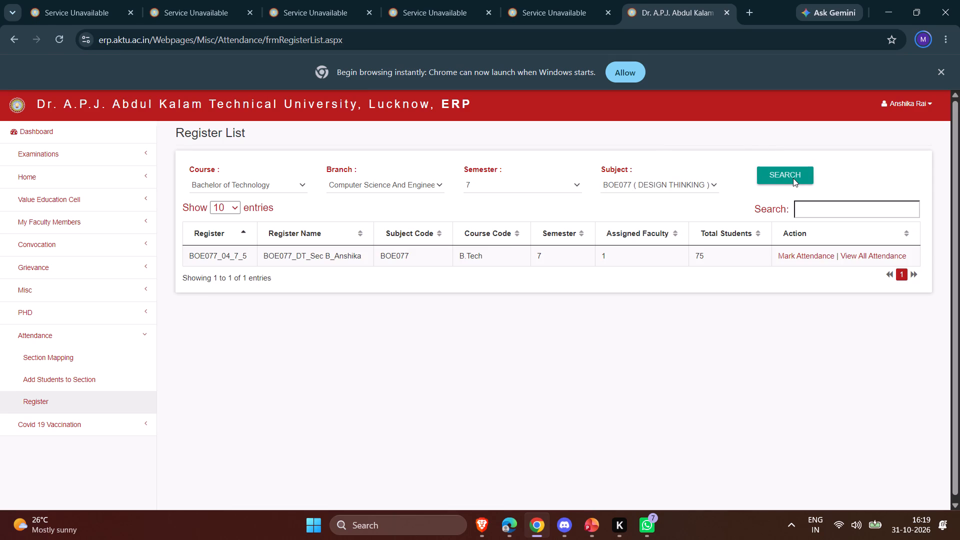
Submit Section B attendance for 9 September 2026 with roll endings 098, 108 and 146 marked absent, and return to the register list.
left_click(817, 259)
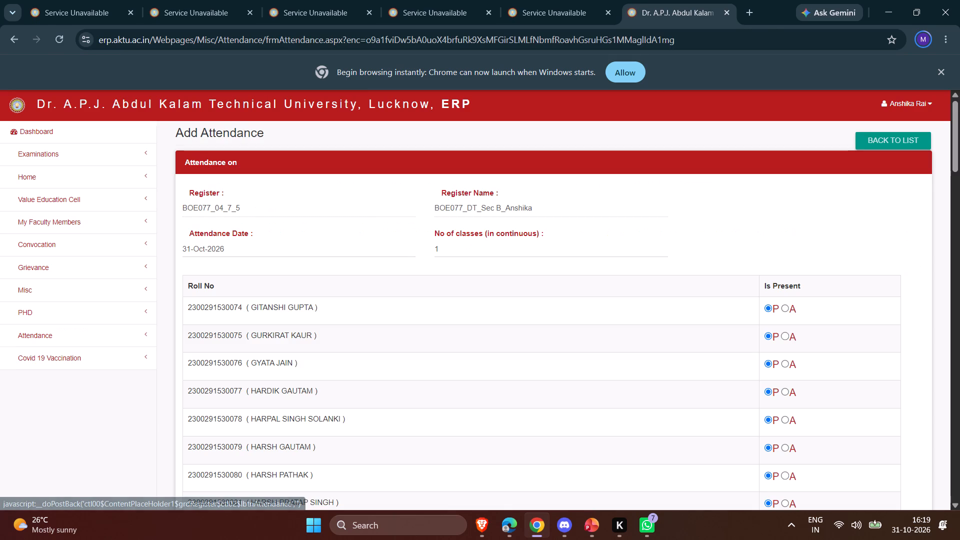
left_click(313, 254)
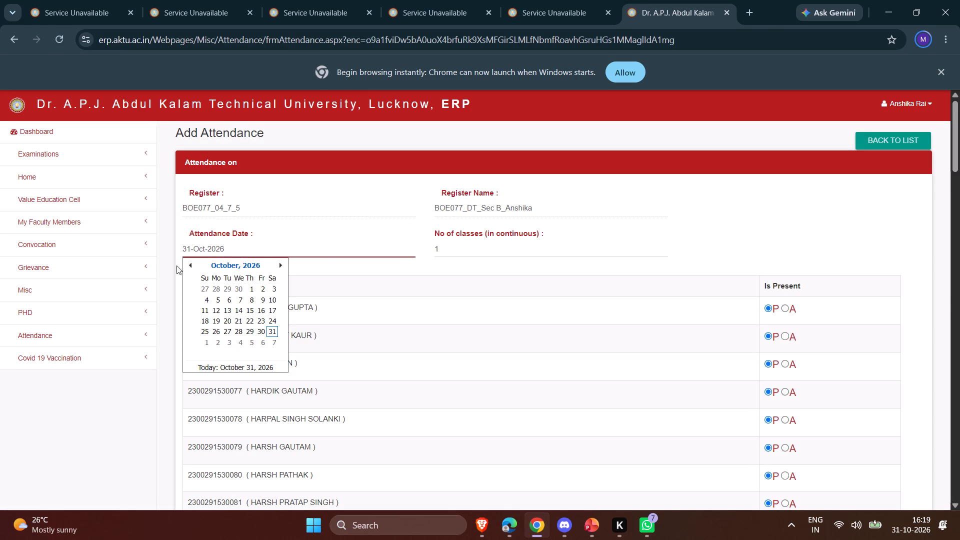
left_click(189, 265)
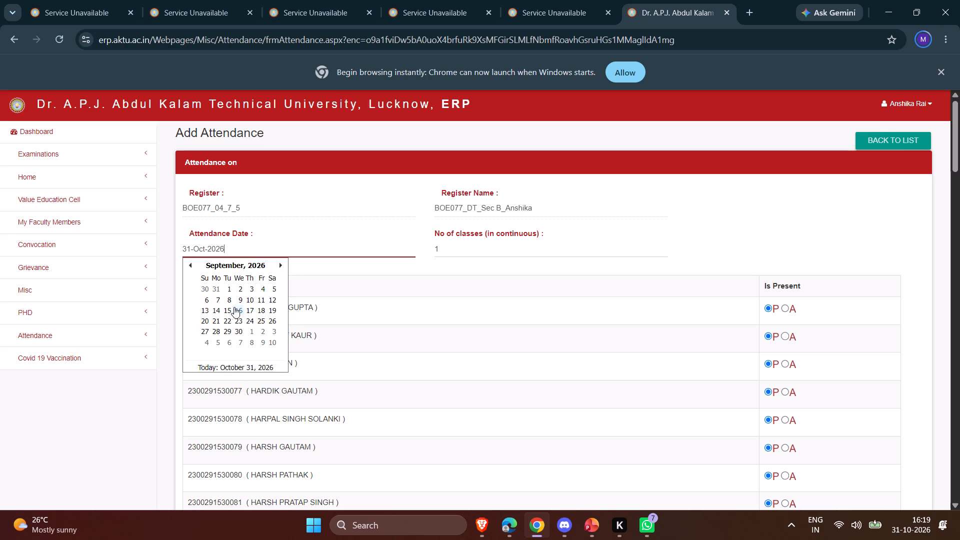
left_click(241, 301)
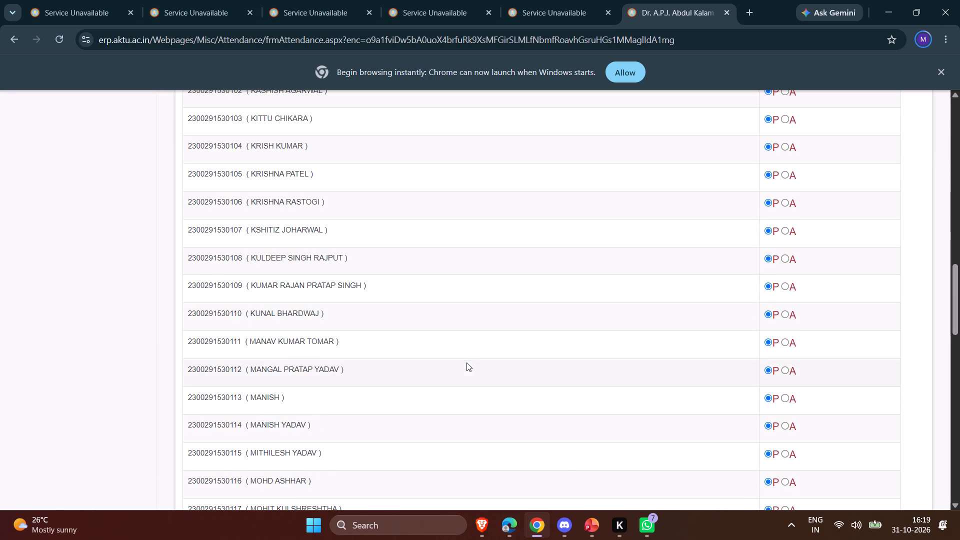
left_click(784, 259)
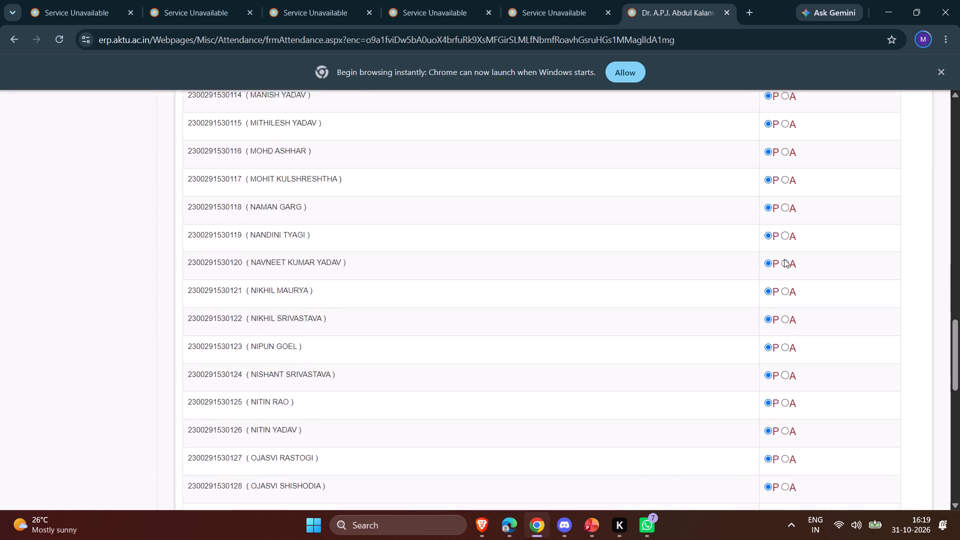
left_click(785, 343)
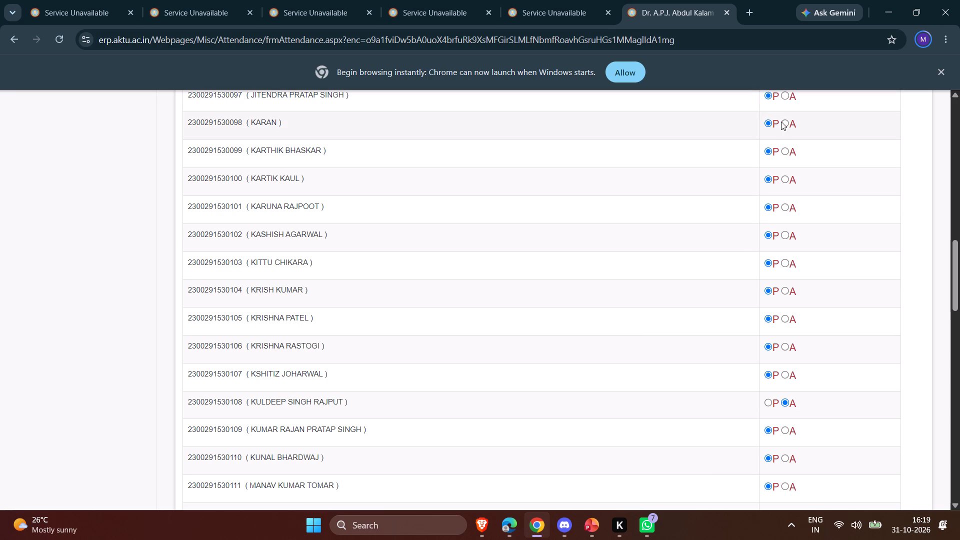
left_click(783, 121)
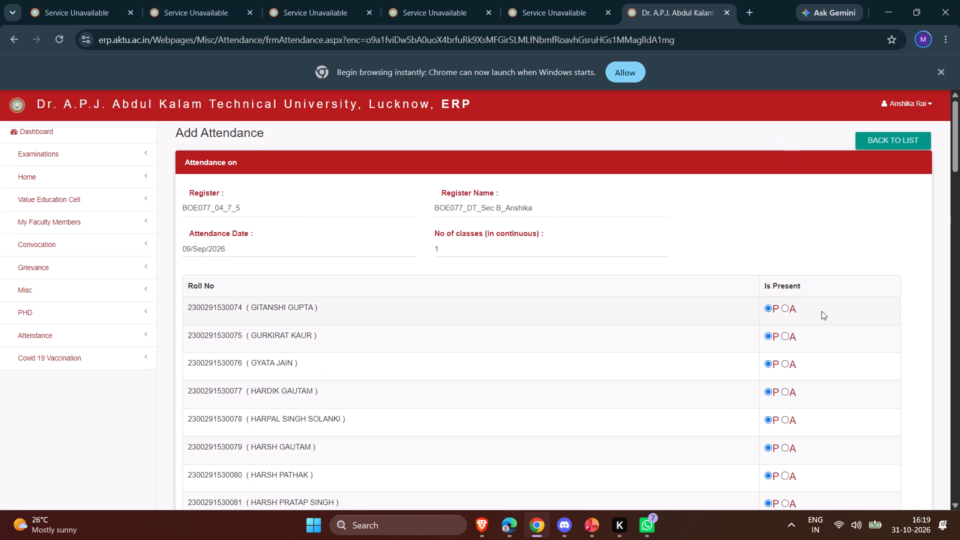
left_click(851, 468)
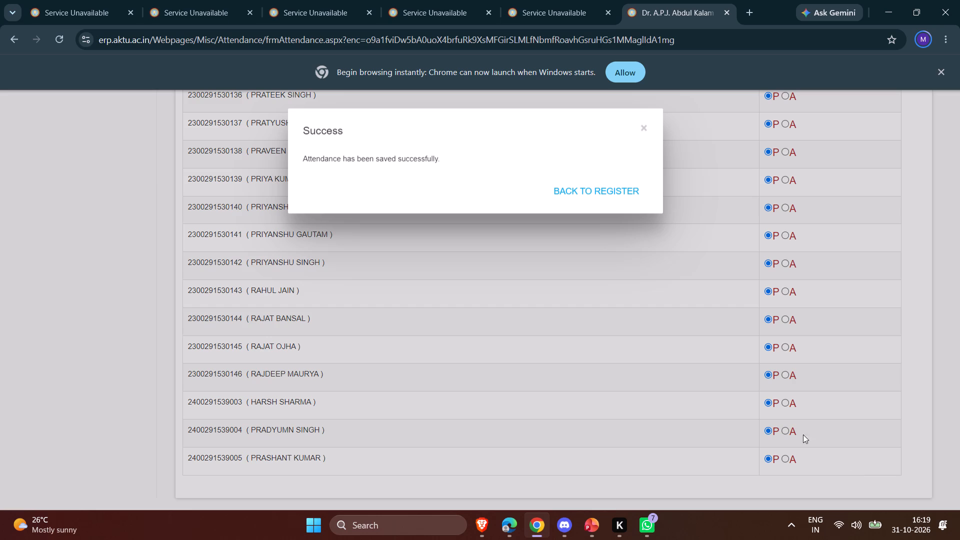
left_click(600, 189)
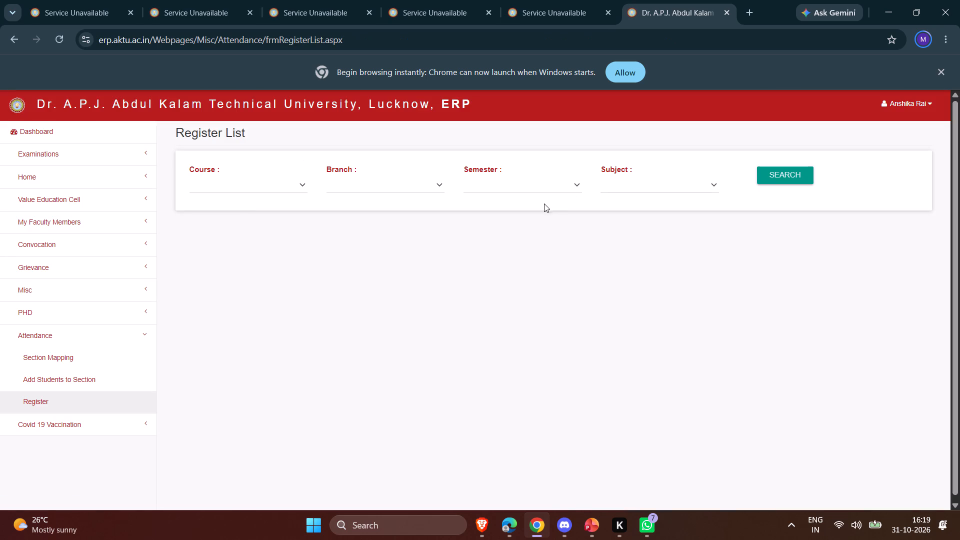
Search the register list for Bachelor of Technology, Computer Science And Engineering (Artificial Intelligence & Machine Learning), semester 7, subject BOE077 Design Thinking.
left_click(296, 183)
left_click(270, 220)
left_click(411, 190)
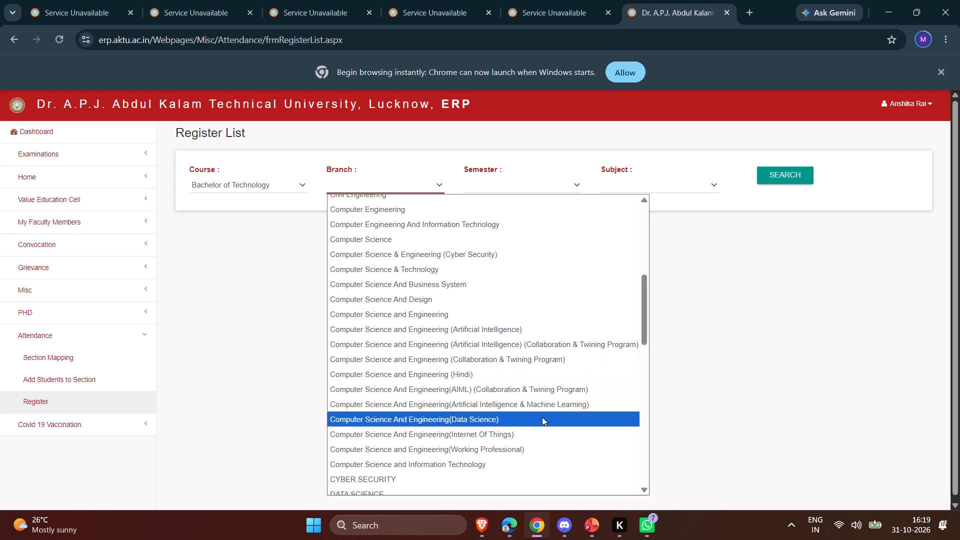
left_click(511, 400)
left_click(554, 186)
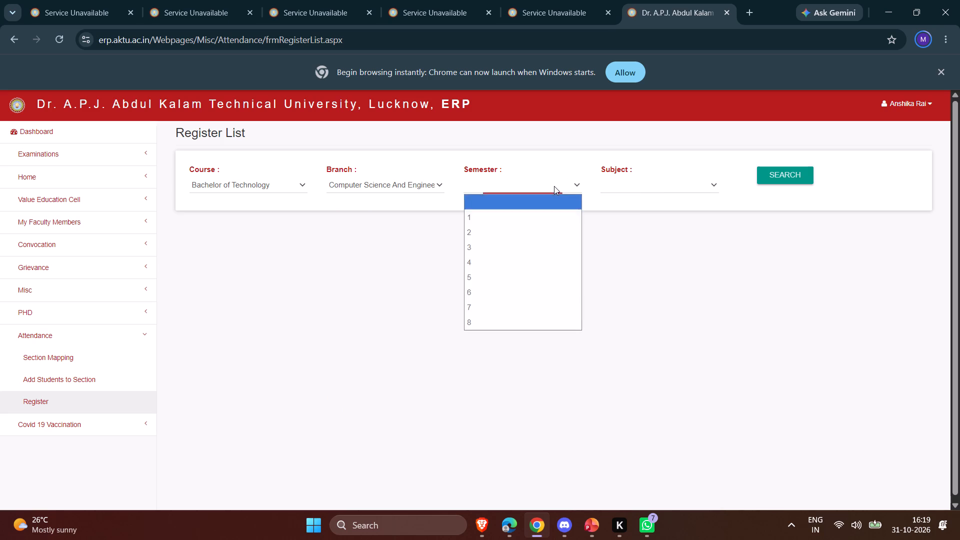
left_click(513, 304)
left_click(654, 189)
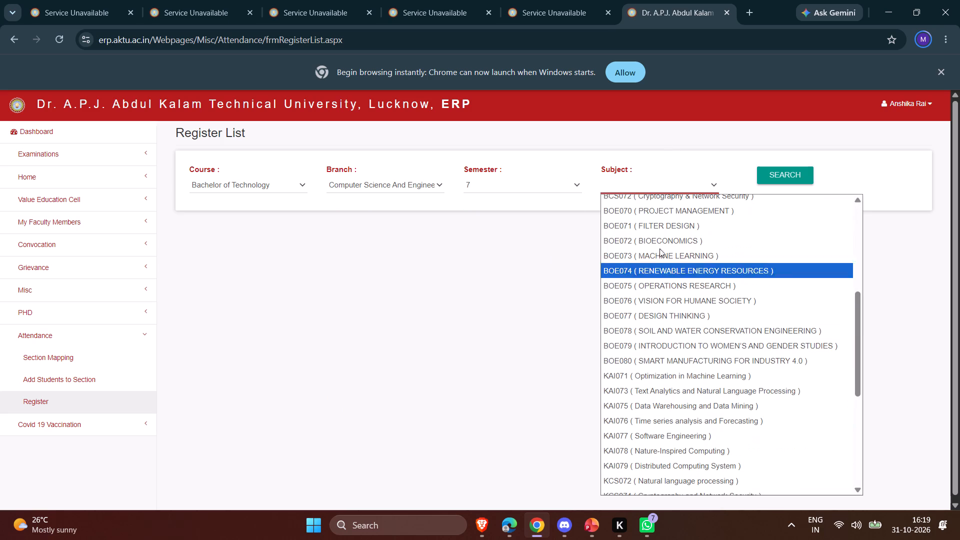
left_click(639, 313)
left_click(778, 173)
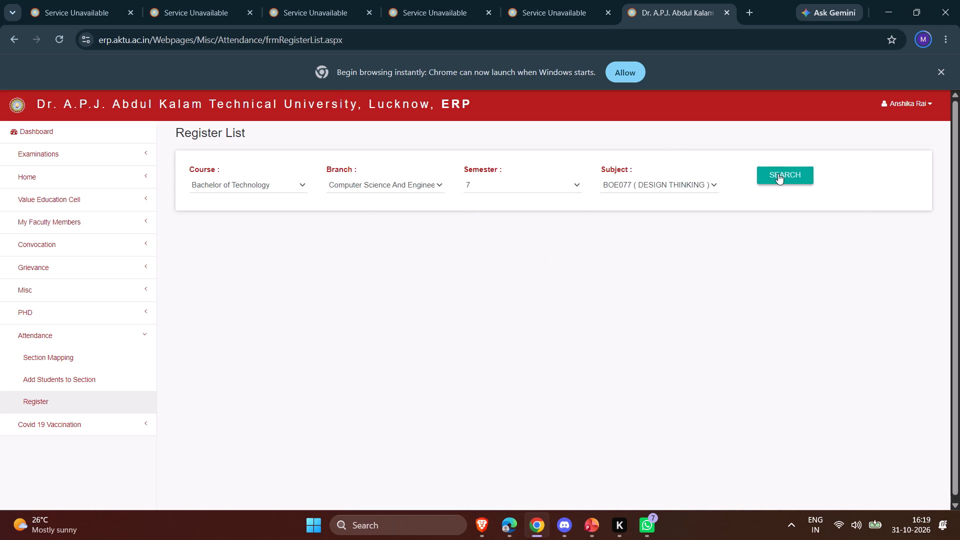
Open all attendance for the Section B register and review the recorded dates across its pages for missing or duplicate entries.
left_click(868, 251)
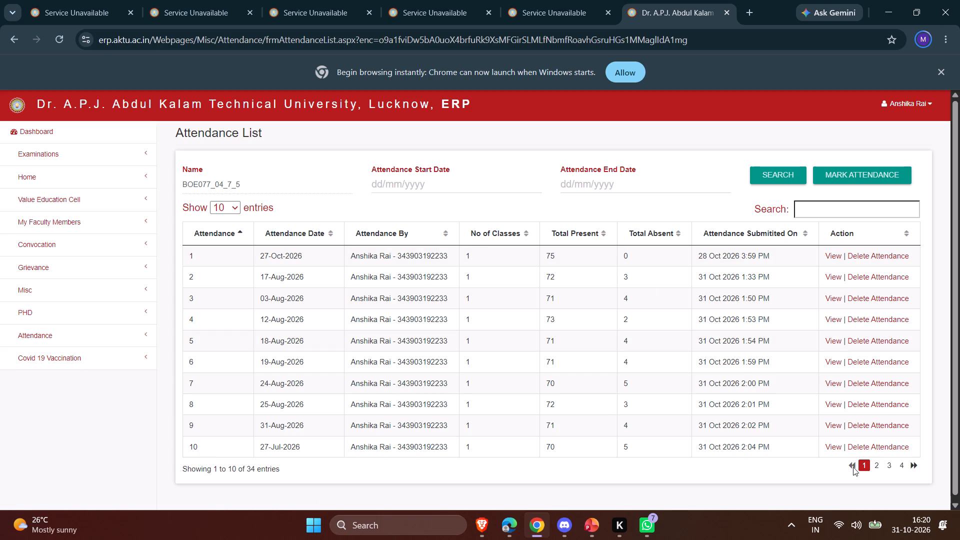
left_click(913, 463)
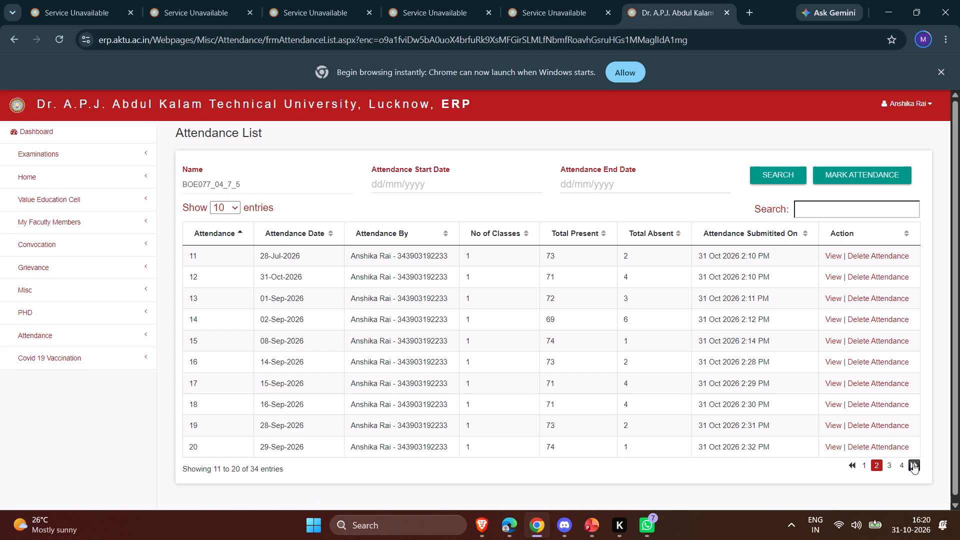
left_click(913, 463)
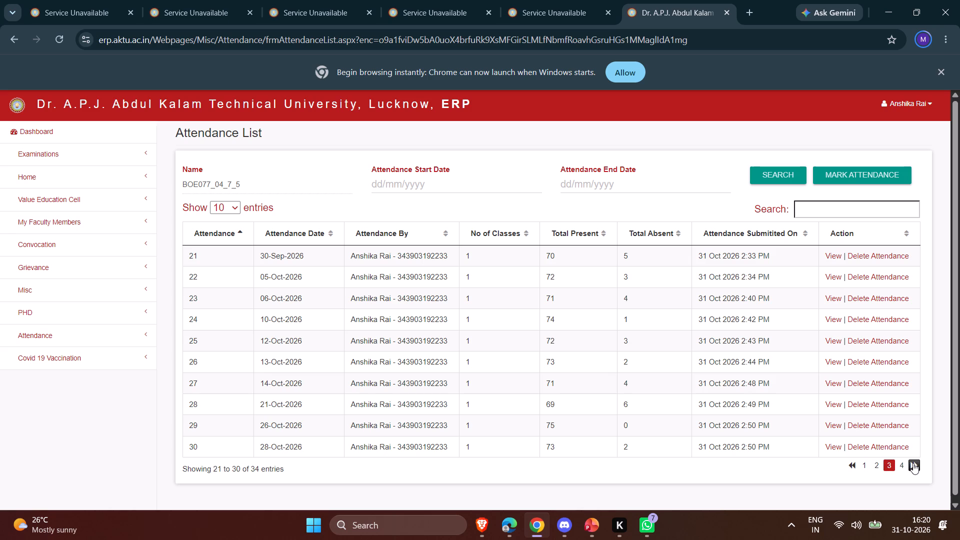
left_click(913, 463)
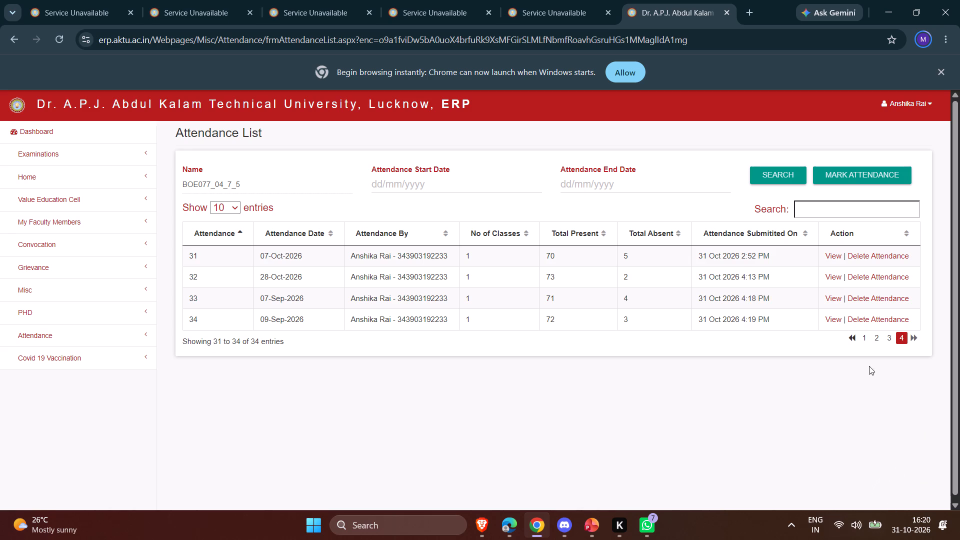
left_click(851, 340)
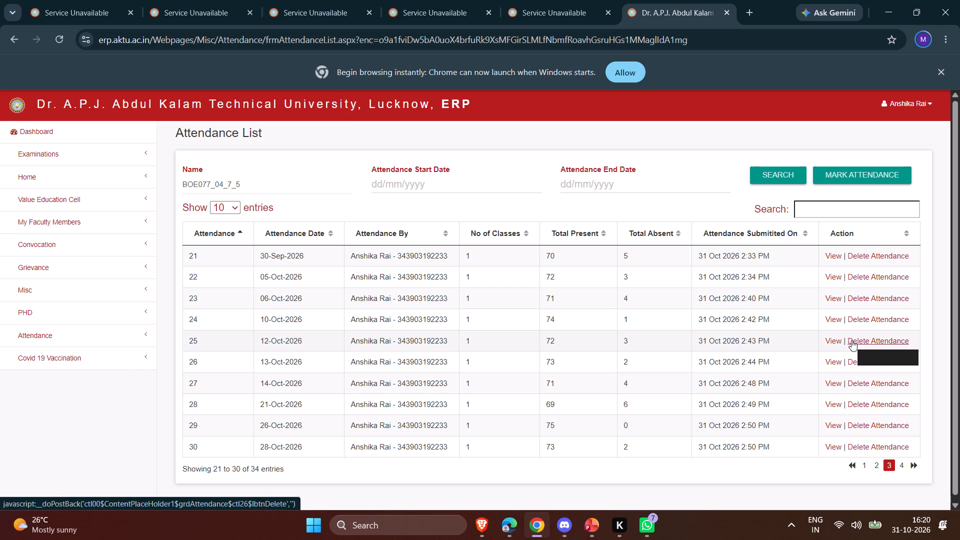
left_click(915, 463)
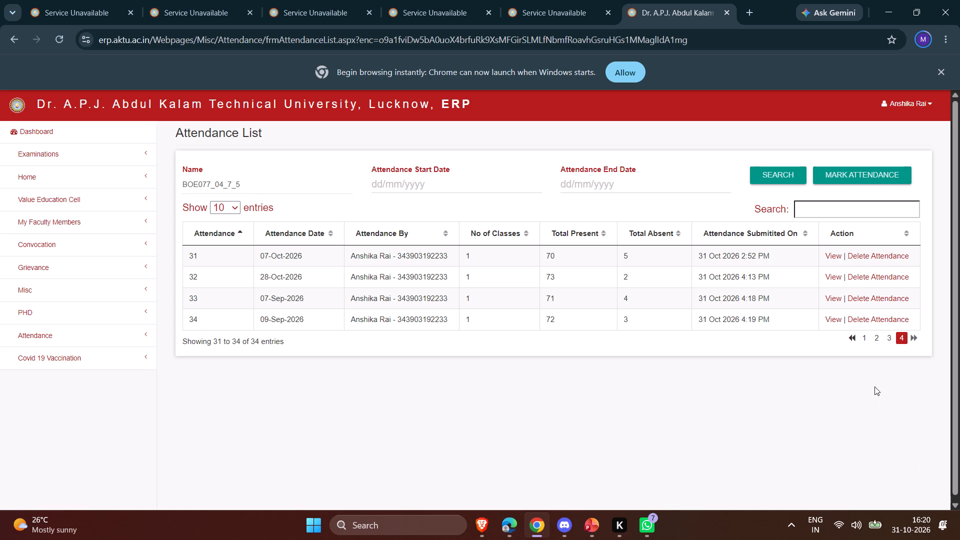
left_click(848, 336)
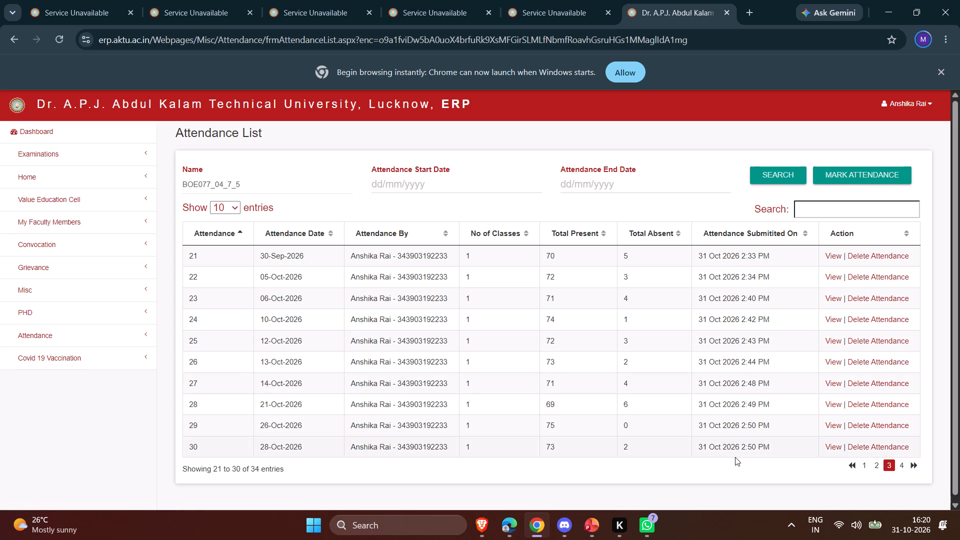
left_click(911, 465)
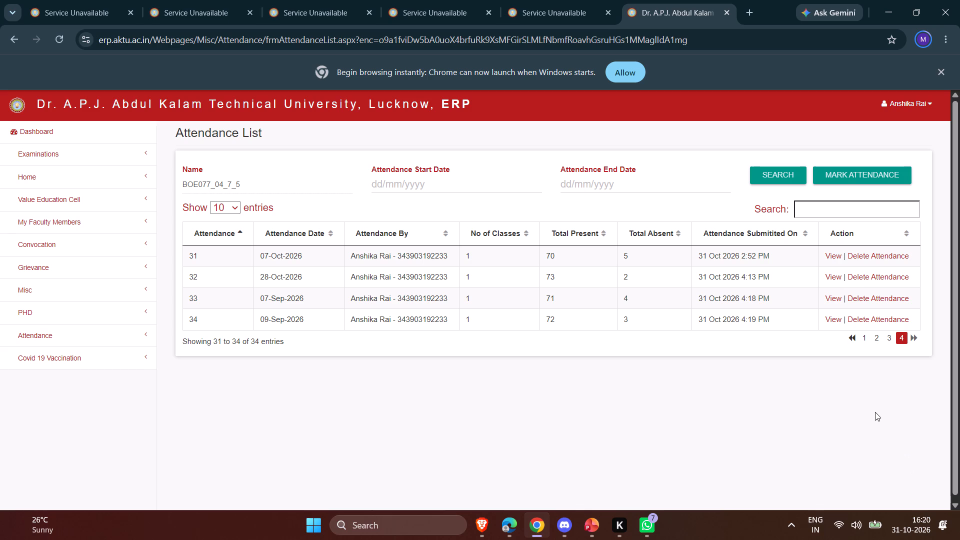
left_click(851, 340)
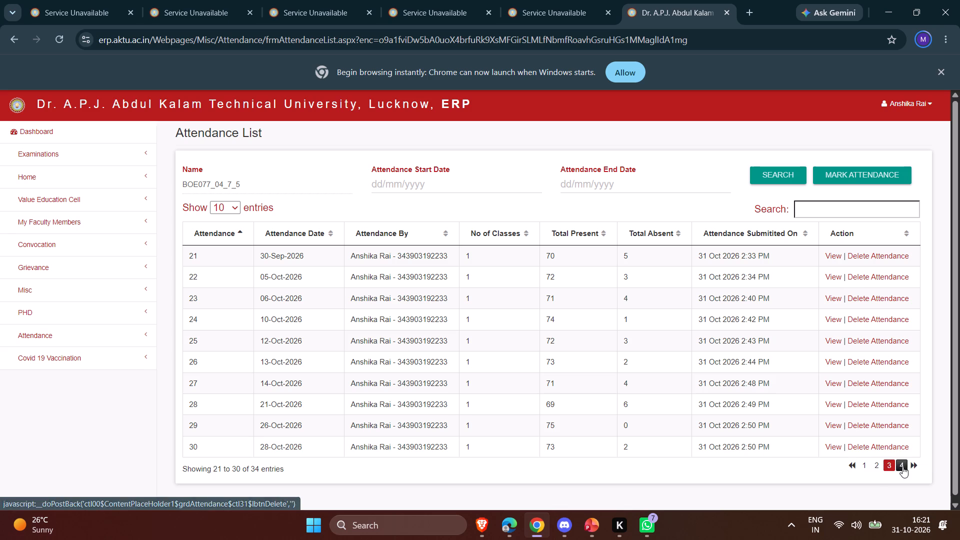
left_click(915, 465)
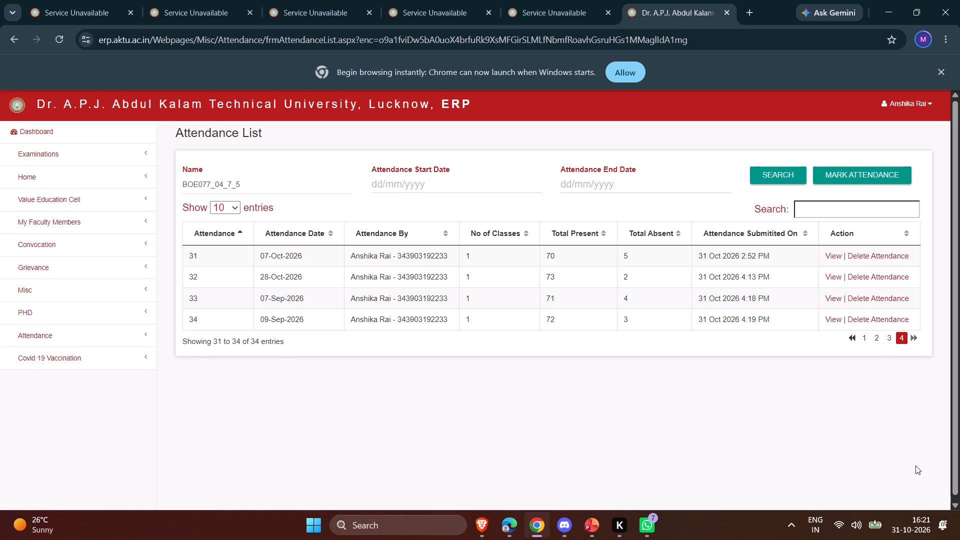
Delete the Section B attendance record dated 28-Oct-2026 that was submitted on 31 Oct 2026 at 2:50 PM.
left_click(853, 339)
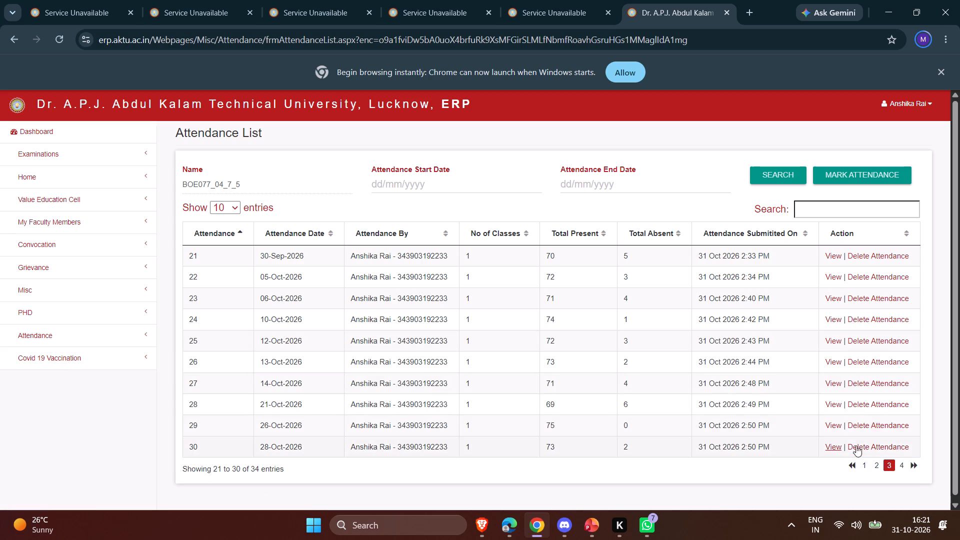
left_click(880, 448)
left_click(538, 126)
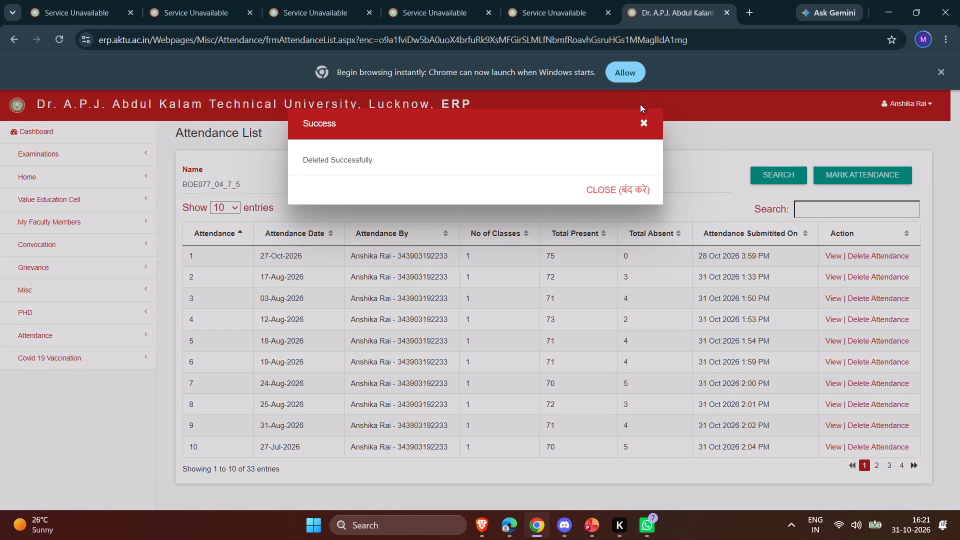
left_click(642, 122)
Examine the Section B attendance list again through its last page, checking which class dates are recorded.
scroll(414, 264, "up", 7)
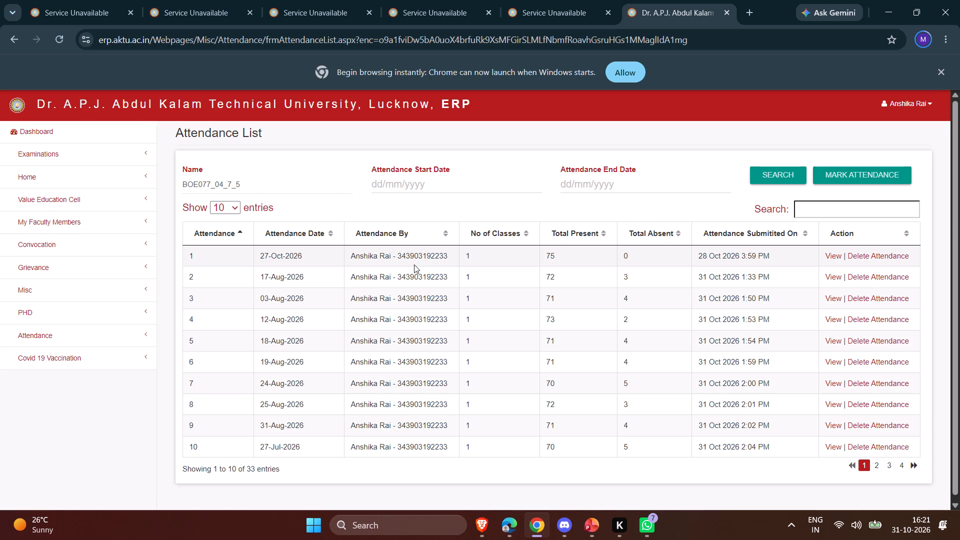
scroll(377, 361, "down", 1)
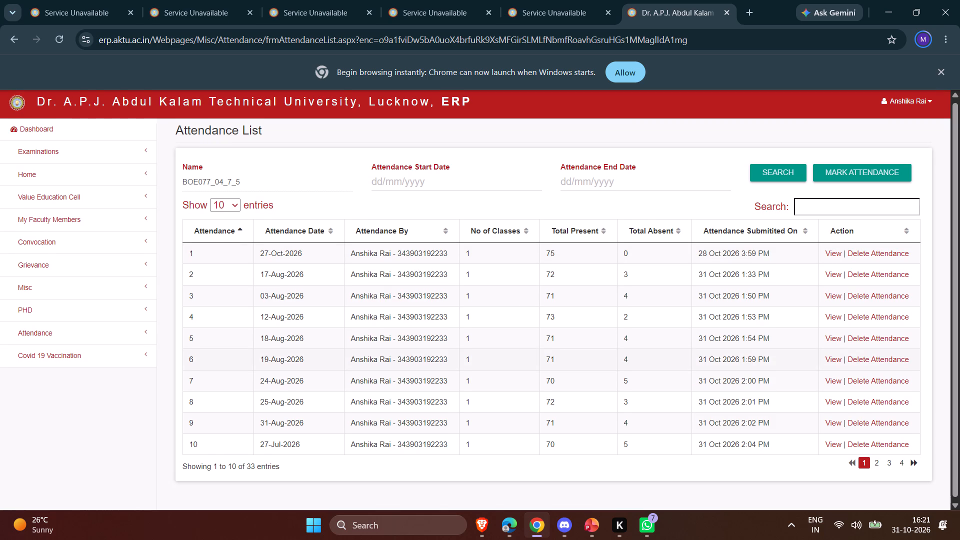
scroll(377, 361, "down", 2)
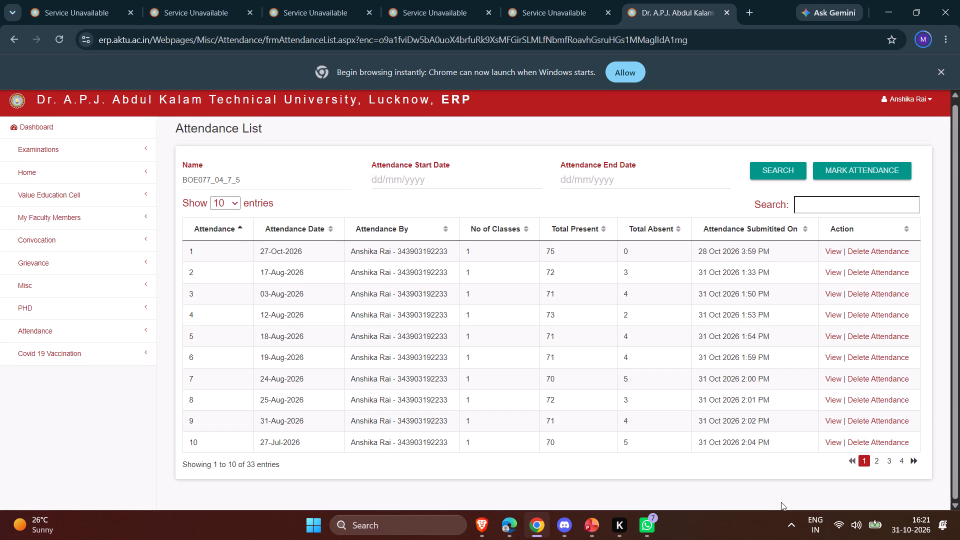
left_click(916, 459)
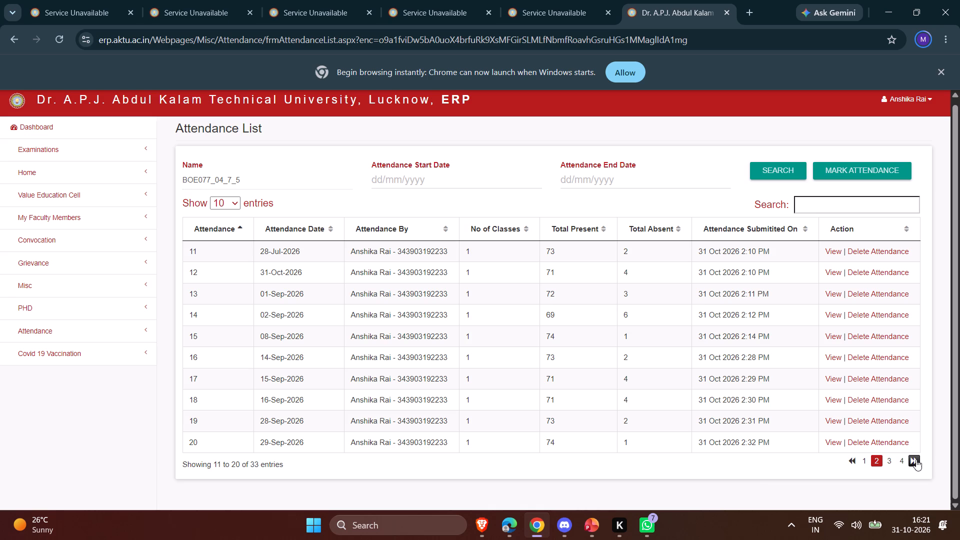
left_click(852, 459)
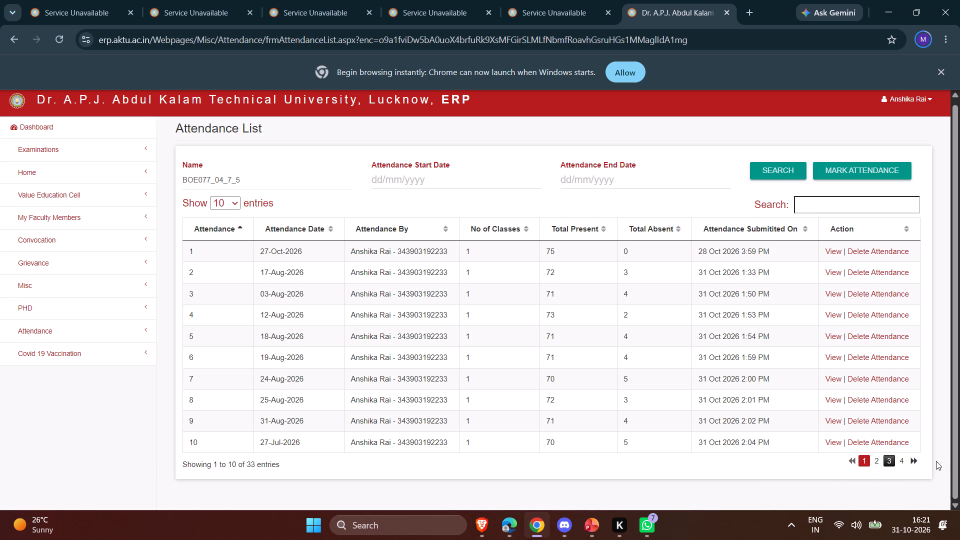
left_click(910, 460)
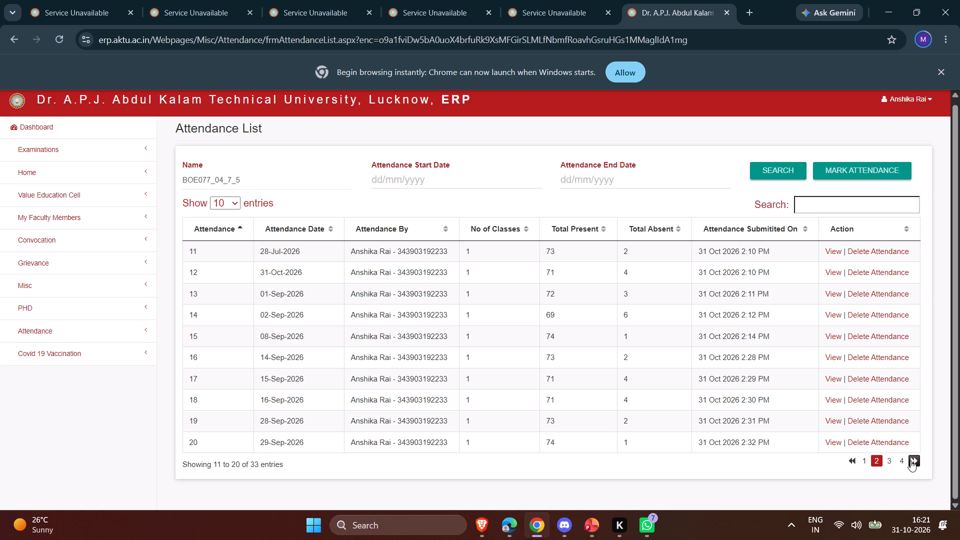
left_click(910, 460)
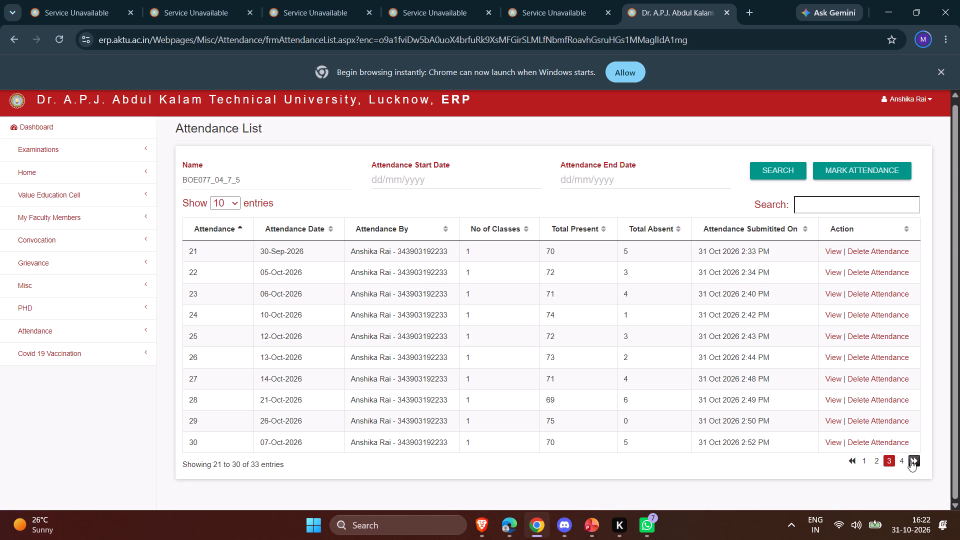
left_click(910, 460)
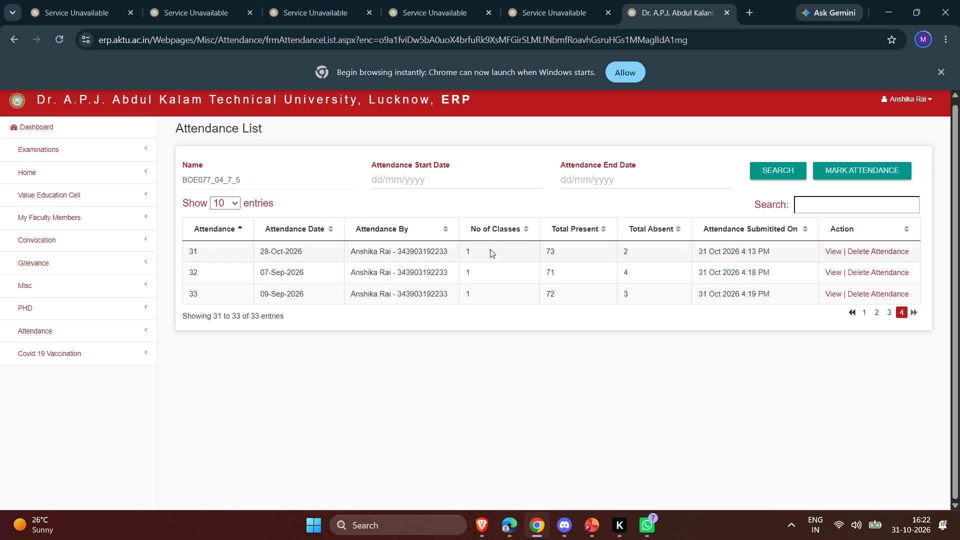
Record and save Section B attendance for 29-Jul-2026 with the first two listed students absent, then return to the register list.
left_click(847, 171)
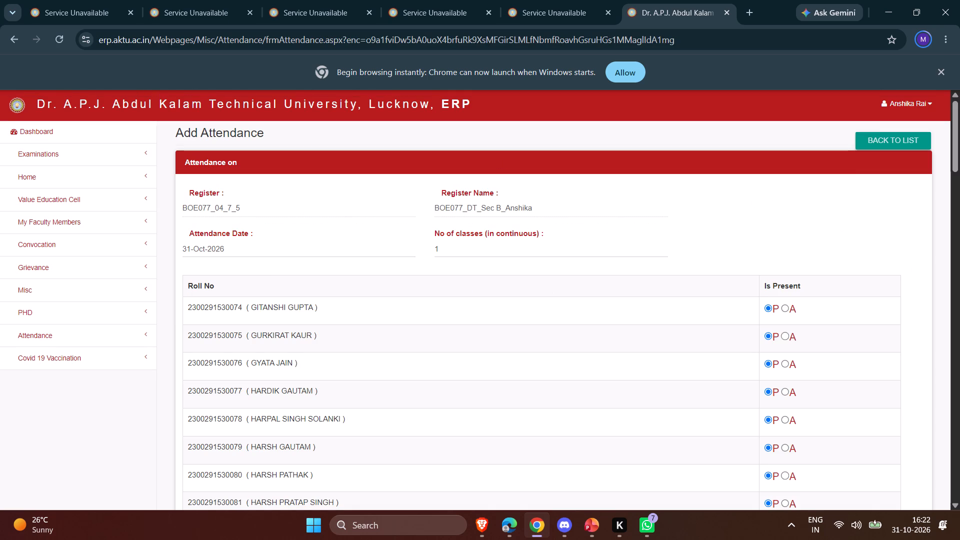
left_click(206, 252)
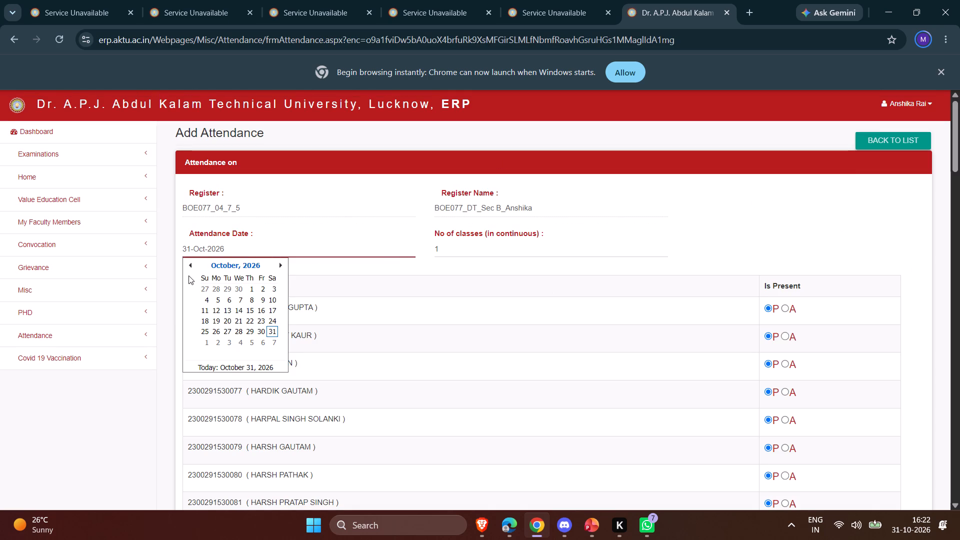
left_click(191, 263)
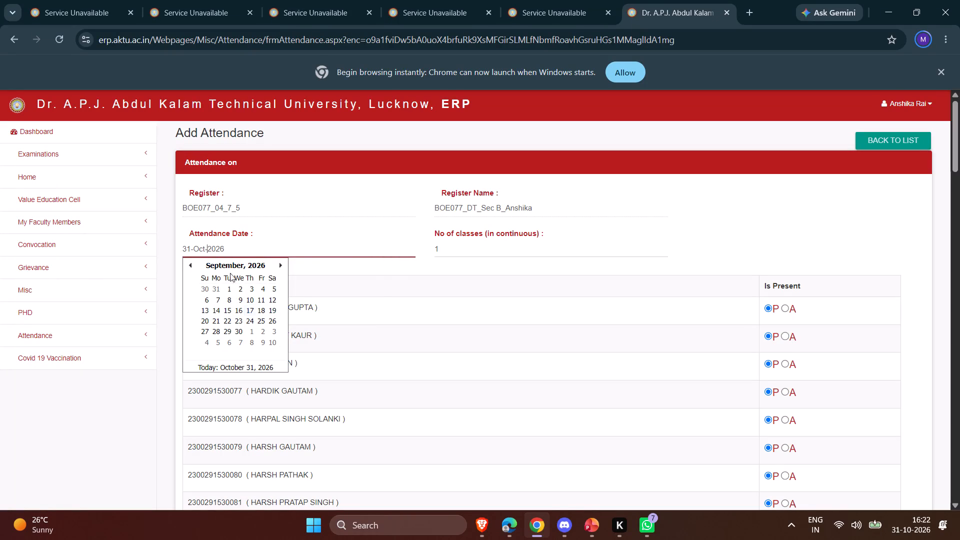
left_click(194, 266)
left_click(194, 266)
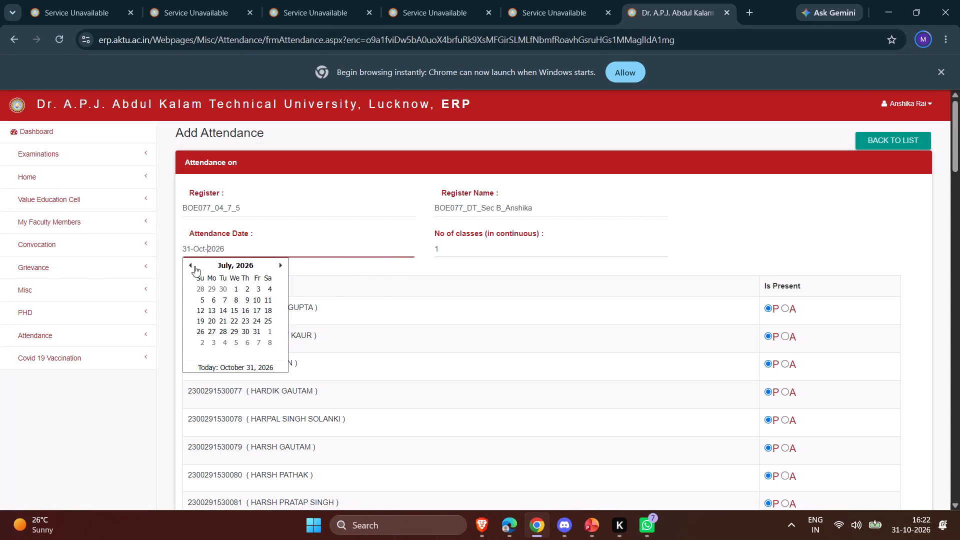
left_click(234, 331)
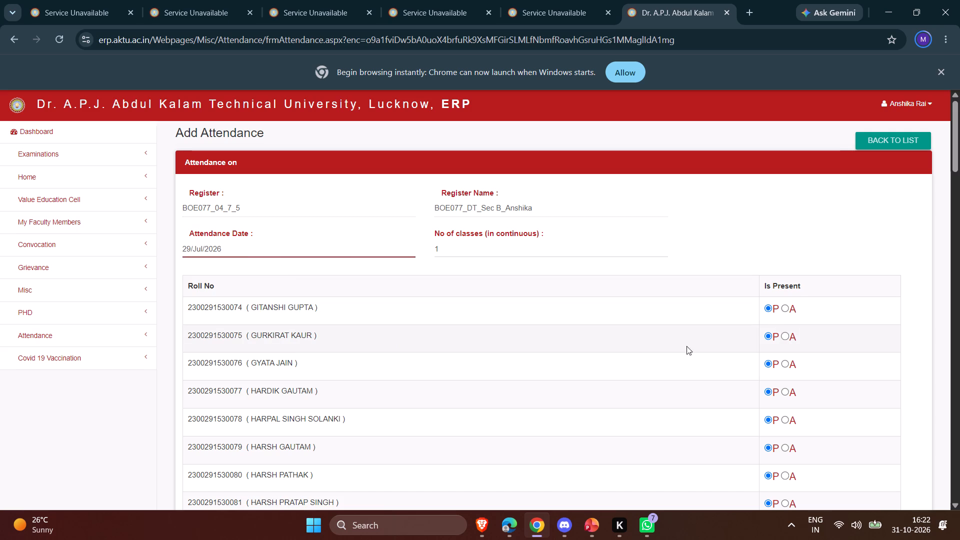
left_click(789, 307)
left_click(782, 336)
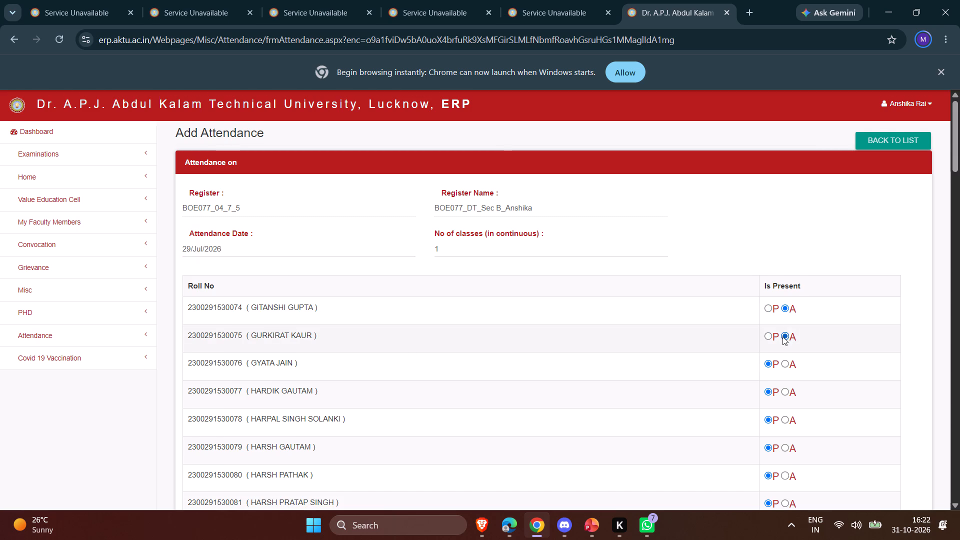
left_click(848, 470)
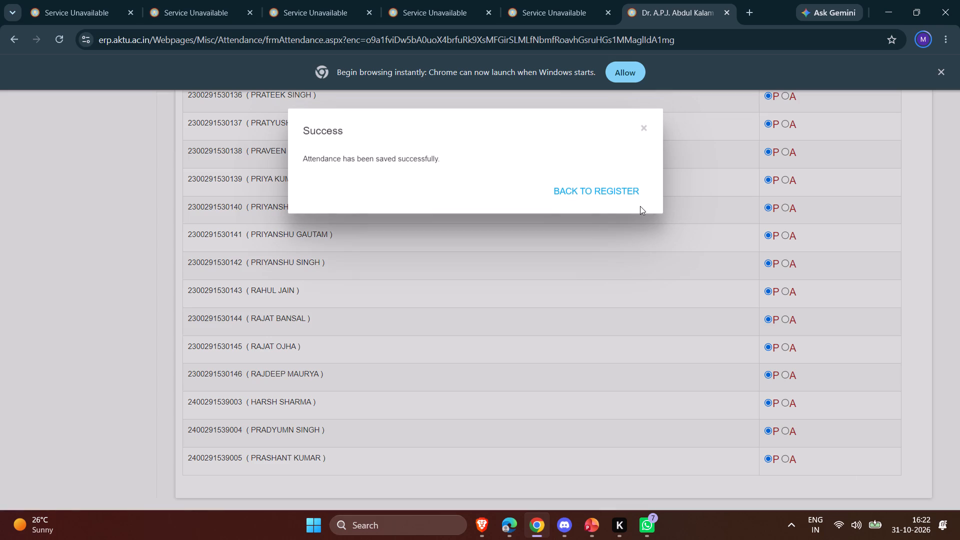
left_click(620, 193)
Search the register list for Bachelor of Technology, Computer Science And Engineering (Artificial Intelligence & Machine Learning), semester 7, subject BOE077 Design Thinking.
left_click(266, 176)
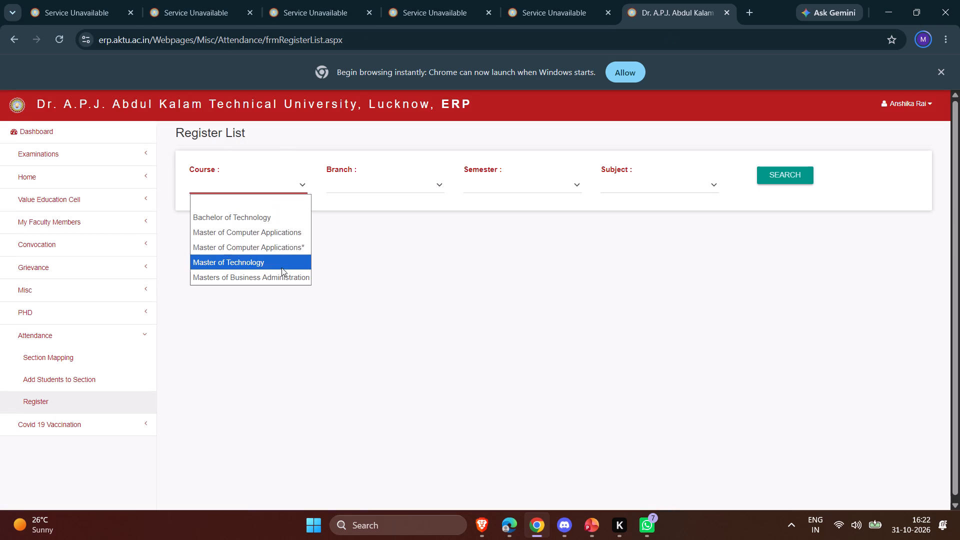
left_click(290, 221)
left_click(413, 185)
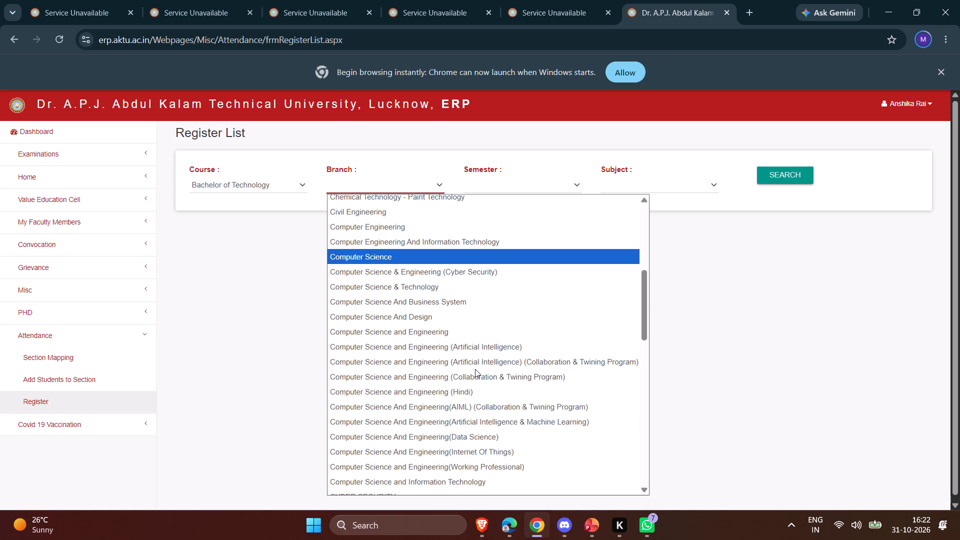
left_click(504, 418)
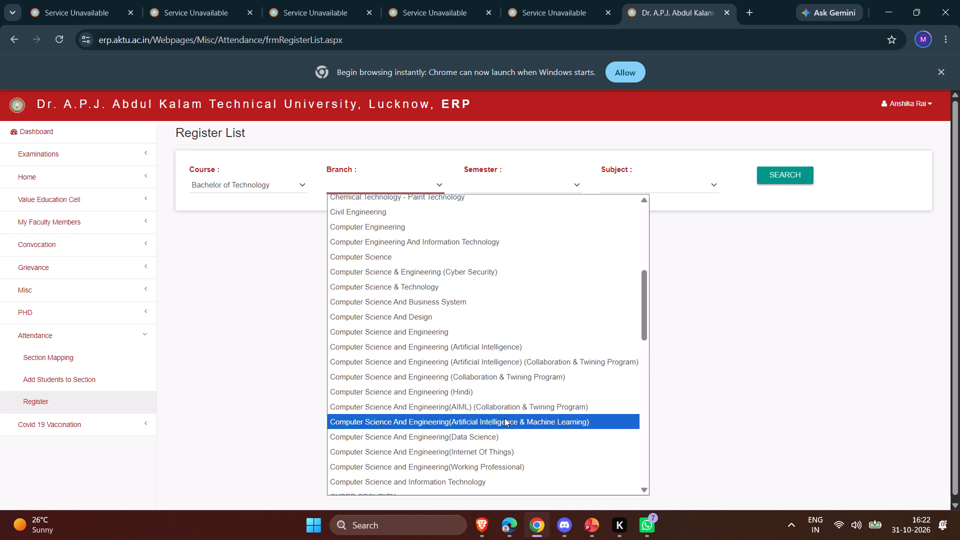
left_click(542, 183)
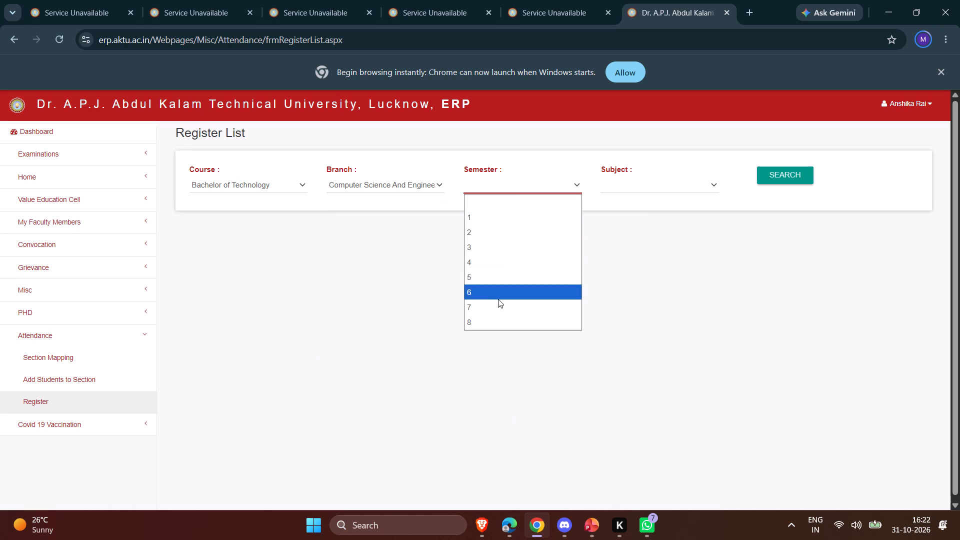
left_click(496, 304)
left_click(664, 184)
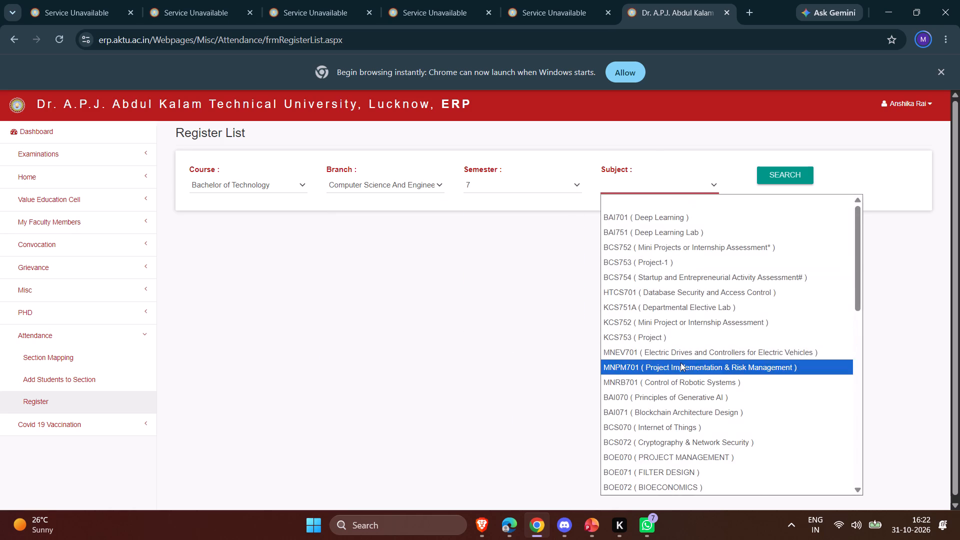
left_click(677, 391)
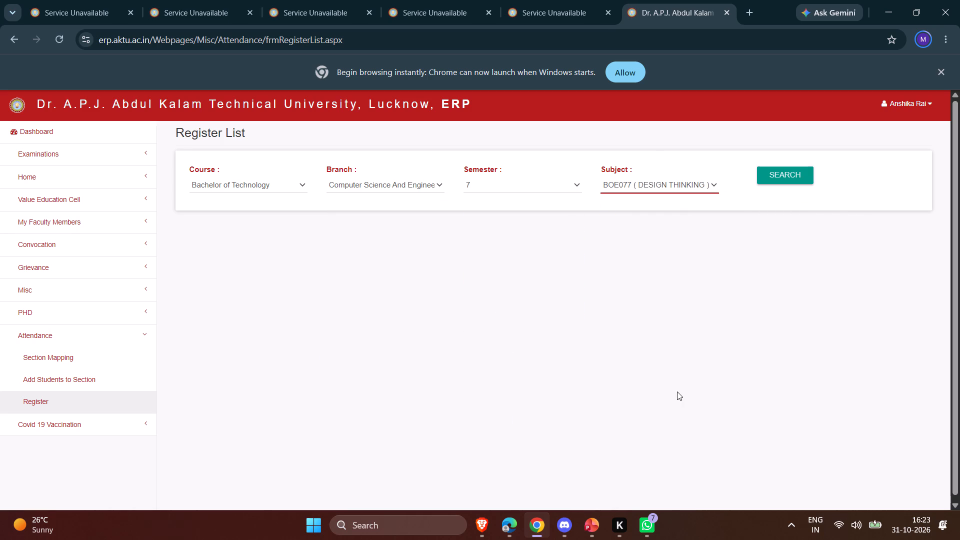
left_click(797, 172)
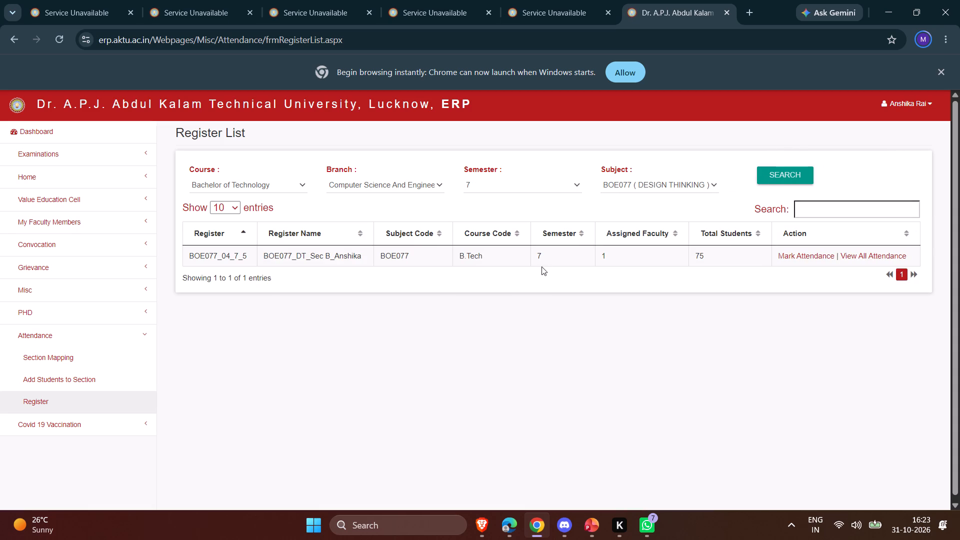
Open all attendance for the Section B register and capture a screenshot of the first page, covering the whole portal page area.
left_click(854, 255)
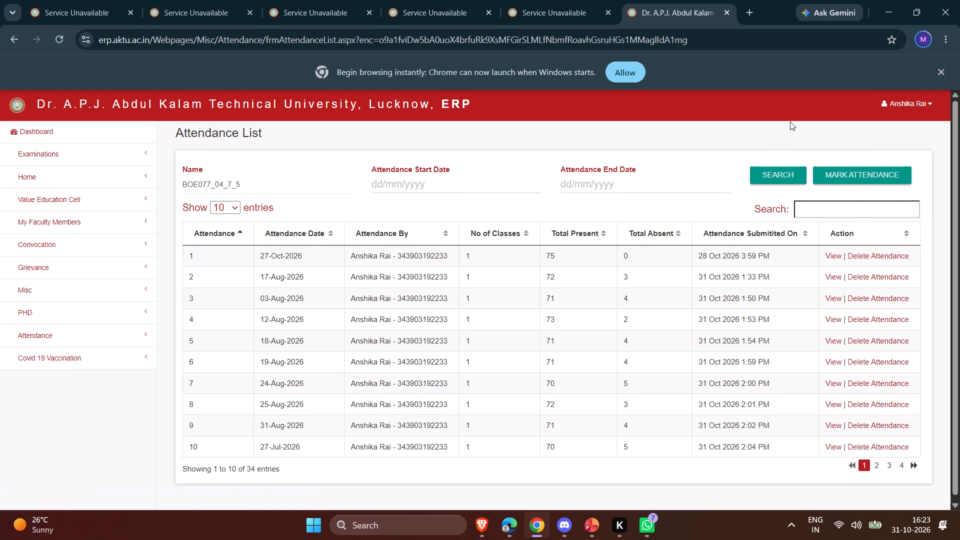
key("shift+super+s")
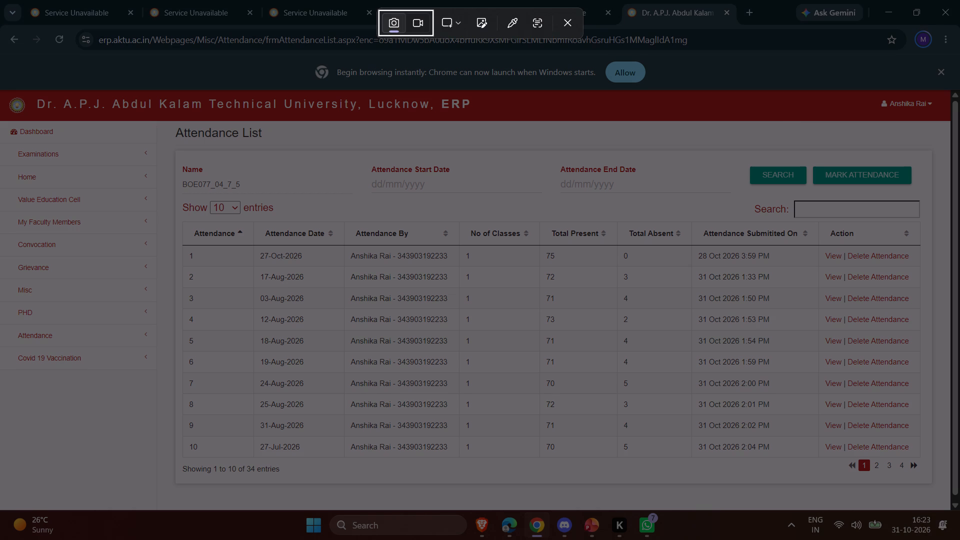
left_click_drag(0, 86, 396, 342)
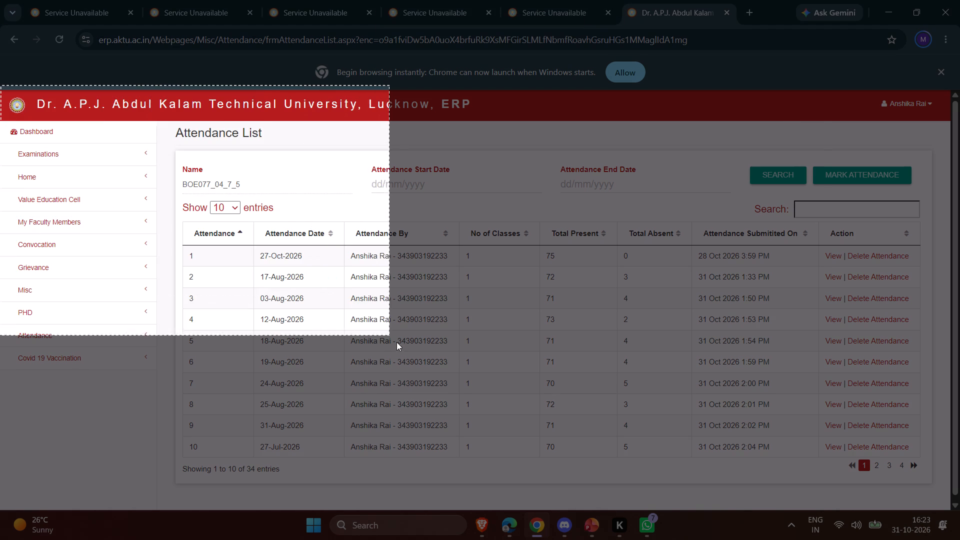
left_click_drag(396, 342, 951, 512)
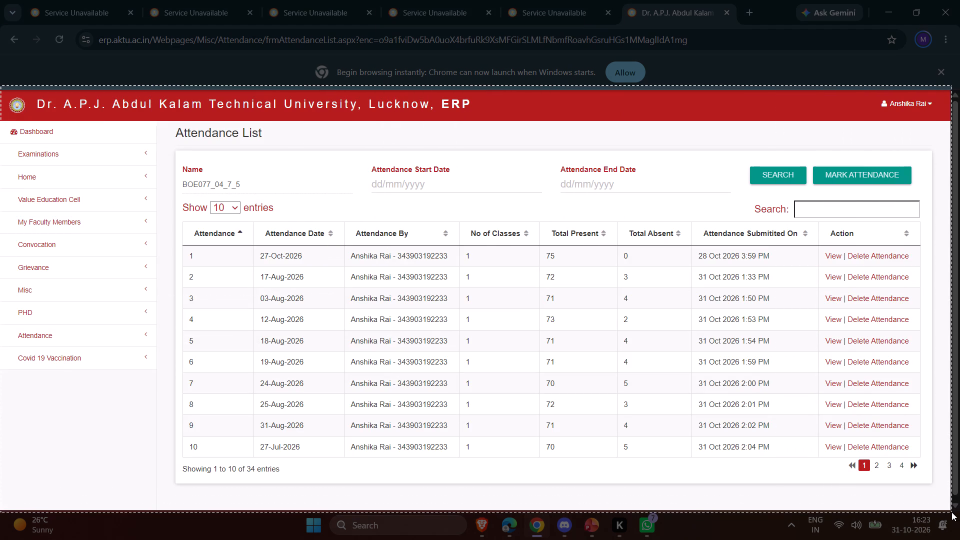
left_click_drag(951, 512, 959, 508)
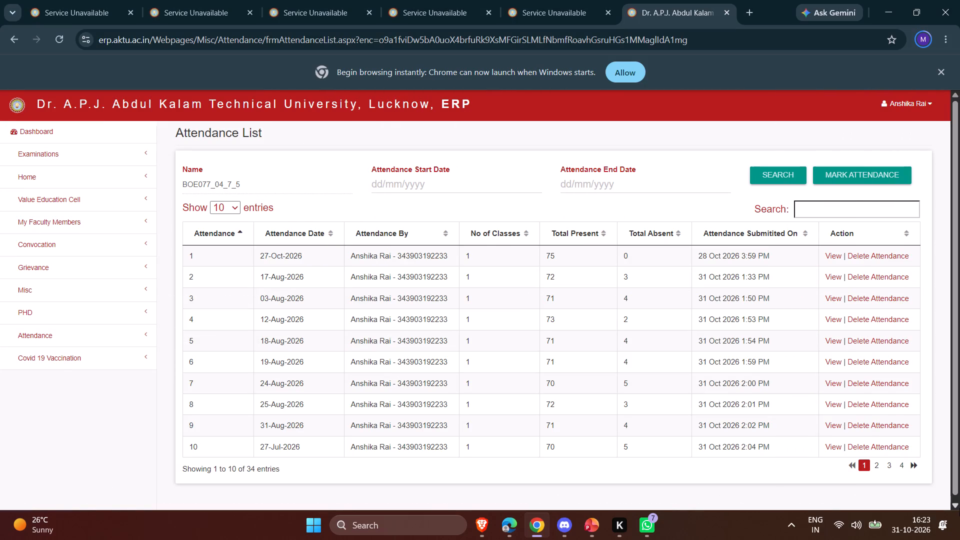
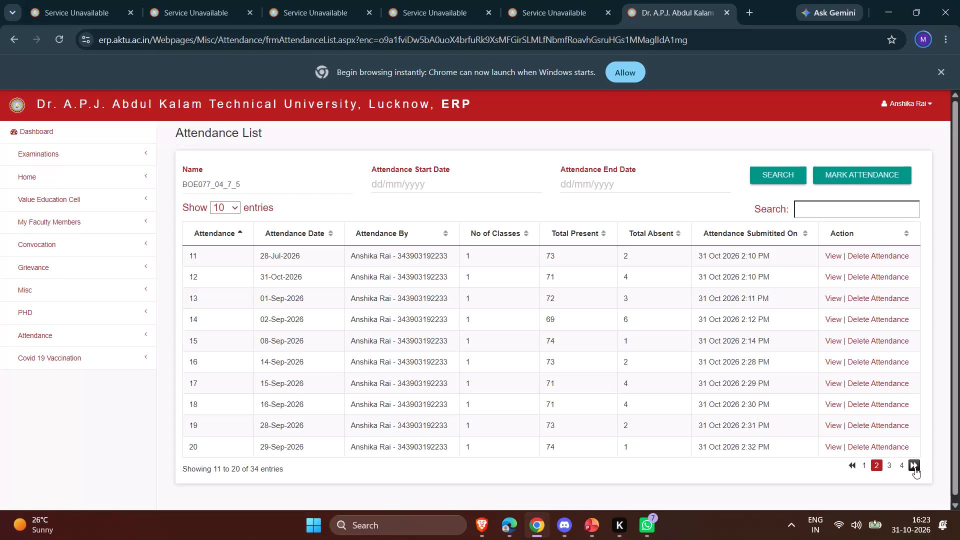
Capture a screenshot of the second page of the Section B attendance list, covering the whole portal page area.
key("shift+super+s")
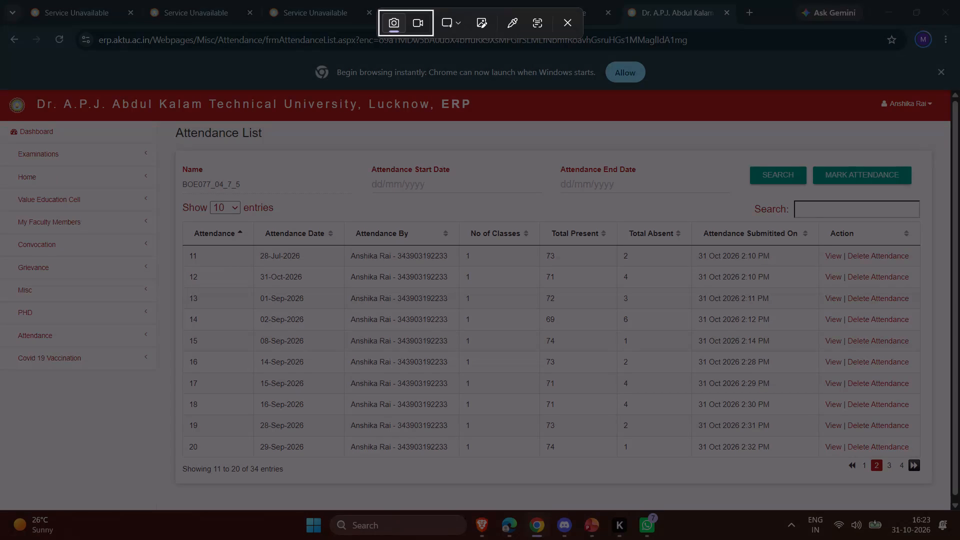
left_click_drag(0, 86, 857, 492)
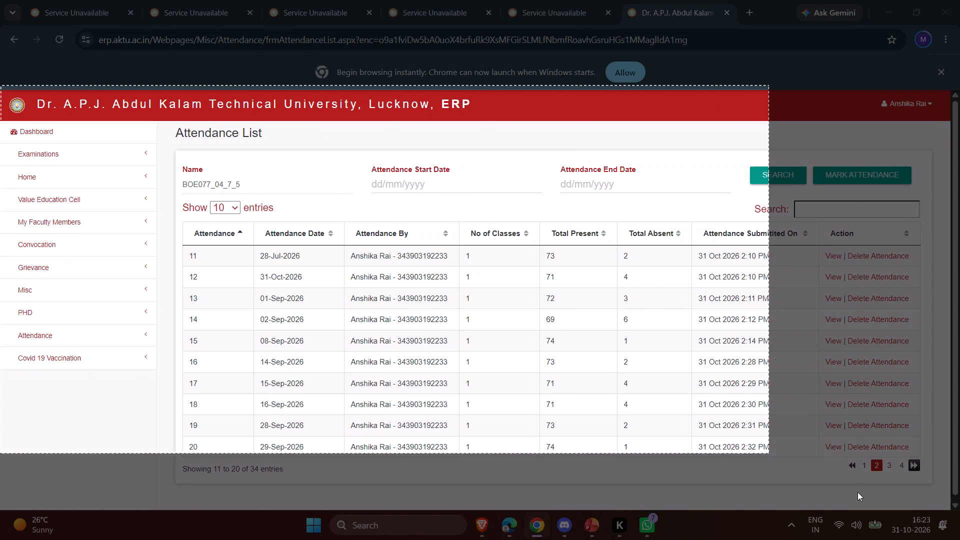
left_click_drag(857, 492, 959, 511)
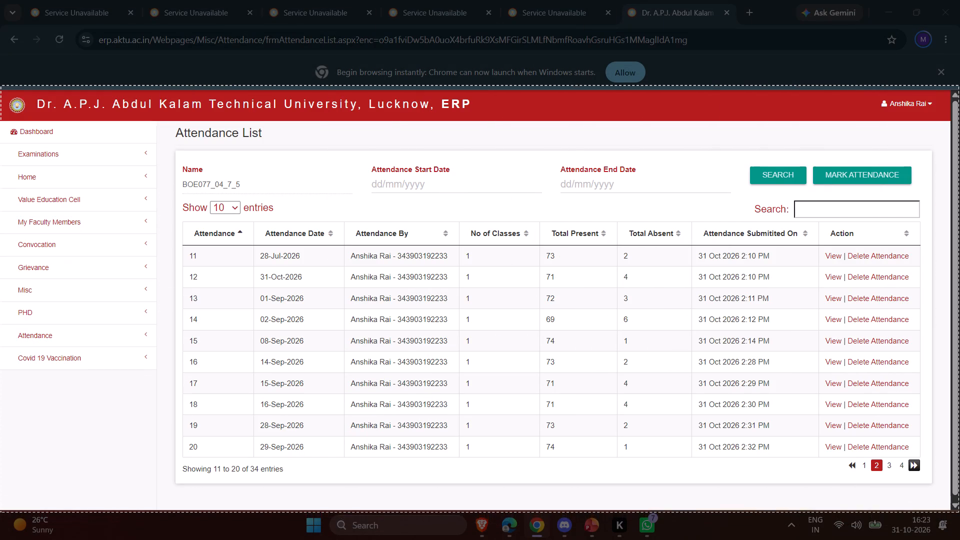
left_click_drag(959, 511, 959, 511)
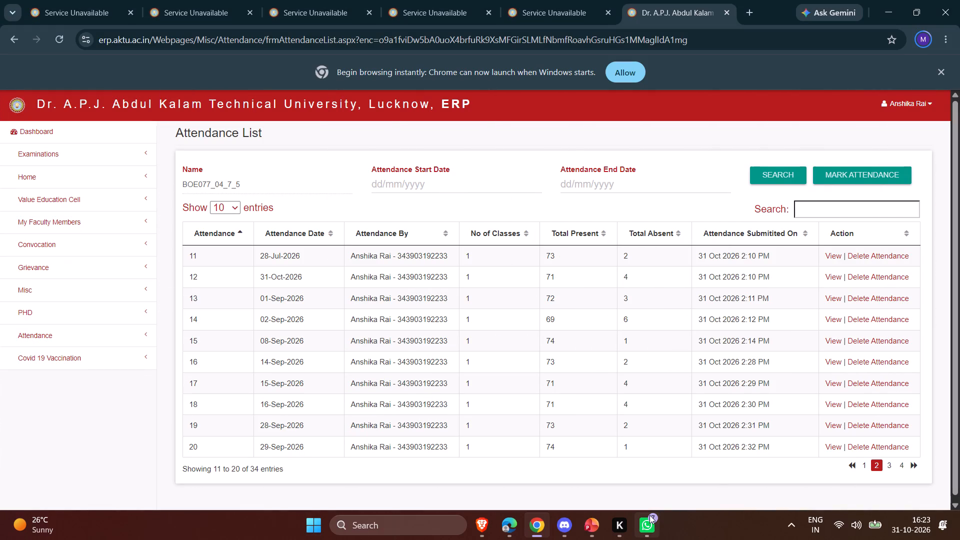
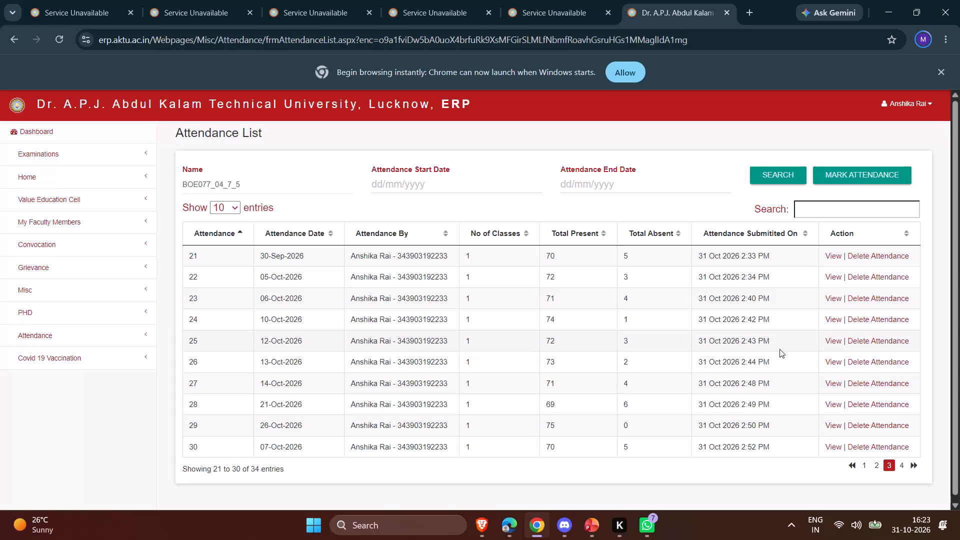
Capture a screenshot of the third page of the Section B attendance list, covering the whole portal page area.
key("shift+super+s")
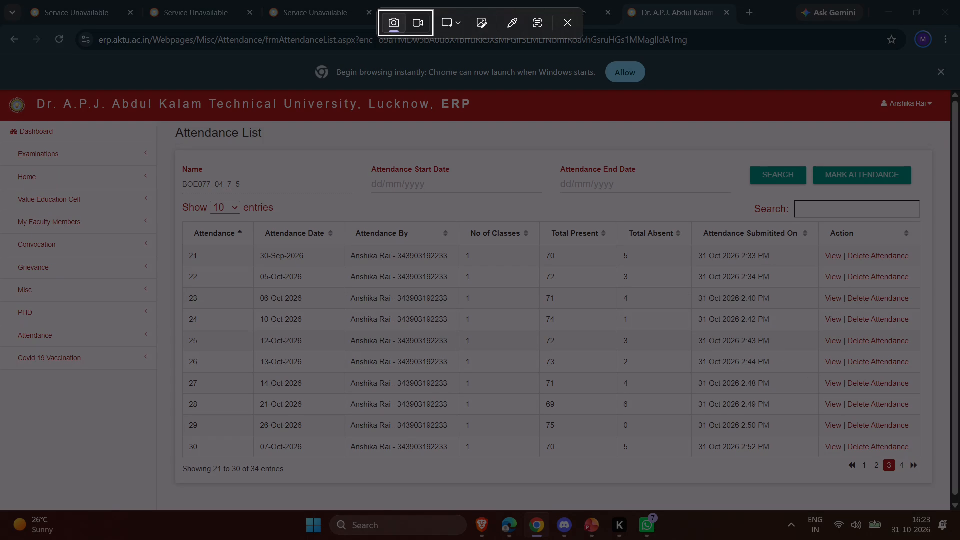
left_click_drag(1, 84, 959, 509)
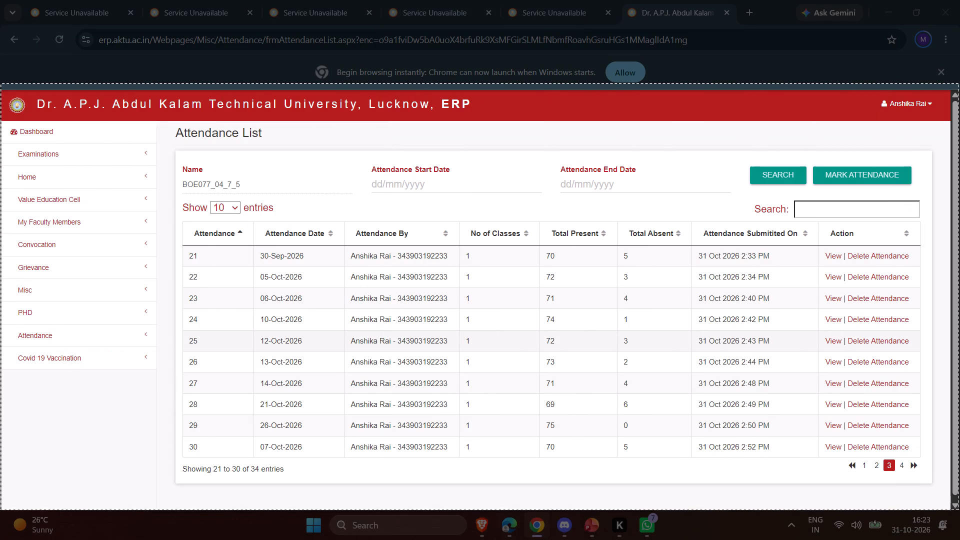
left_click_drag(959, 509, 959, 509)
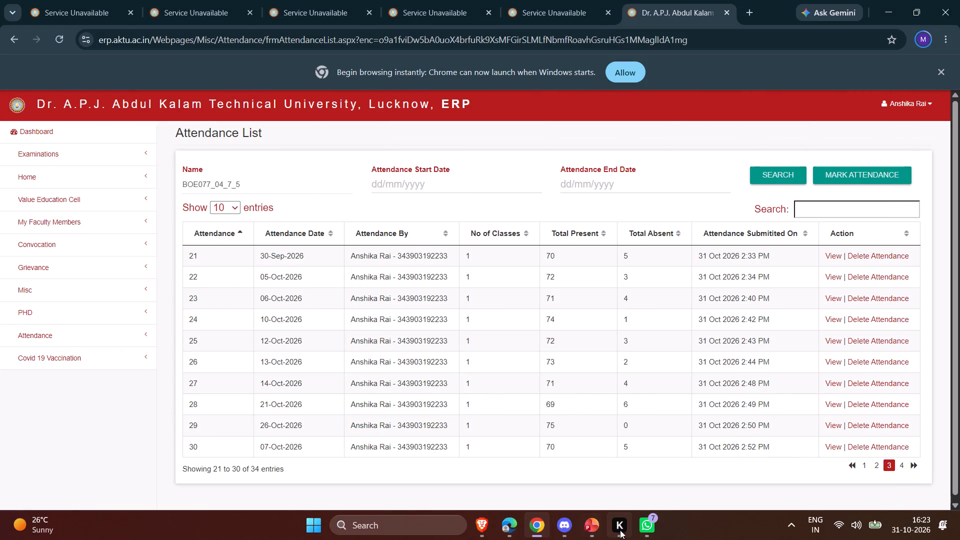
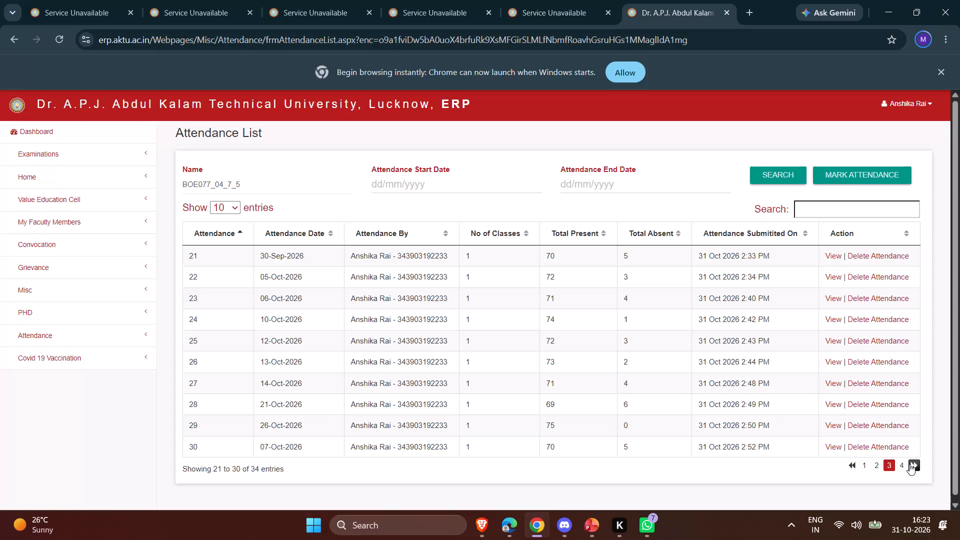
Capture a screenshot of the fourth page of the Section B attendance list, covering the whole portal page area.
left_click(909, 464)
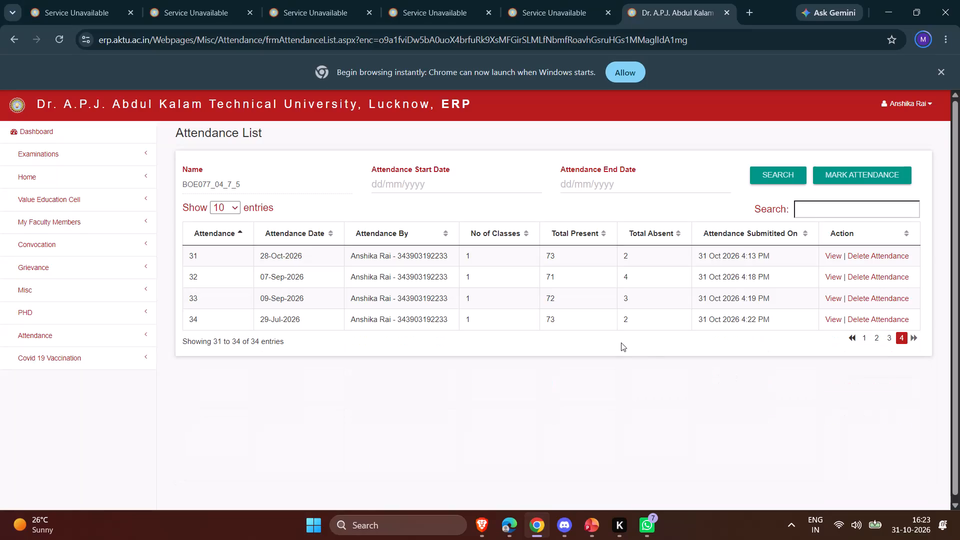
key("shift+super+s")
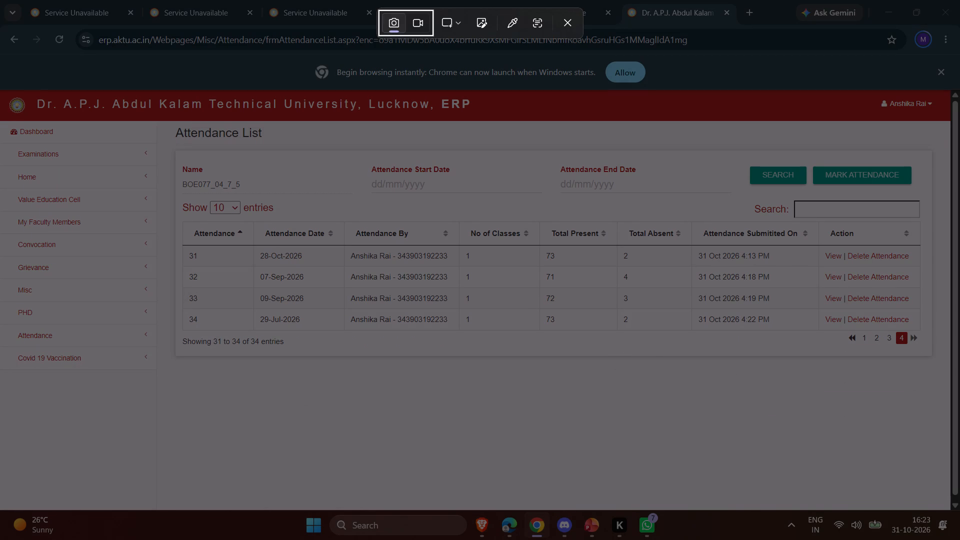
left_click_drag(0, 85, 959, 370)
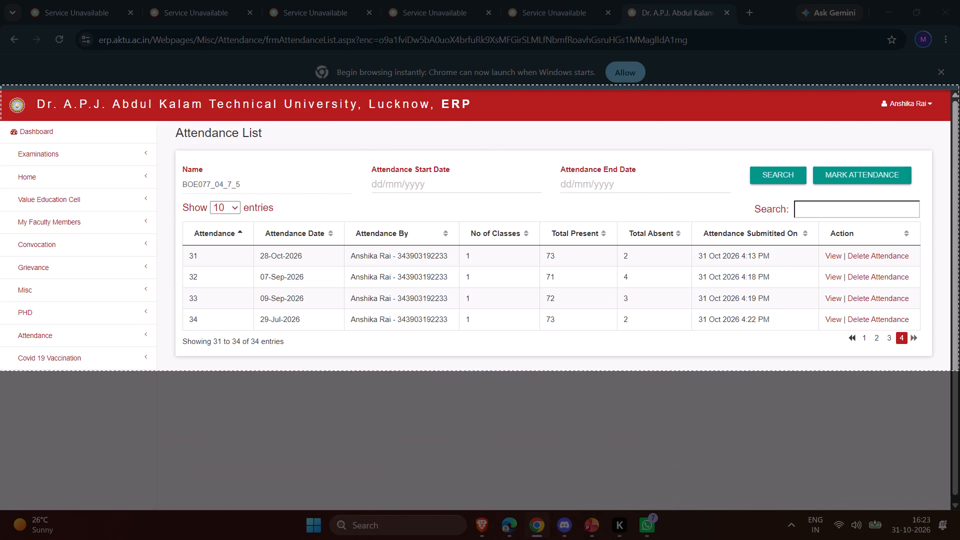
left_click_drag(959, 370, 959, 509)
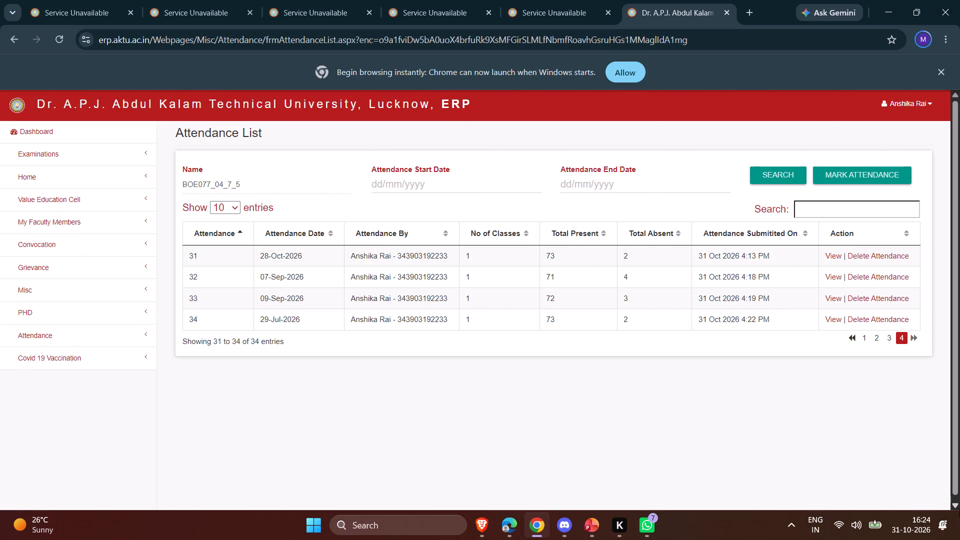
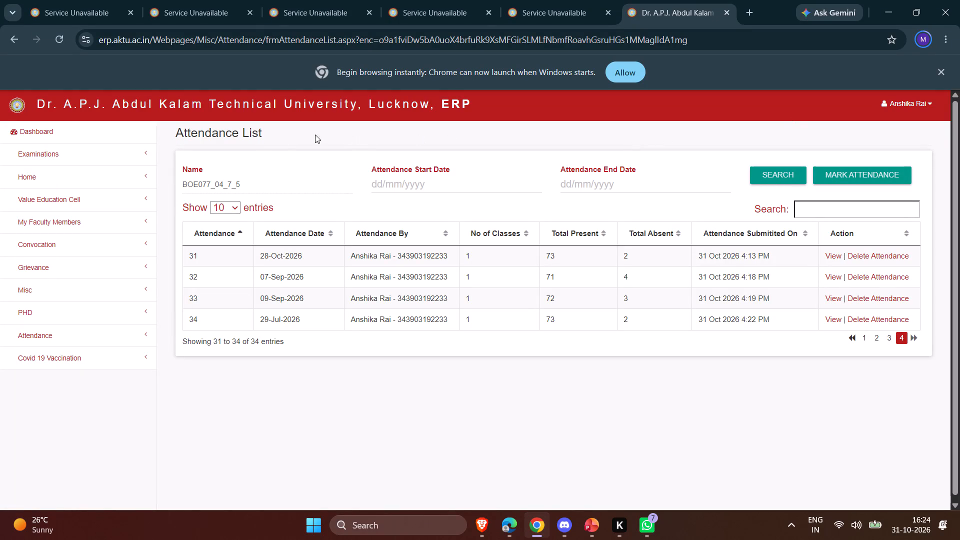
Search the registers for the "Computer Science and Enginee…" branch (lowercase "and"), semester 7, BOE077 (DESIGN THINKING), and open all attendance for Section C.
left_click(17, 37)
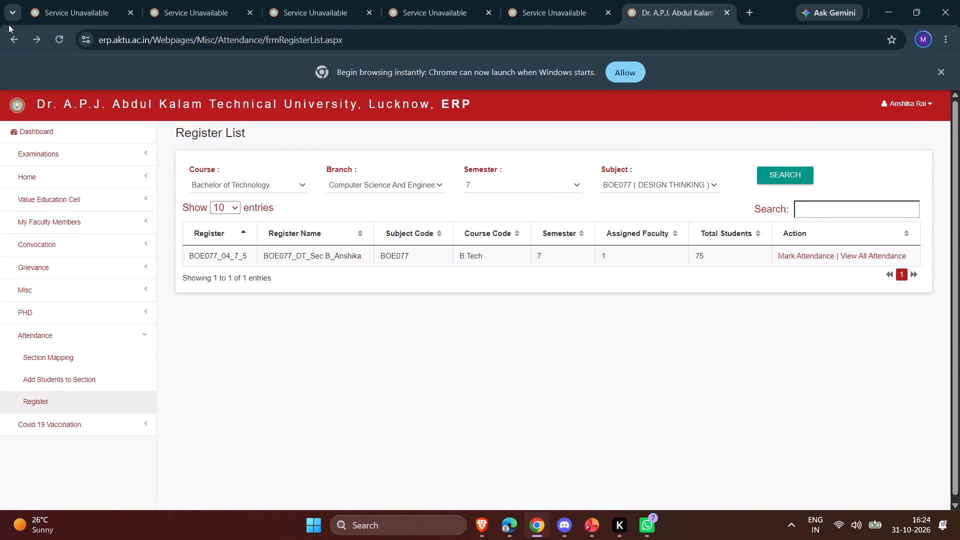
left_click(219, 178)
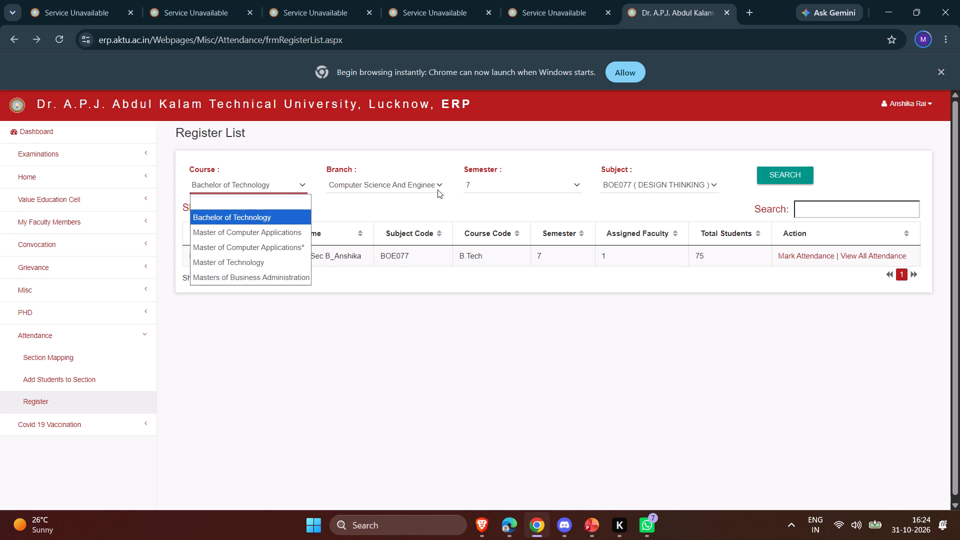
left_click(437, 189)
left_click(494, 408)
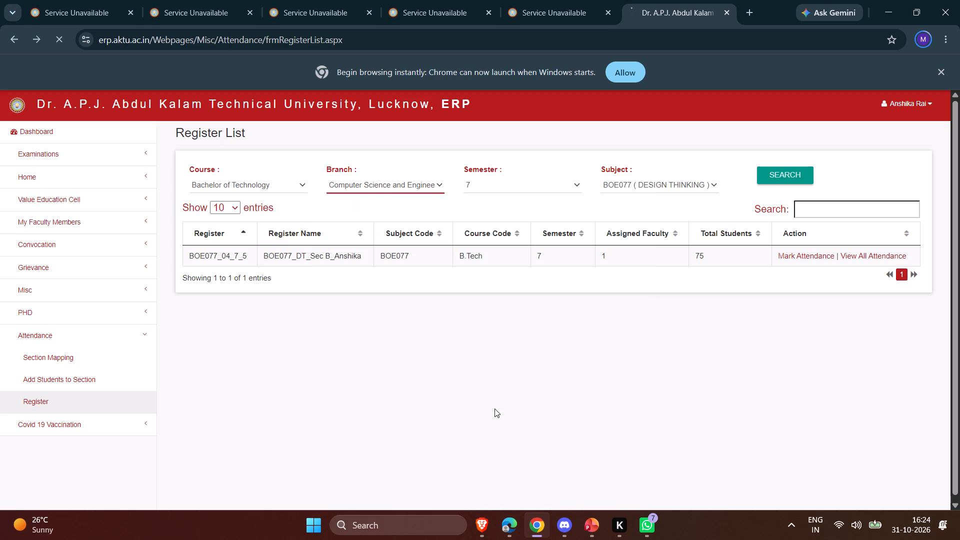
left_click(575, 187)
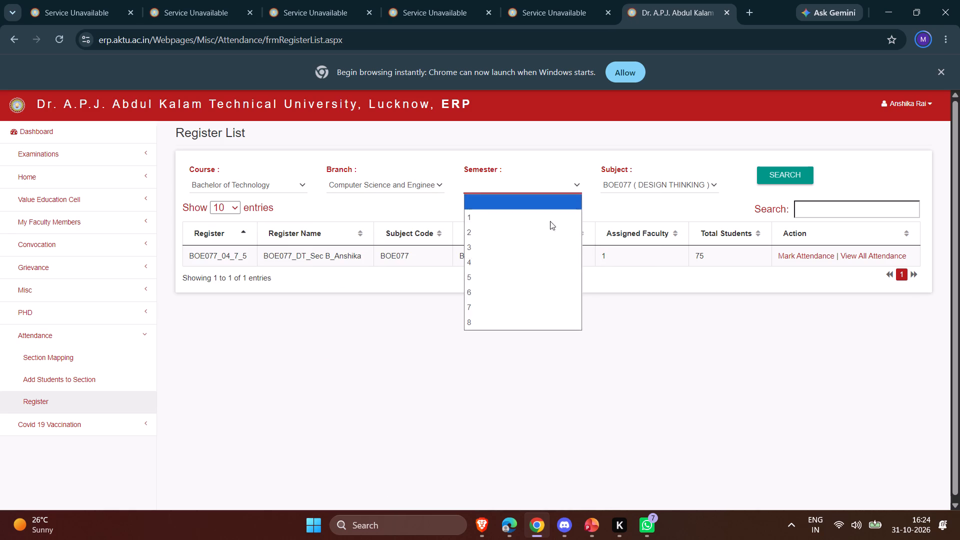
left_click(491, 303)
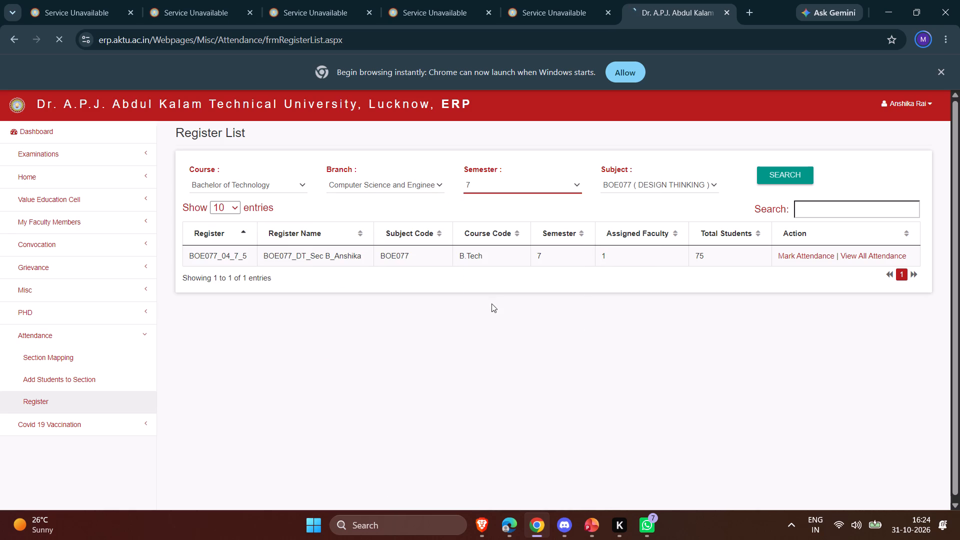
left_click(675, 178)
scroll(692, 342, "down", 1)
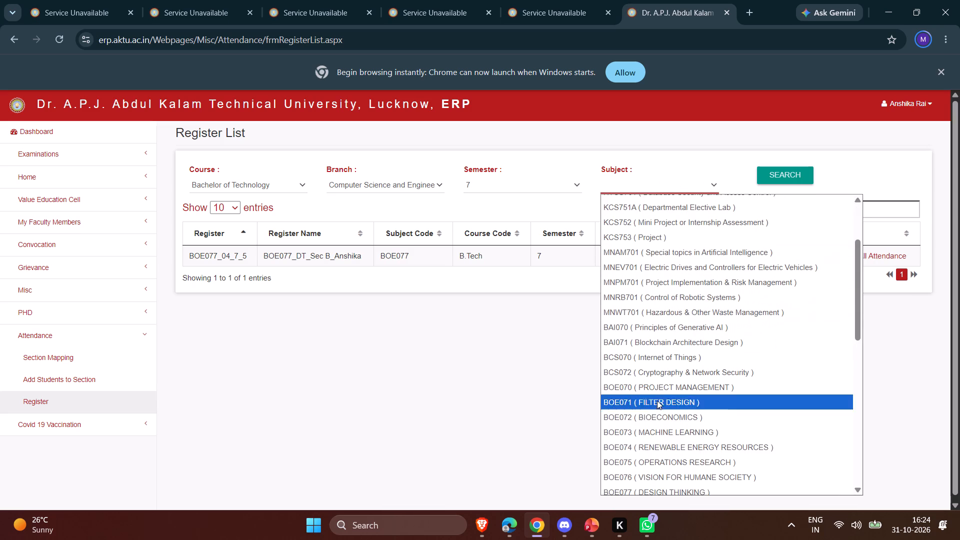
left_click(657, 488)
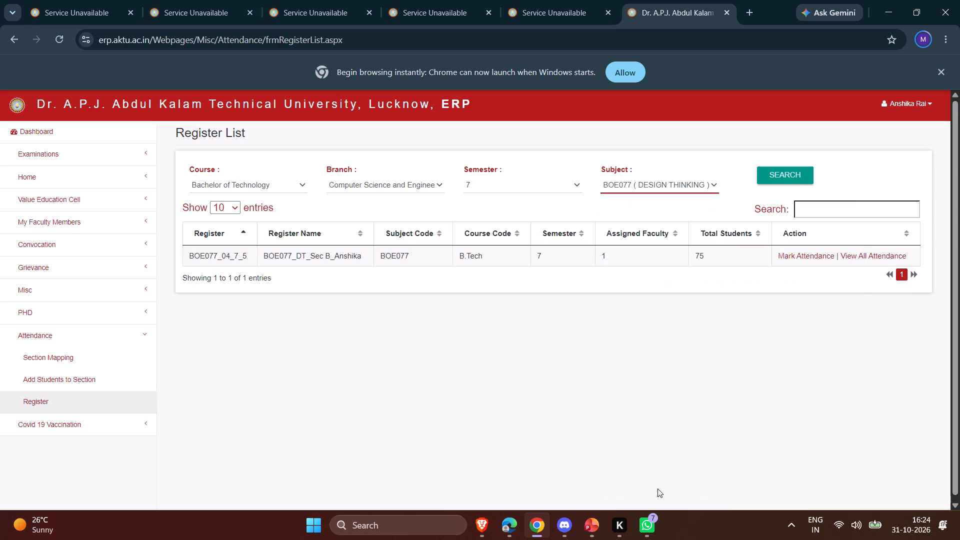
left_click(789, 169)
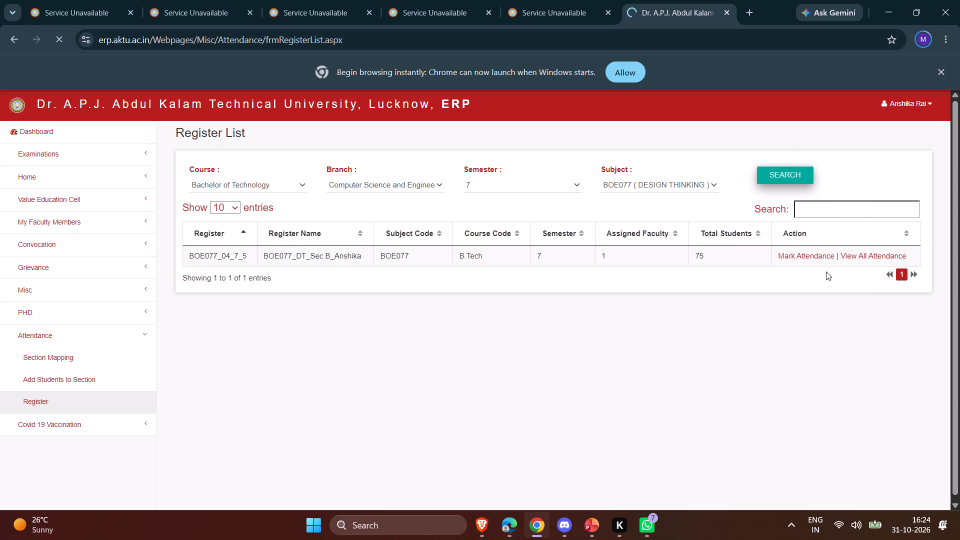
left_click(875, 256)
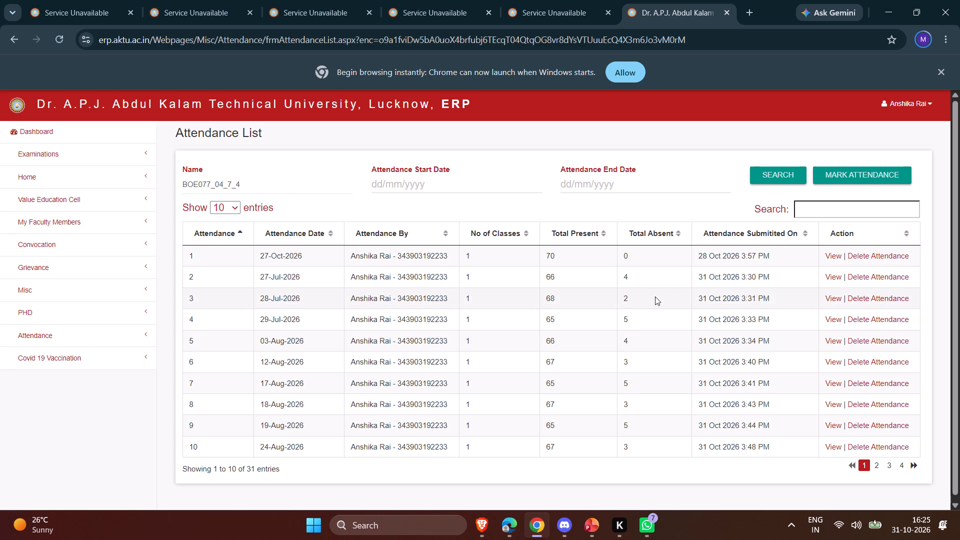
Review the Section C attendance list page by page, from the first page through the fourth.
scroll(655, 296, "down", 1)
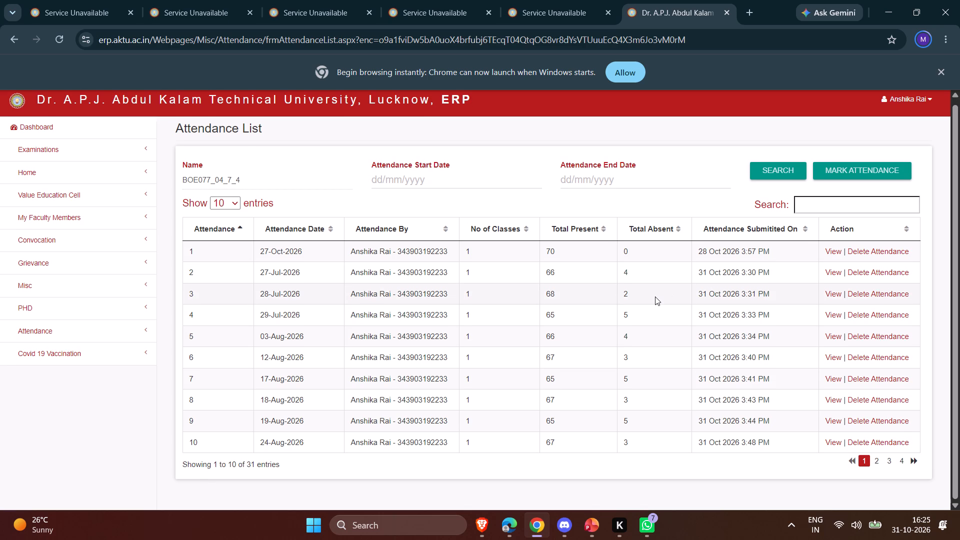
scroll(655, 296, "down", 1)
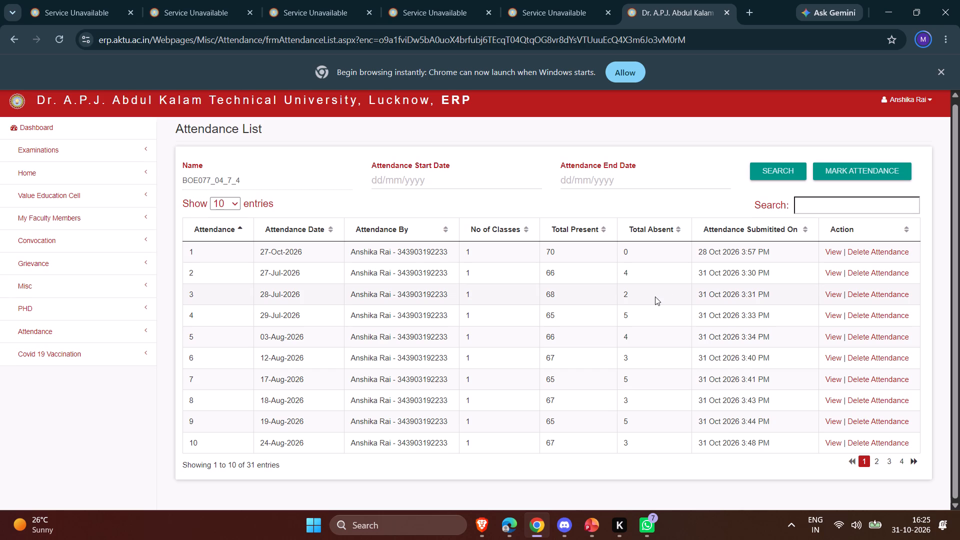
left_click(911, 463)
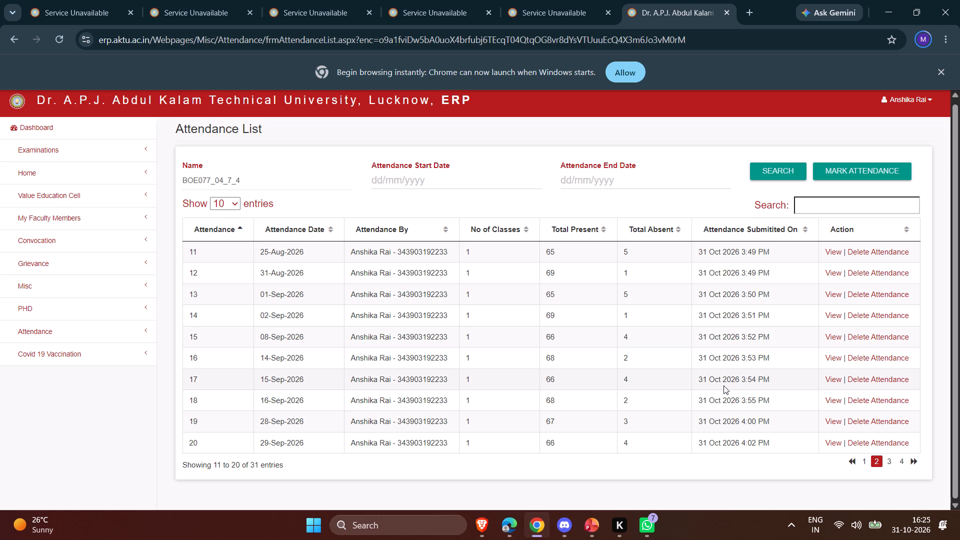
left_click(919, 459)
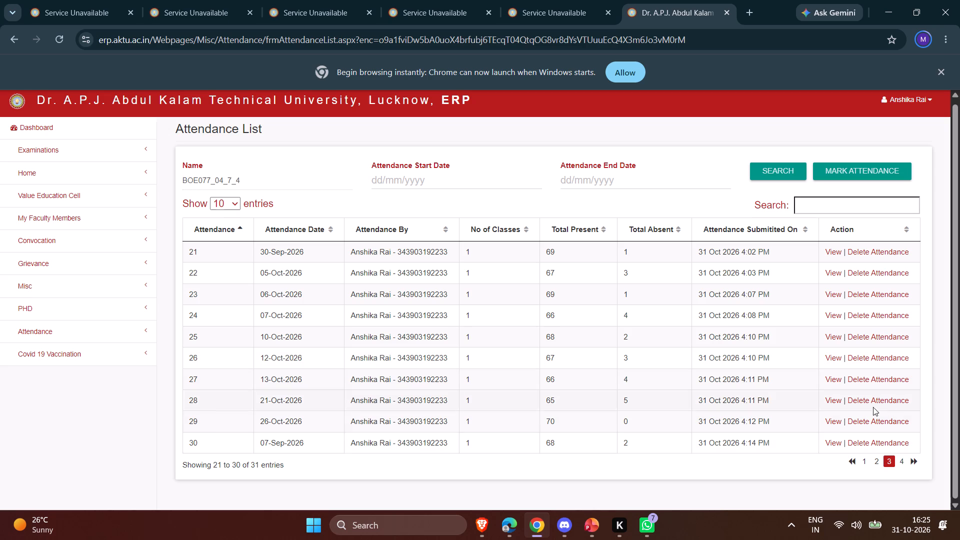
left_click(917, 464)
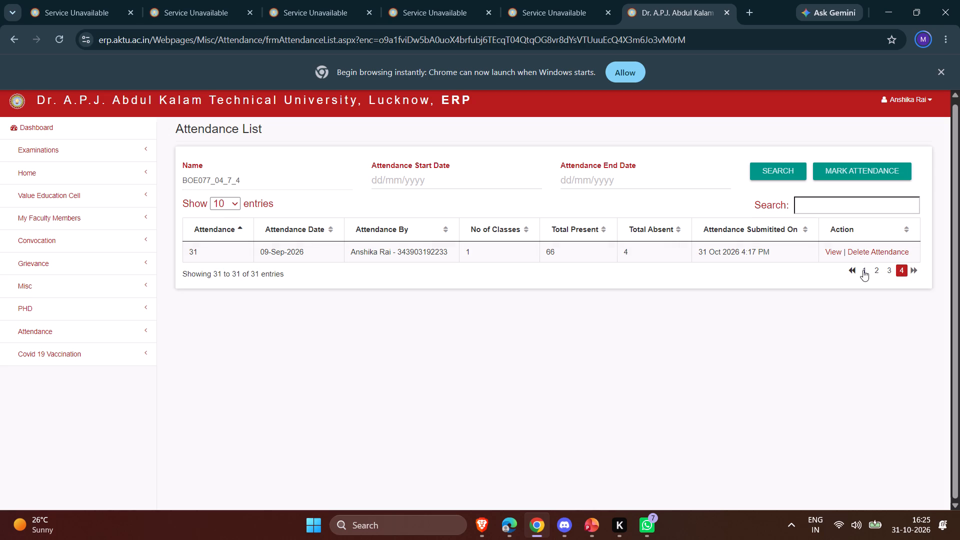
Capture a screenshot of the first page of the Section C attendance list, covering the whole portal page area.
left_click(863, 270)
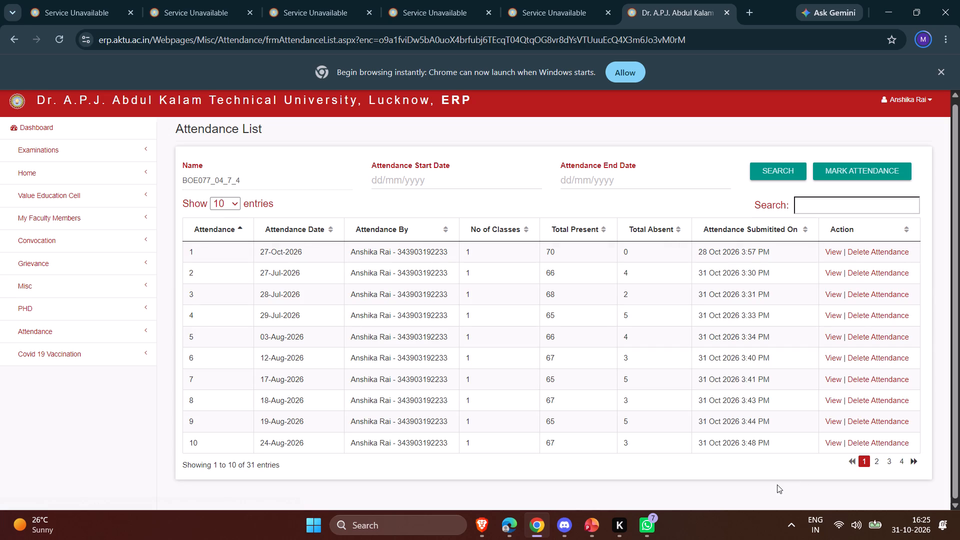
key("shift+super+s")
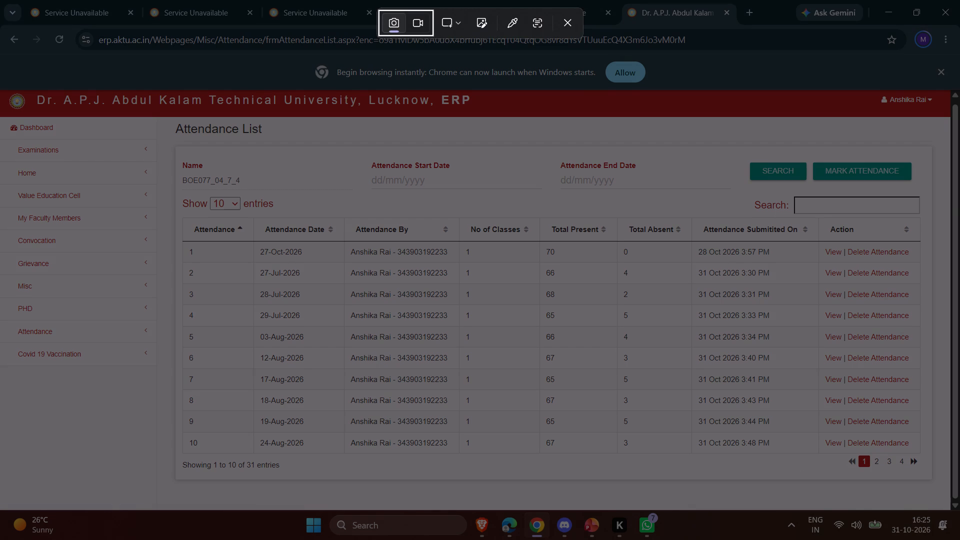
left_click_drag(0, 85, 938, 530)
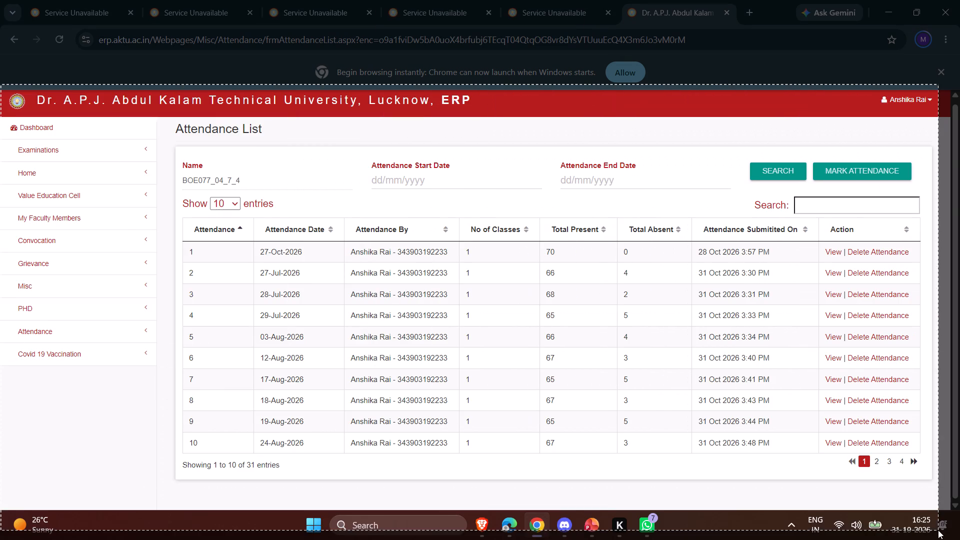
left_click_drag(938, 530, 959, 510)
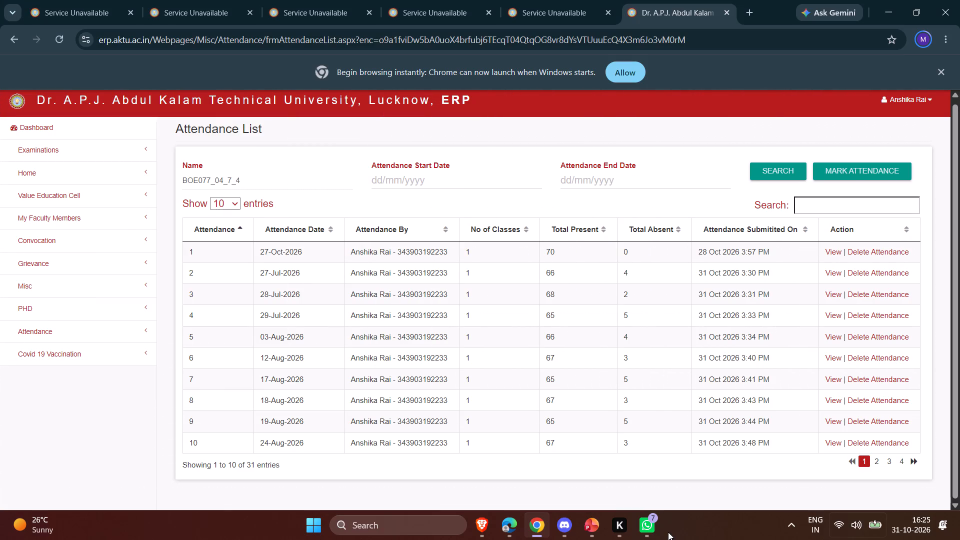
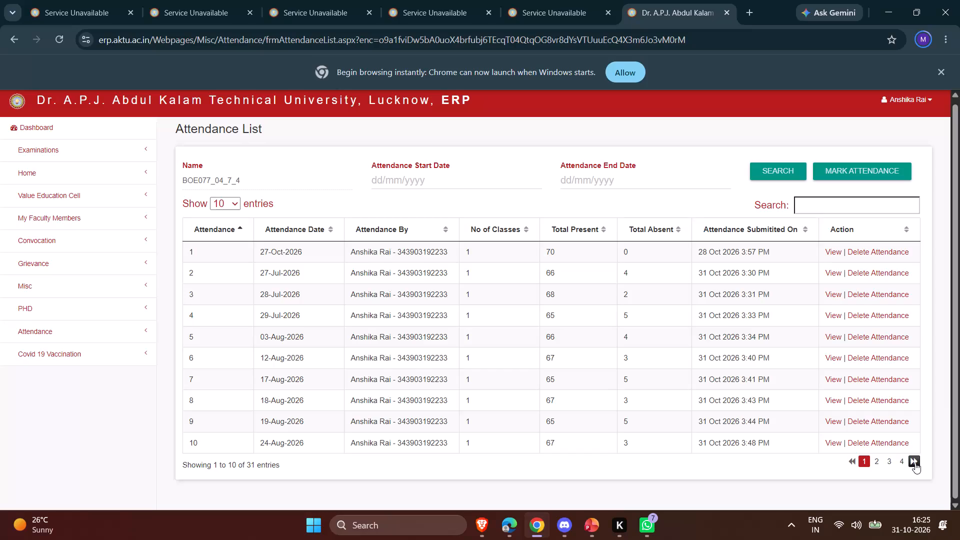
Capture a screenshot of the second page of the Section C attendance list, covering the whole portal page area.
left_click(915, 462)
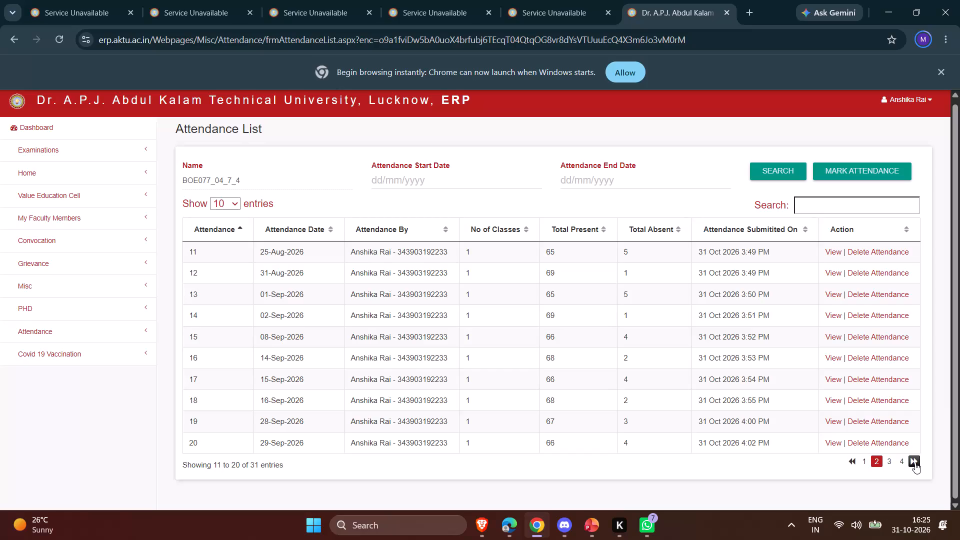
key("shift+super+s")
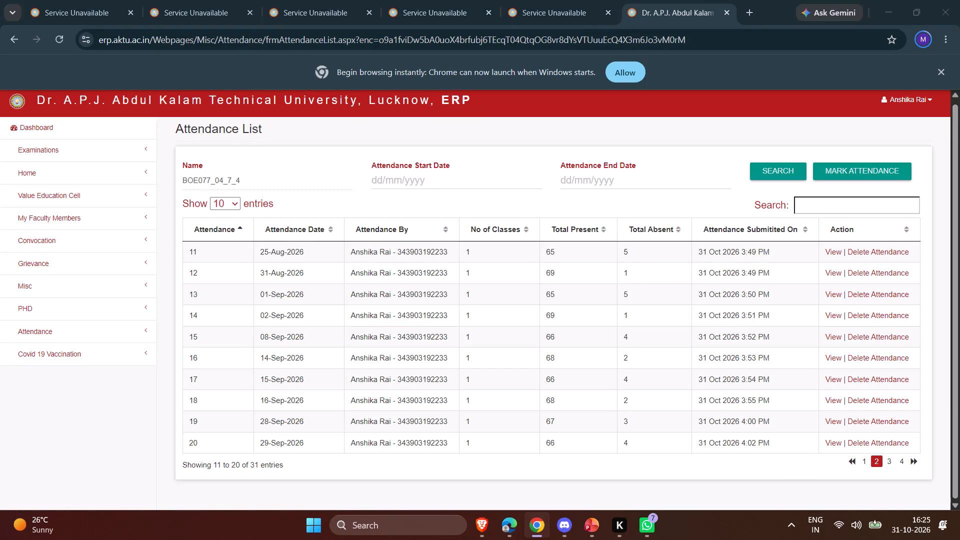
left_click_drag(0, 88, 957, 511)
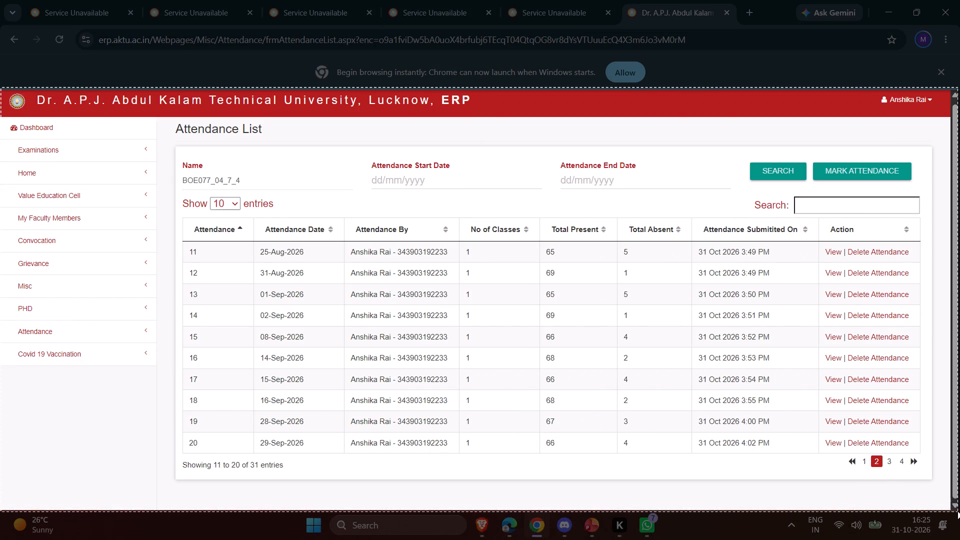
left_click_drag(957, 511, 958, 509)
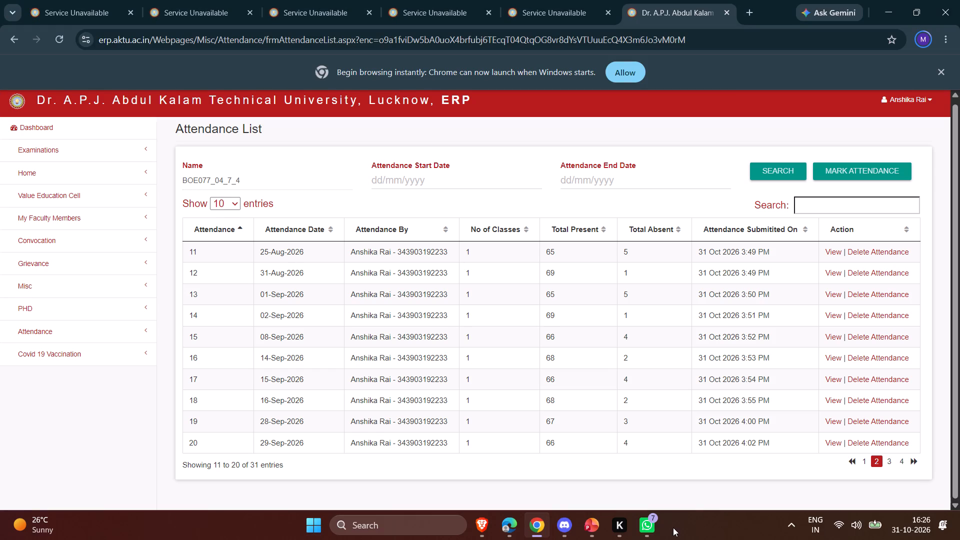
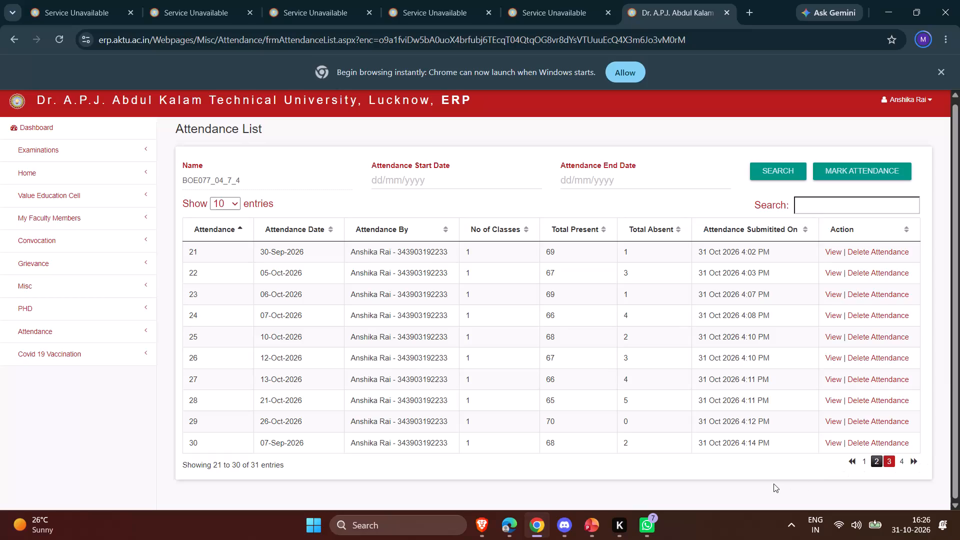
Capture a screenshot of the third page of the Section C attendance list, covering the whole portal page area.
key("shift+super+s")
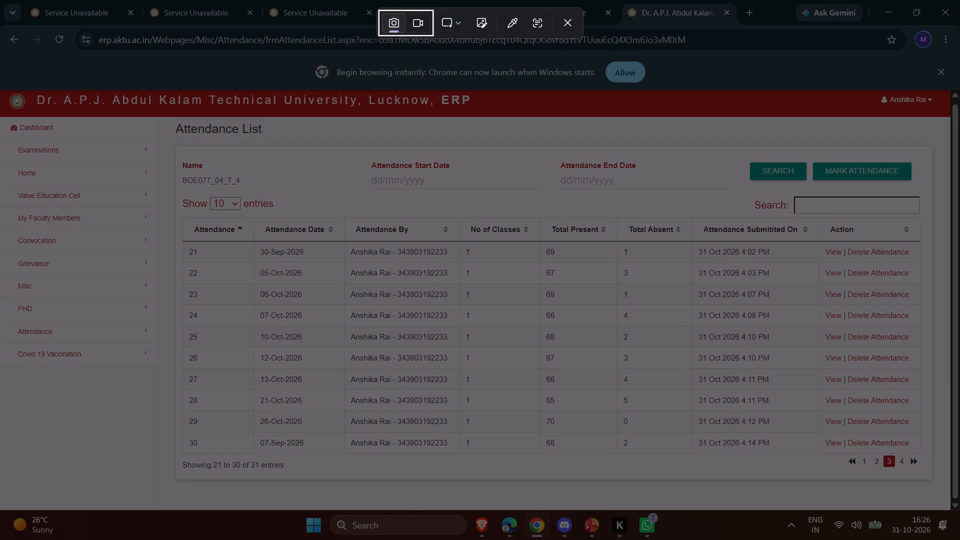
left_click_drag(0, 85, 959, 511)
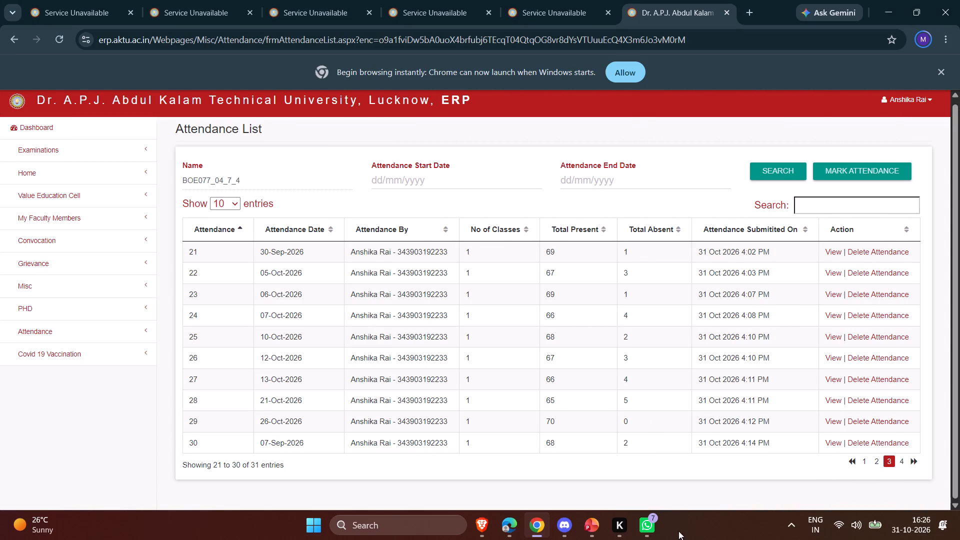
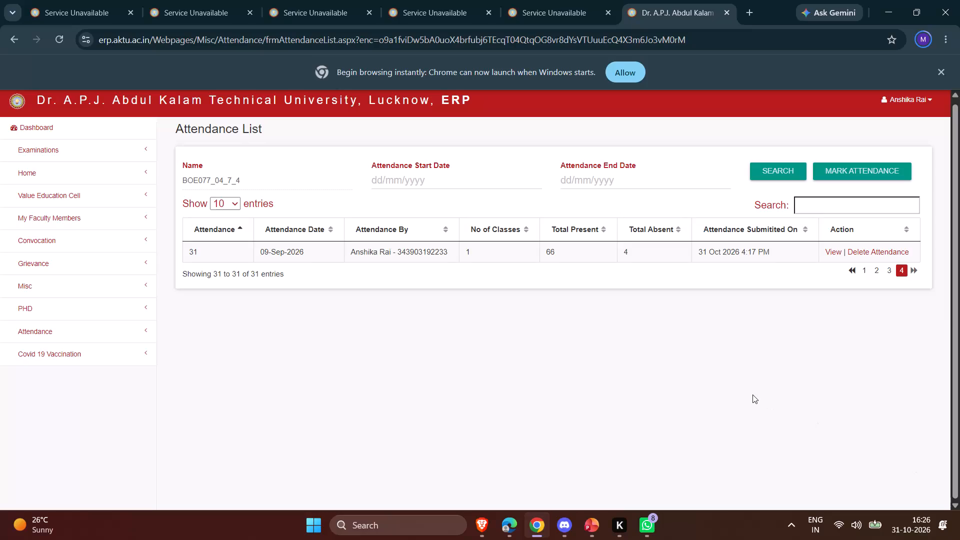
Capture a screenshot of the fourth page of the Section C attendance list, covering the whole portal page area.
key("shift+super+s")
left_click_drag(0, 87, 413, 342)
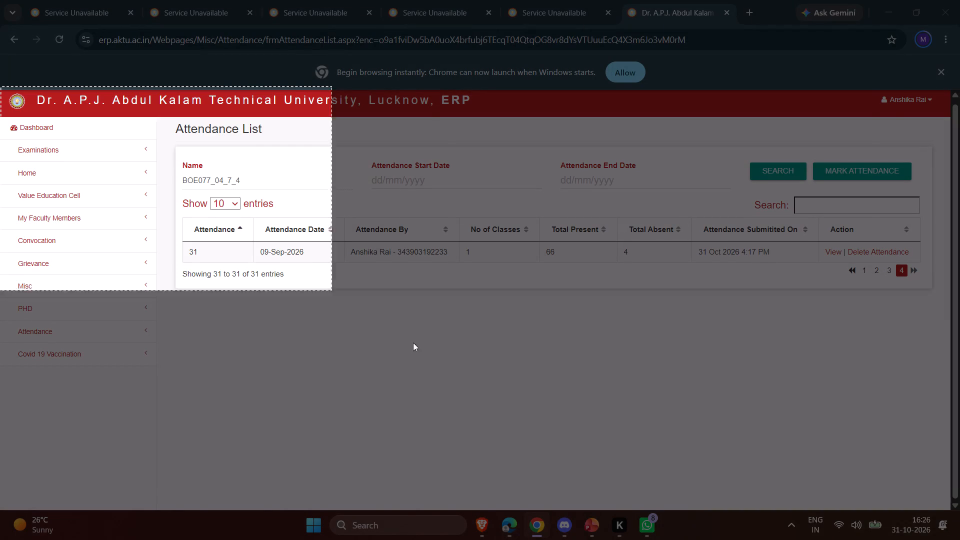
left_click_drag(413, 342, 959, 514)
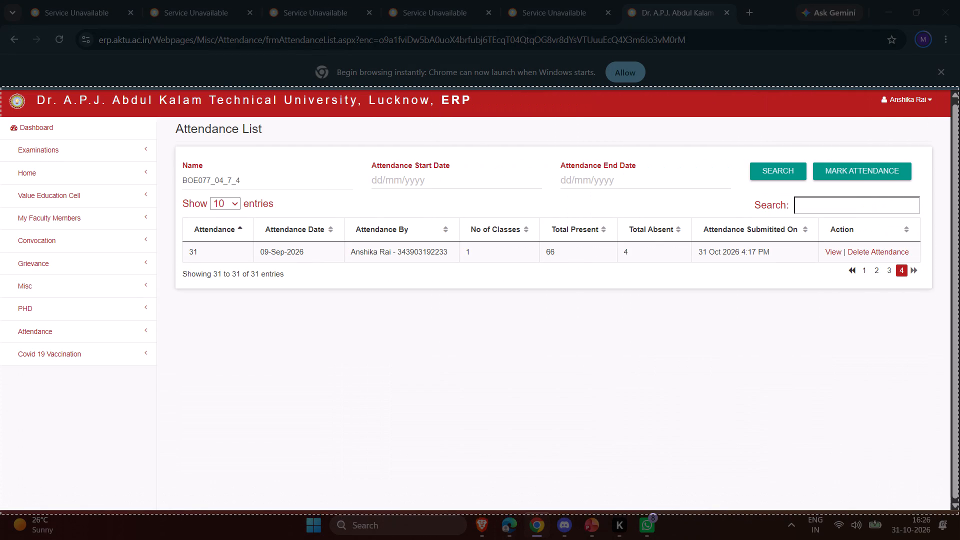
left_click_drag(959, 514, 959, 505)
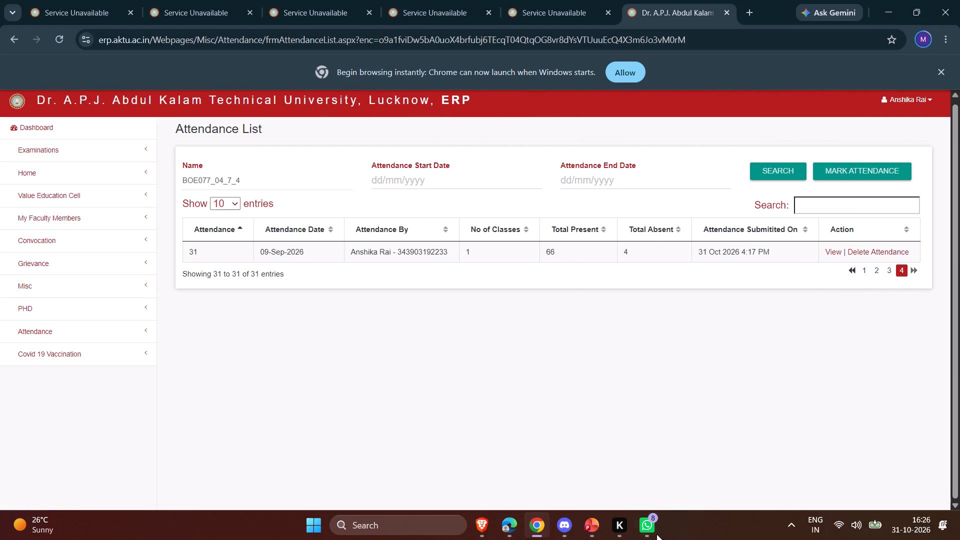
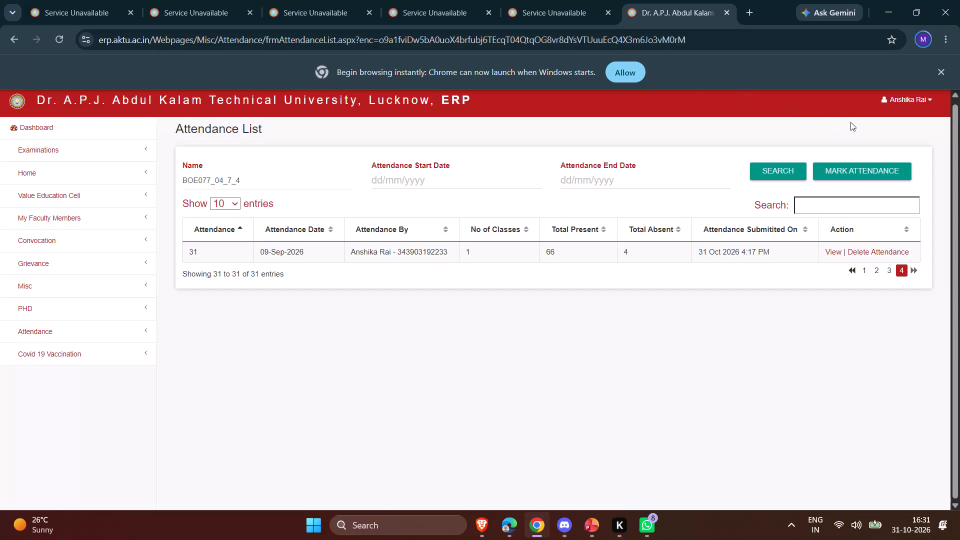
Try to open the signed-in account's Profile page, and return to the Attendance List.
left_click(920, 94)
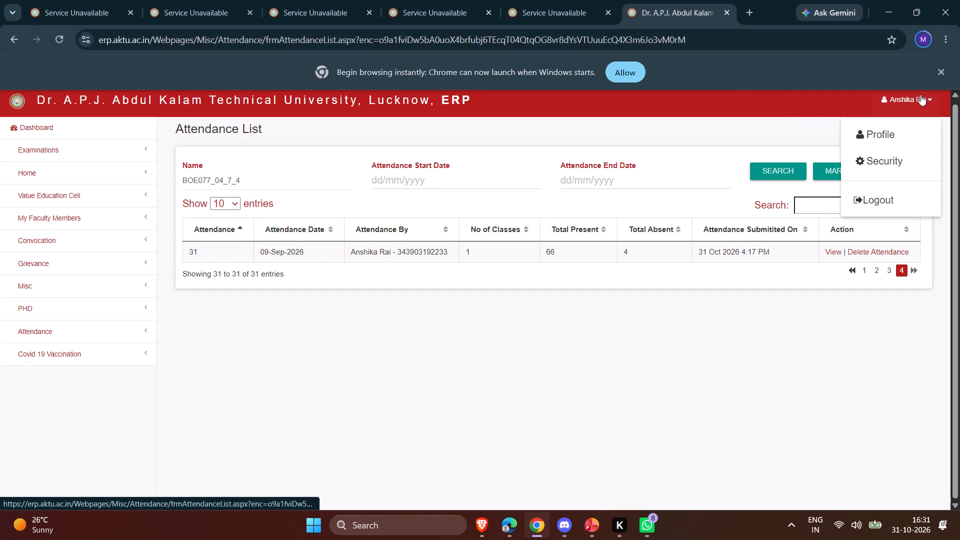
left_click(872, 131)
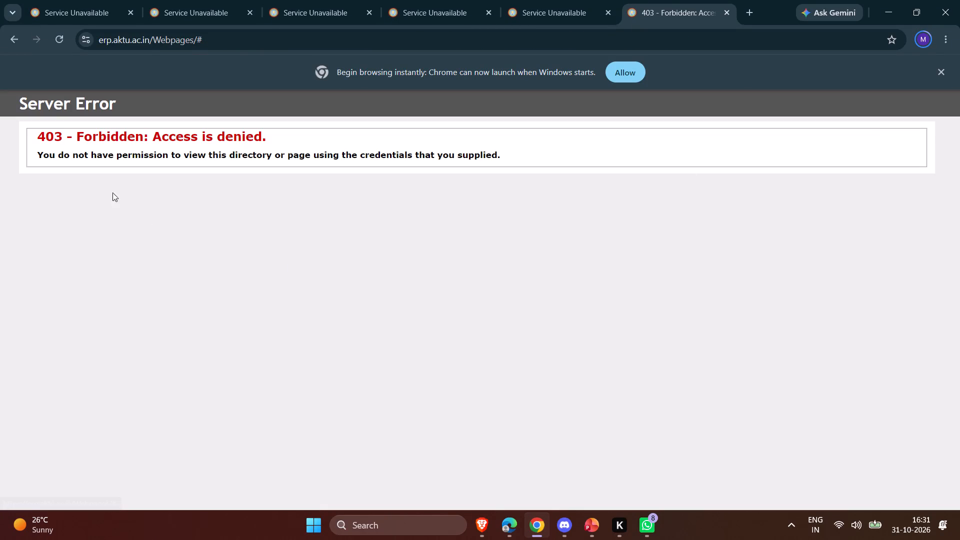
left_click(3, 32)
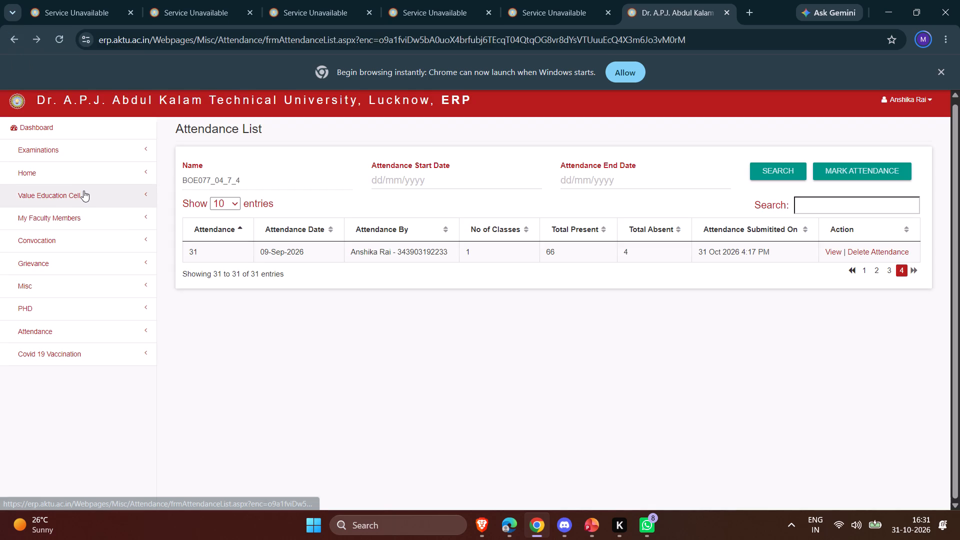
Expand My Faculty Members to show its available pages.
left_click(97, 213)
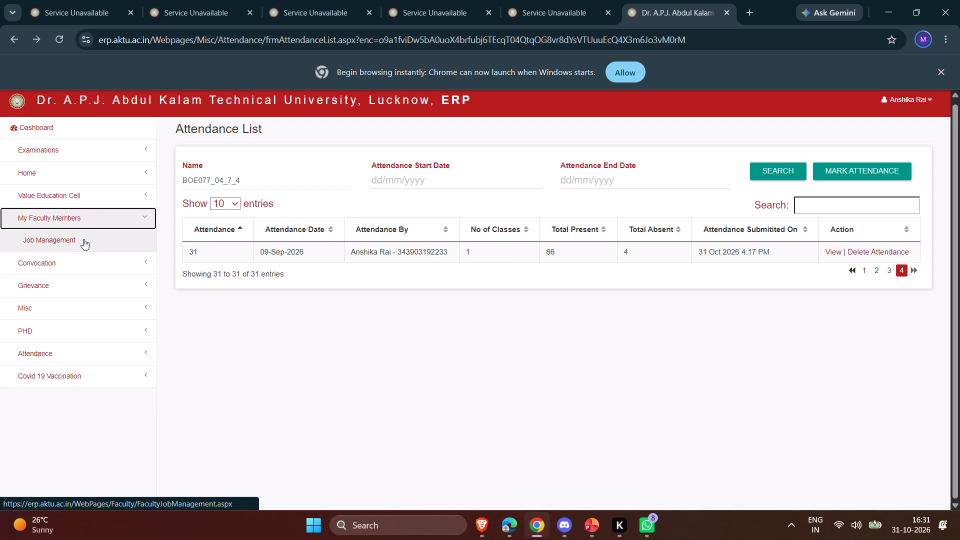